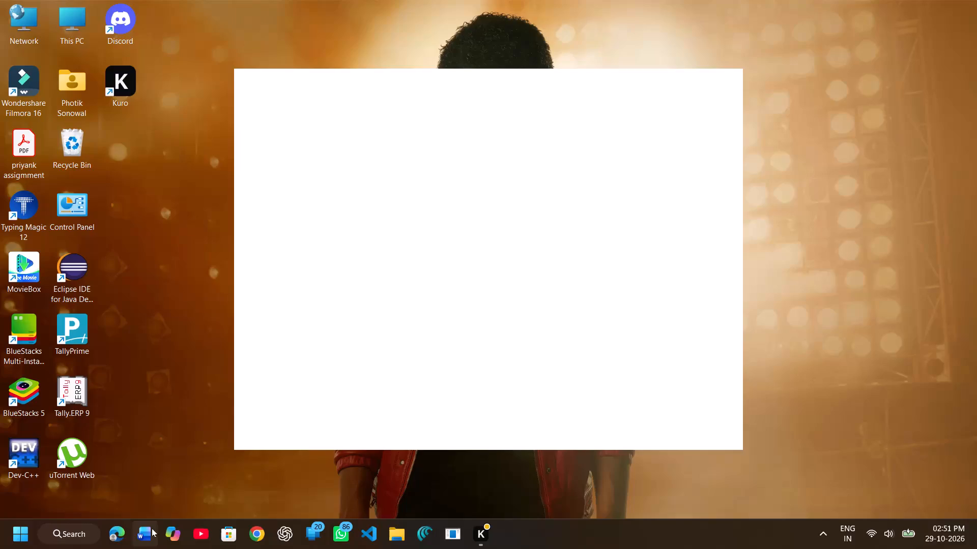
Open the recent document A PROJECT REPORT in Word and check its certificate pages.
double_click(141, 536)
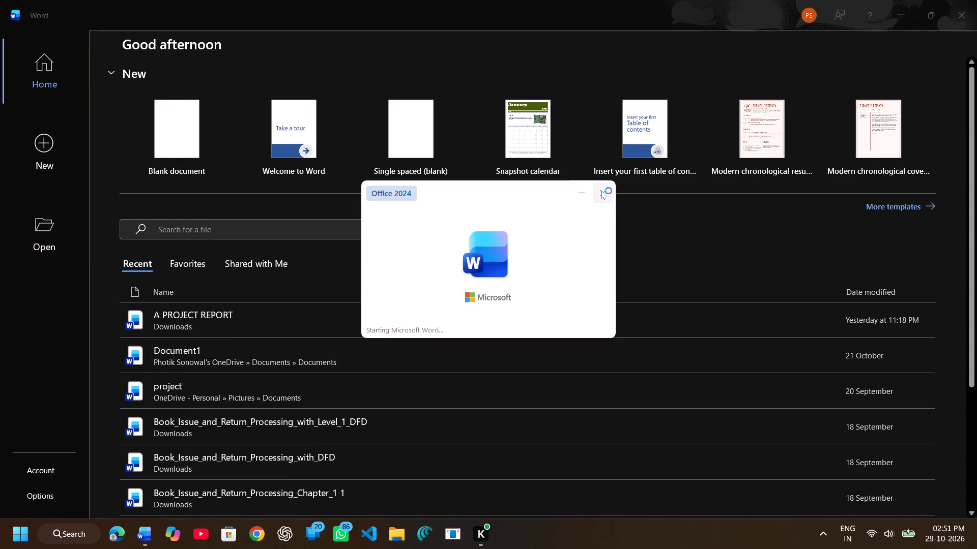
left_click(601, 191)
double_click(377, 310)
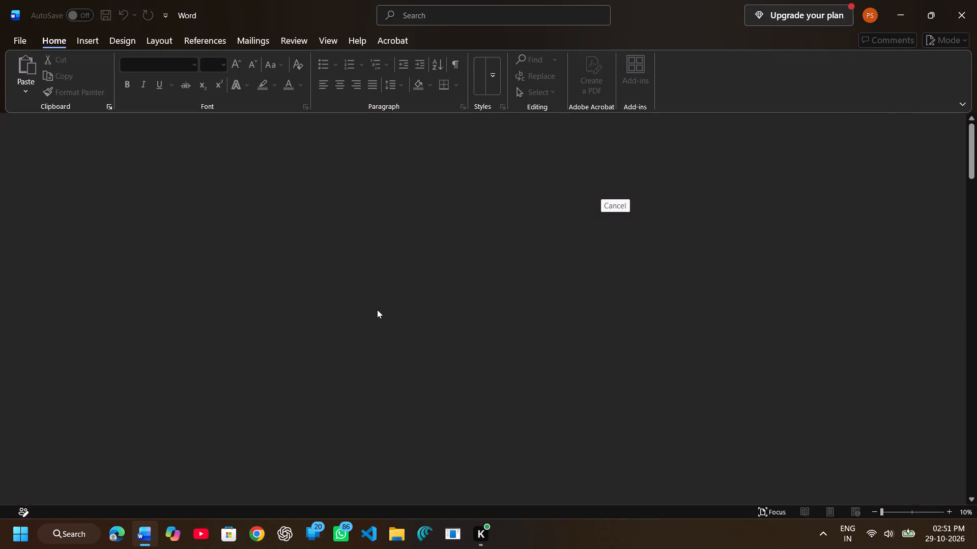
scroll(454, 269, "down", 1)
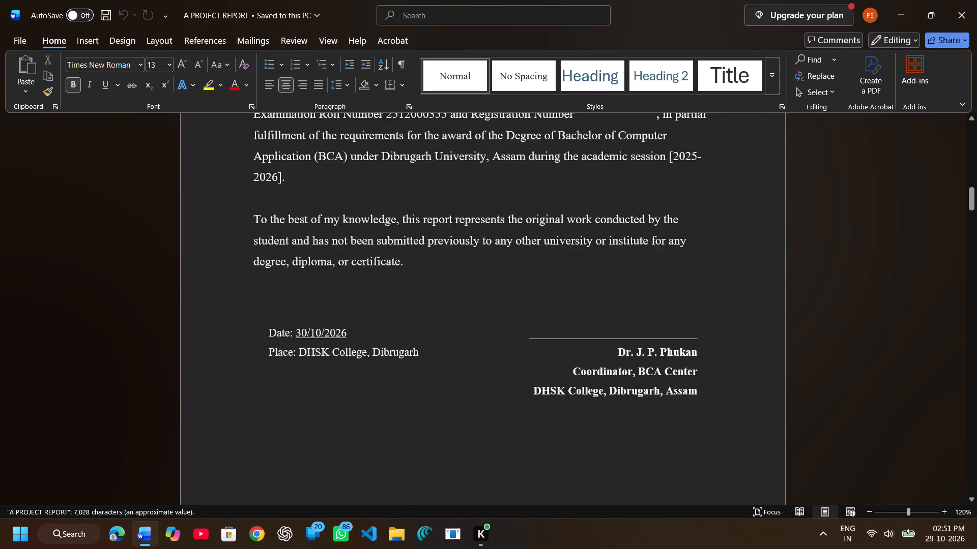
scroll(454, 269, "down", 2)
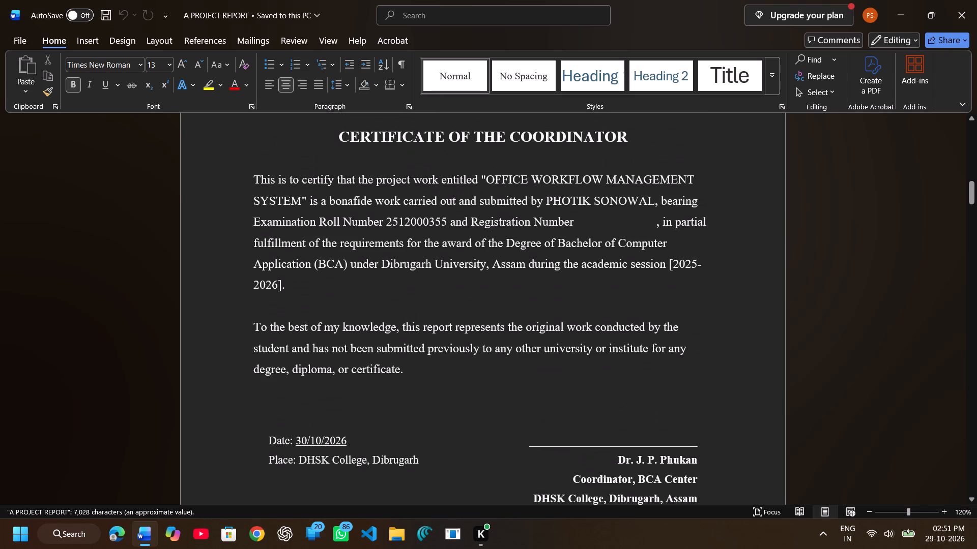
scroll(492, 264, "down", 1)
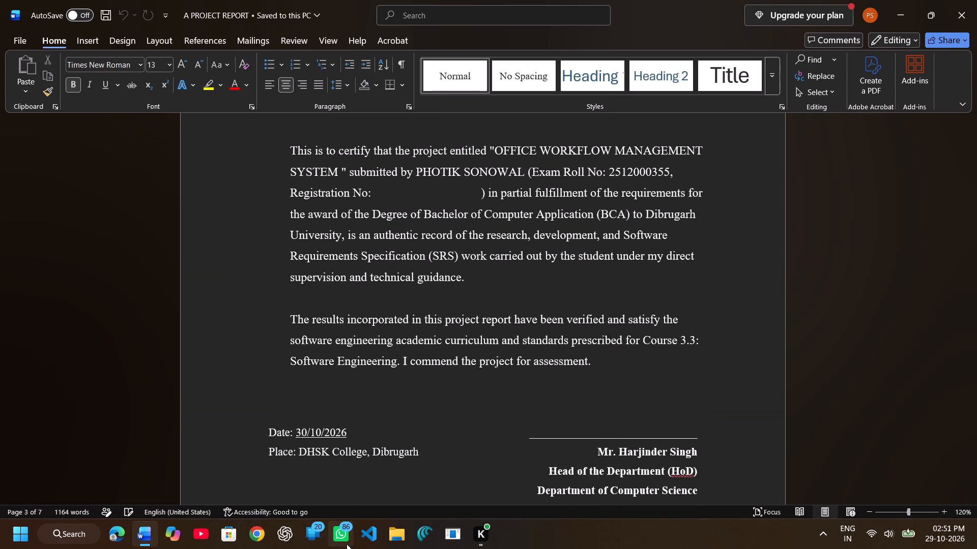
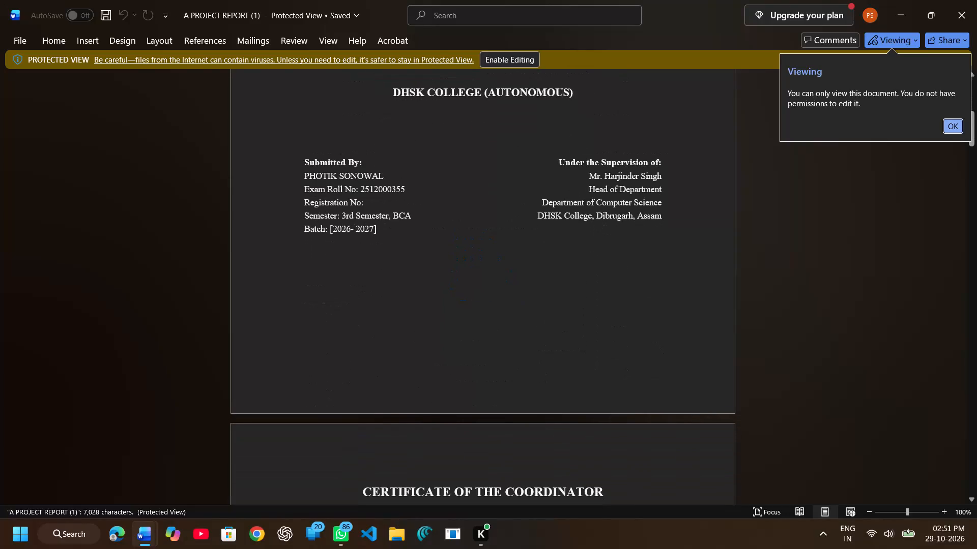
Examine the coordinator's and supervisor's certificate pages of the project report.
scroll(666, 398, "down", 1)
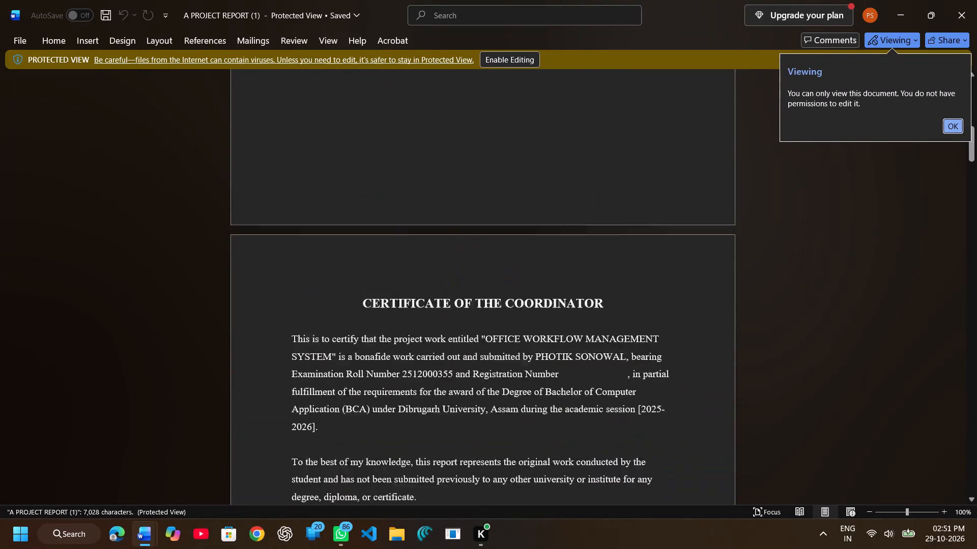
scroll(666, 398, "down", 5)
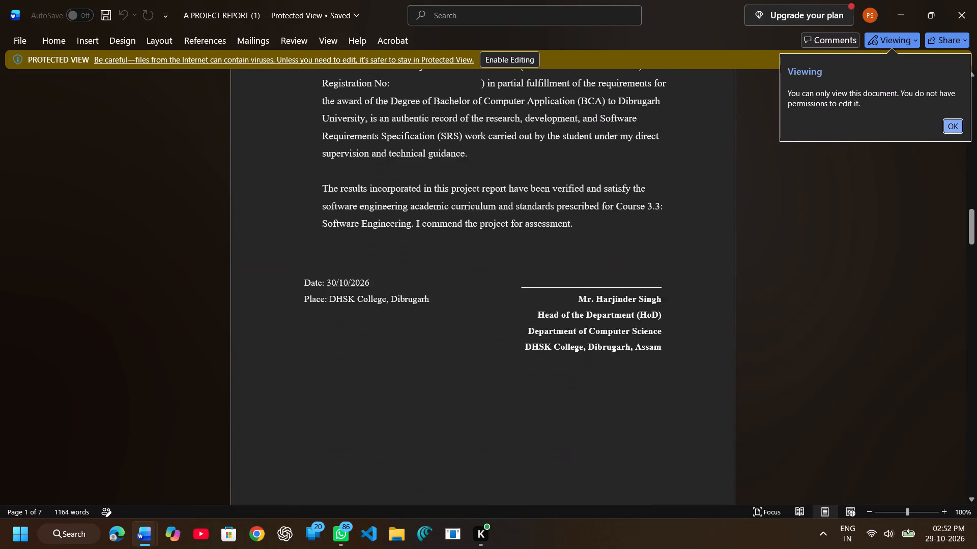
scroll(666, 398, "right", 1)
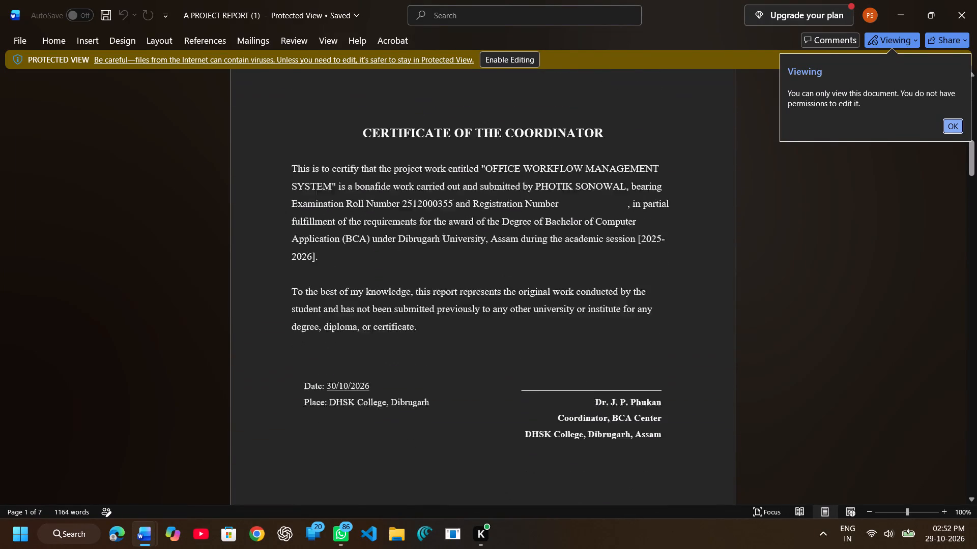
scroll(666, 398, "right", 1)
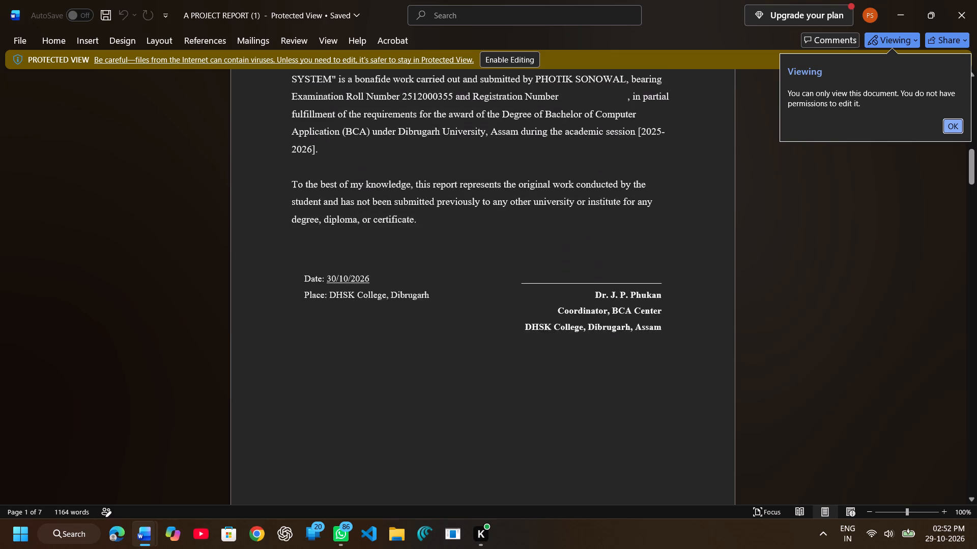
scroll(666, 398, "right", 1)
scroll(666, 398, "up", 1)
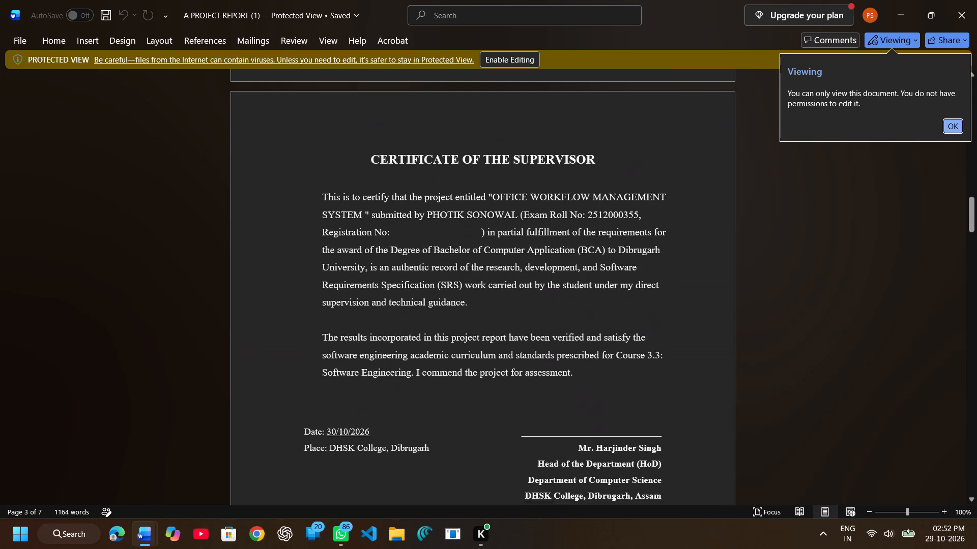
scroll(666, 398, "up", 1)
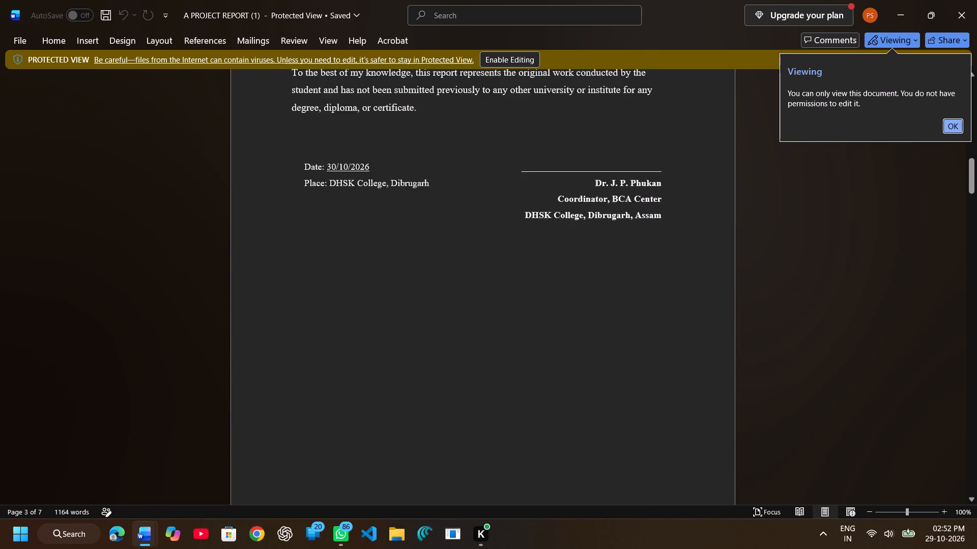
scroll(666, 398, "up", 2)
Read through the rest of the report, from the supervisor's certificate past the student's declaration, signature page and acknowledgement to the closing keywords.
scroll(666, 398, "down", 2)
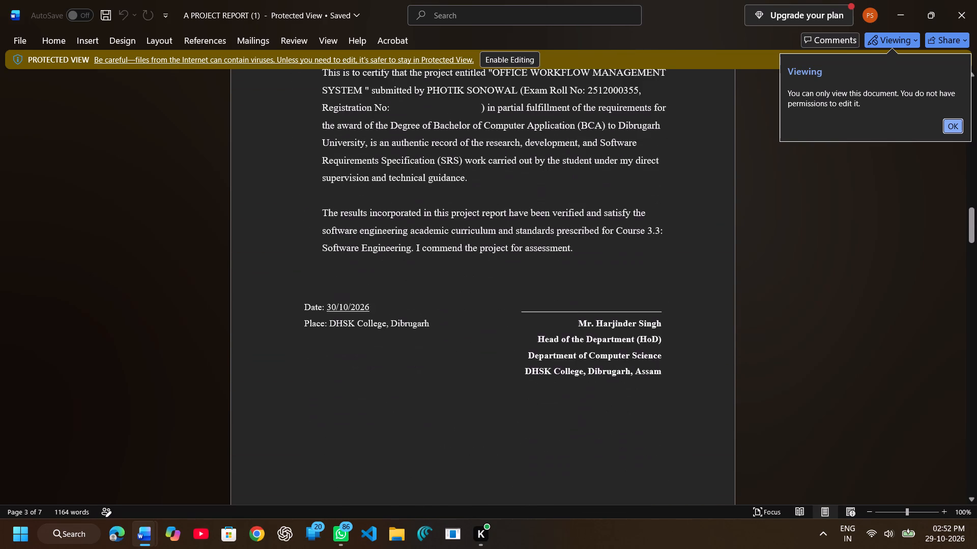
scroll(666, 398, "down", 3)
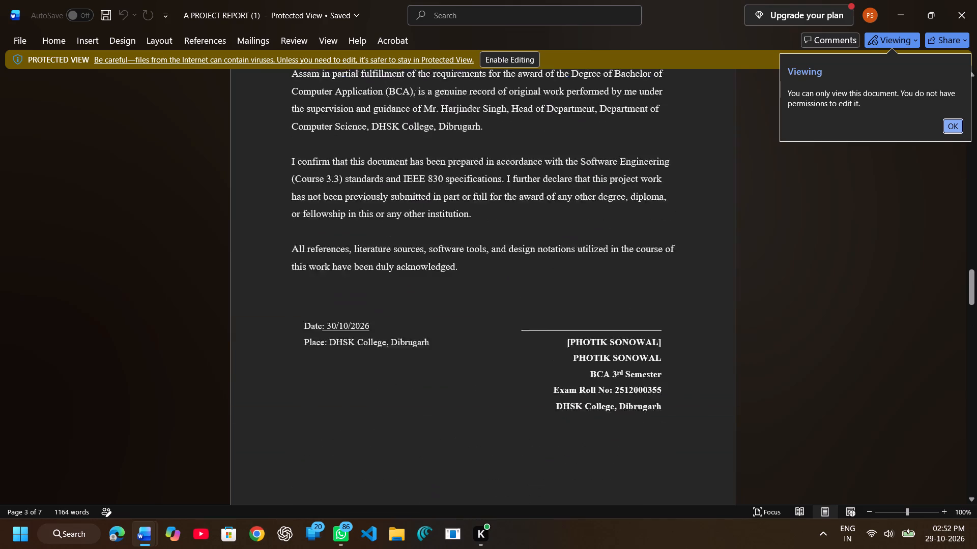
scroll(666, 398, "down", 2)
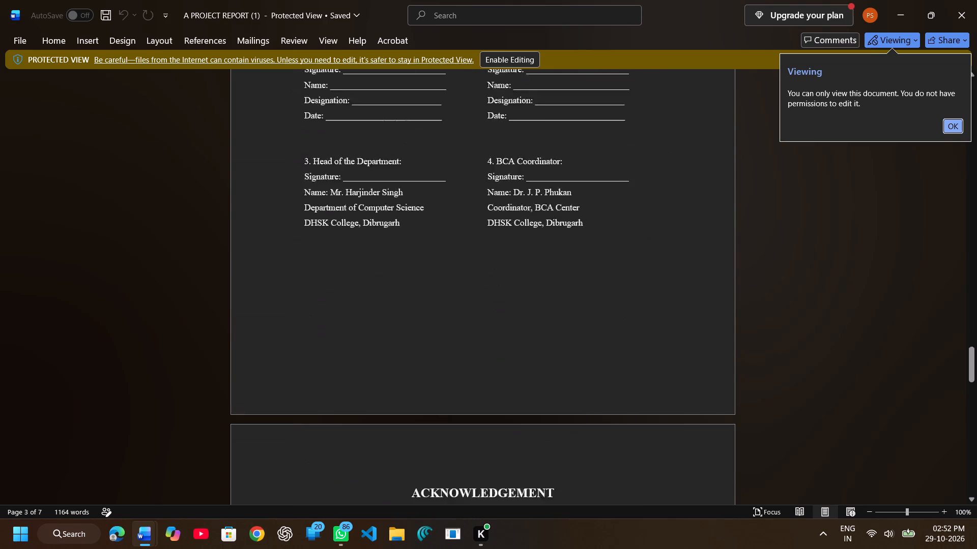
scroll(666, 398, "down", 1)
scroll(666, 398, "right", 2)
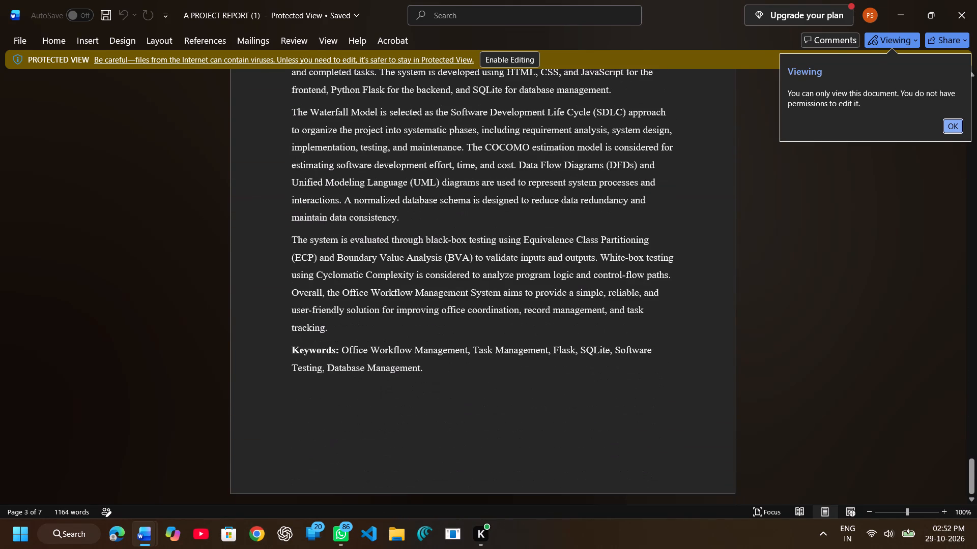
scroll(666, 398, "right", 1)
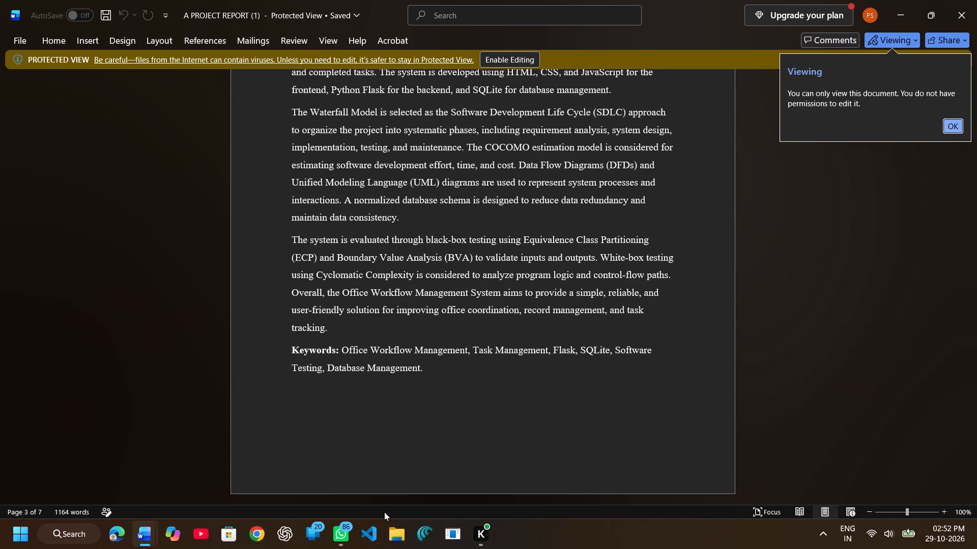
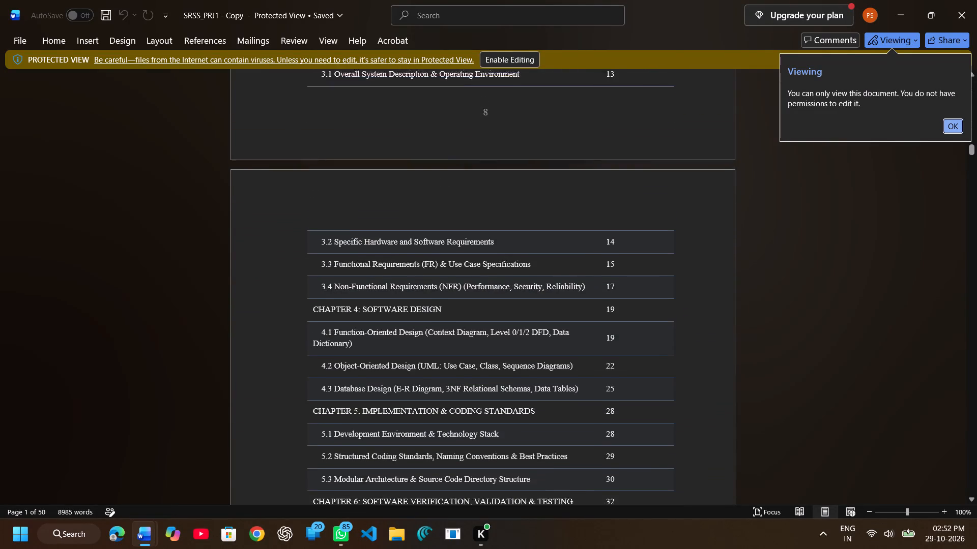
Examine the SRSS_PRJ1 - Copy report from its table of contents through sections 1.1 and 1.2 of Chapter 1.
scroll(401, 451, "down", 1)
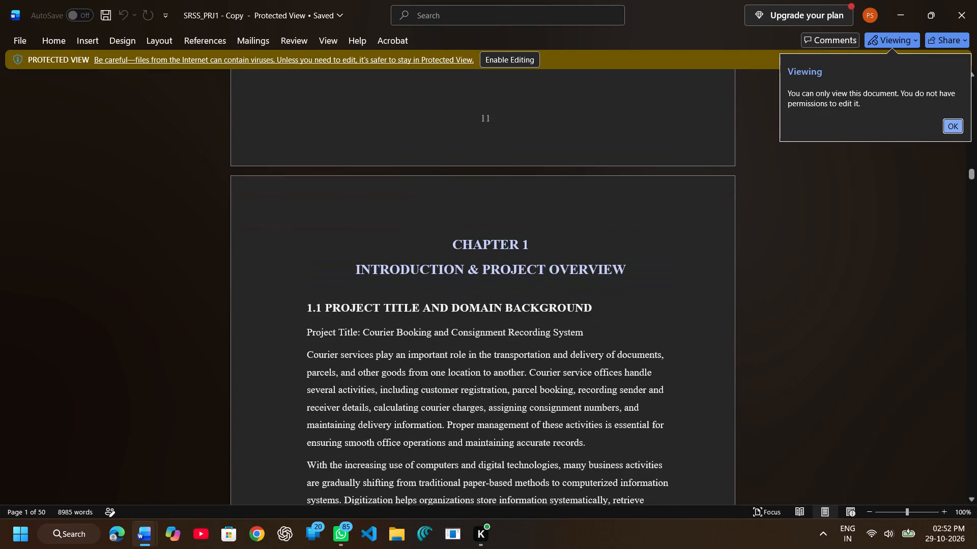
scroll(398, 408, "down", 1)
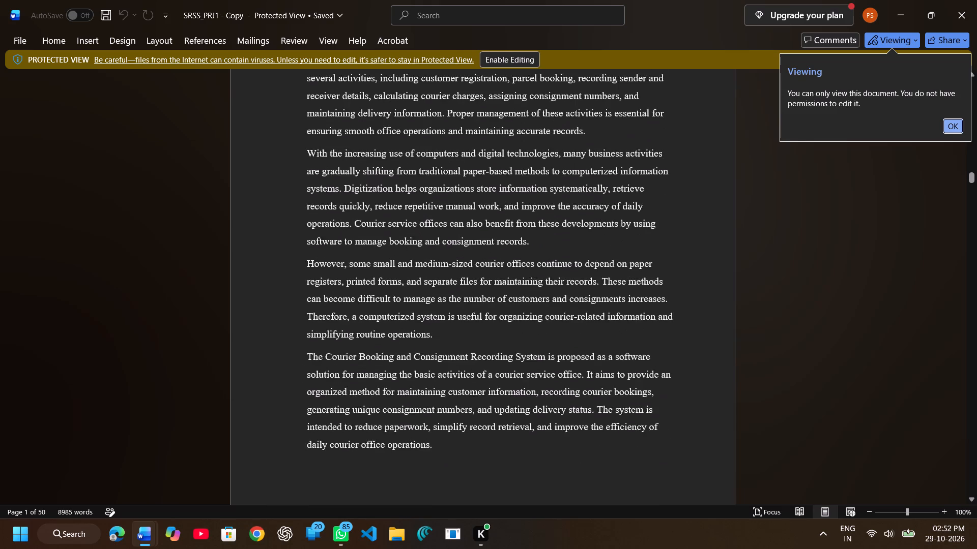
scroll(398, 408, "down", 3)
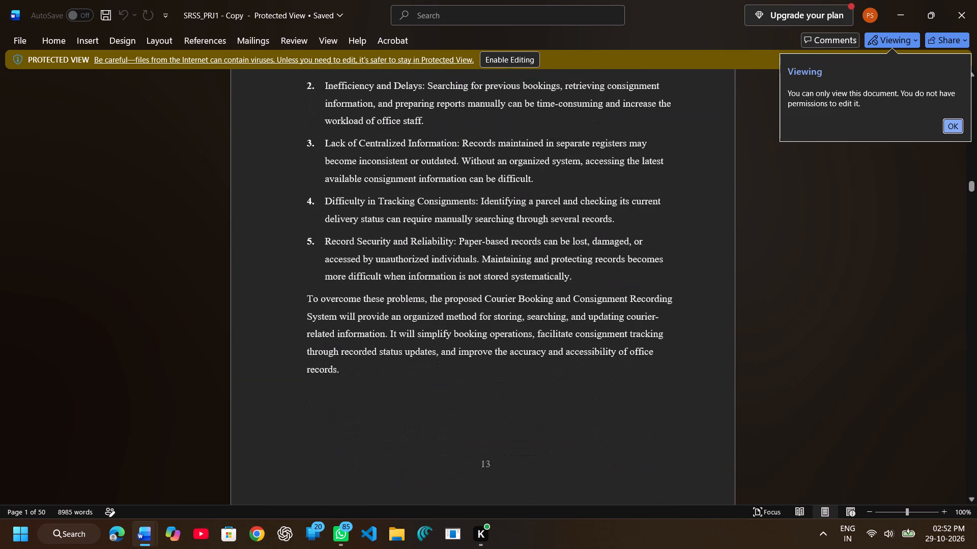
scroll(398, 408, "down", 1)
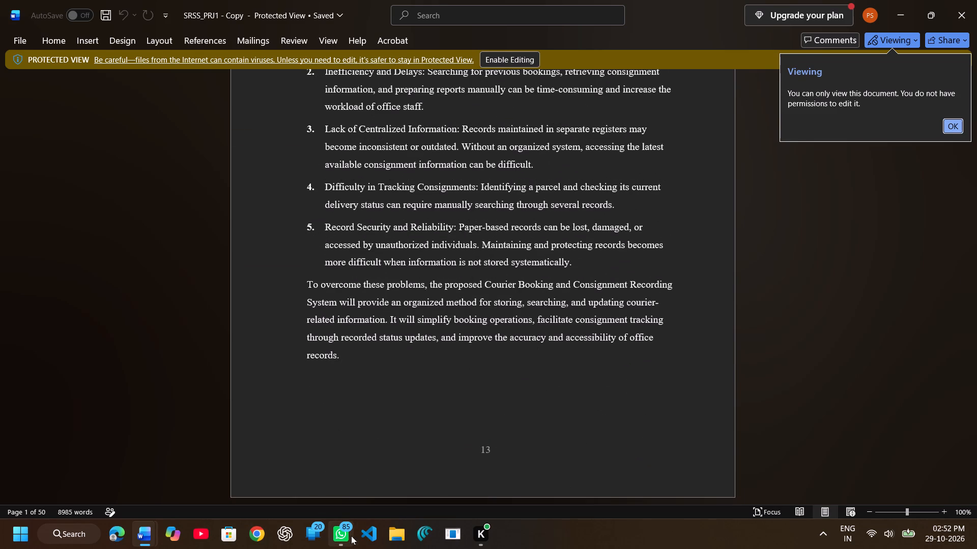
Switch to the A PROJECT REPORT (1) document and read it from the cover page to the closing keywords.
left_click(153, 539)
left_click(312, 479)
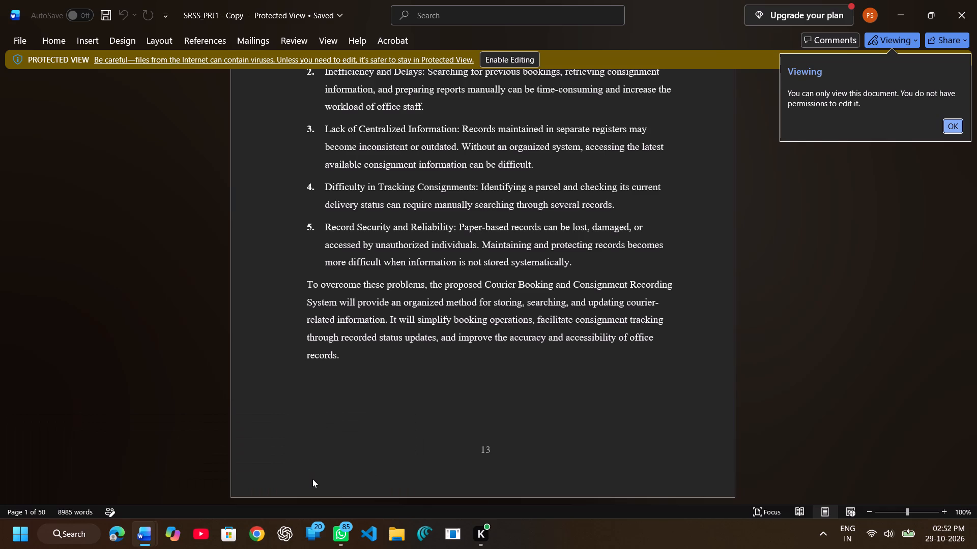
left_click(145, 542)
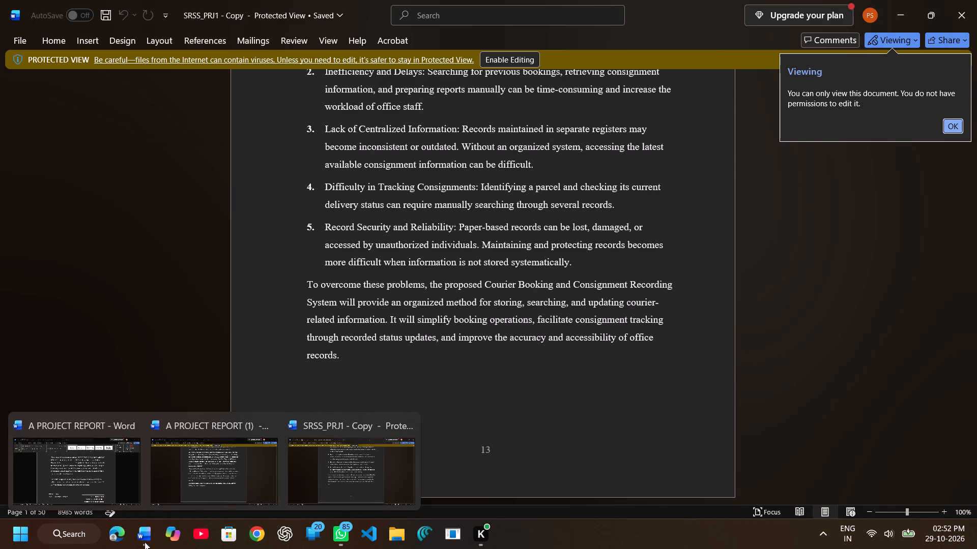
left_click(200, 483)
scroll(367, 356, "up", 8)
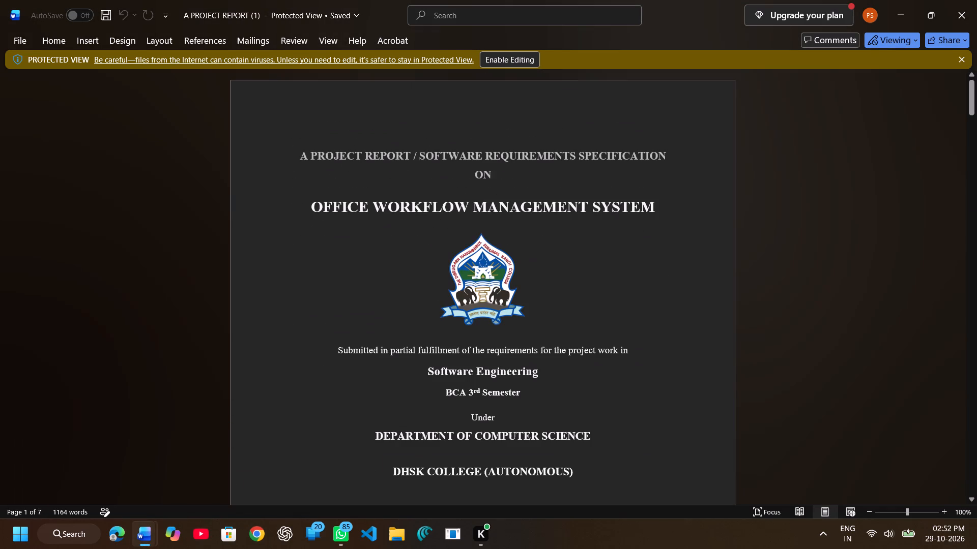
scroll(318, 335, "up", 1)
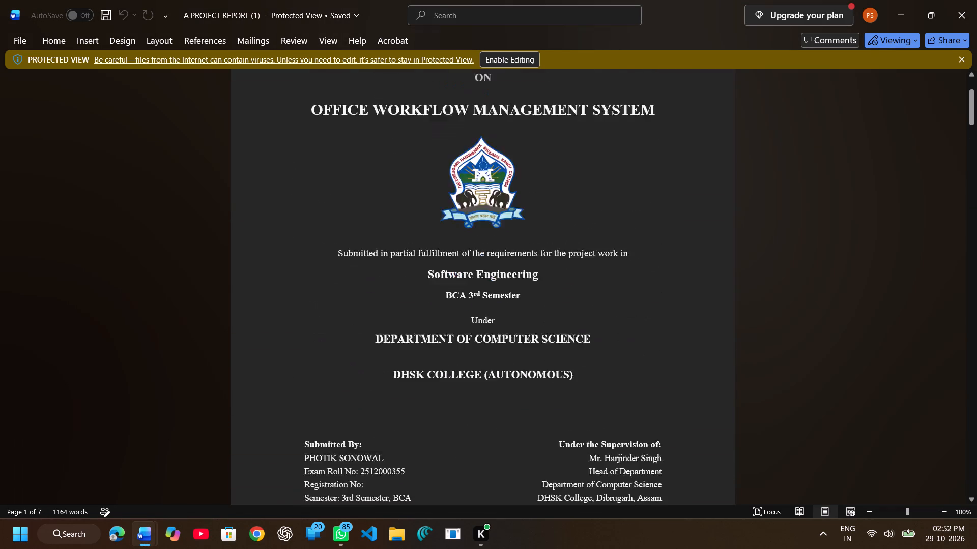
scroll(318, 335, "up", 1)
scroll(318, 335, "down", 1)
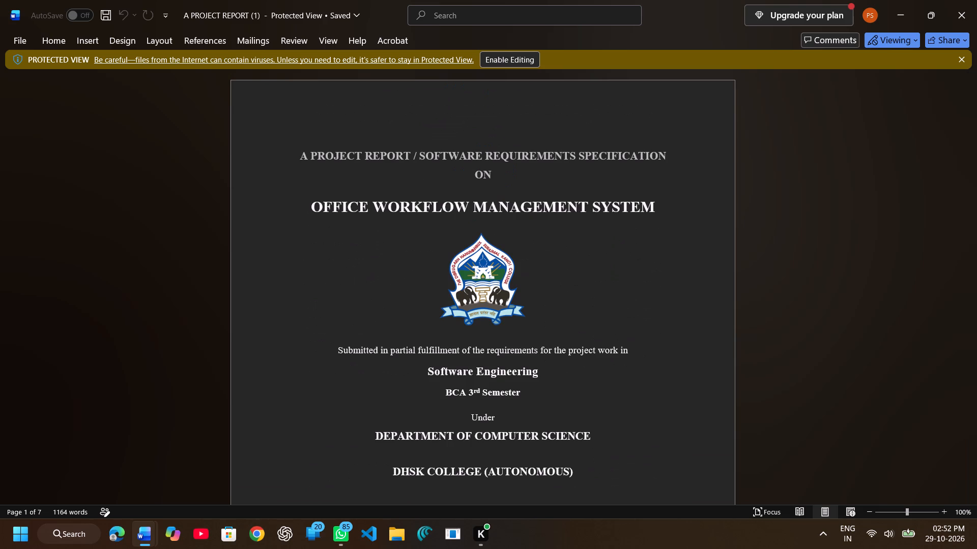
scroll(318, 335, "down", 2)
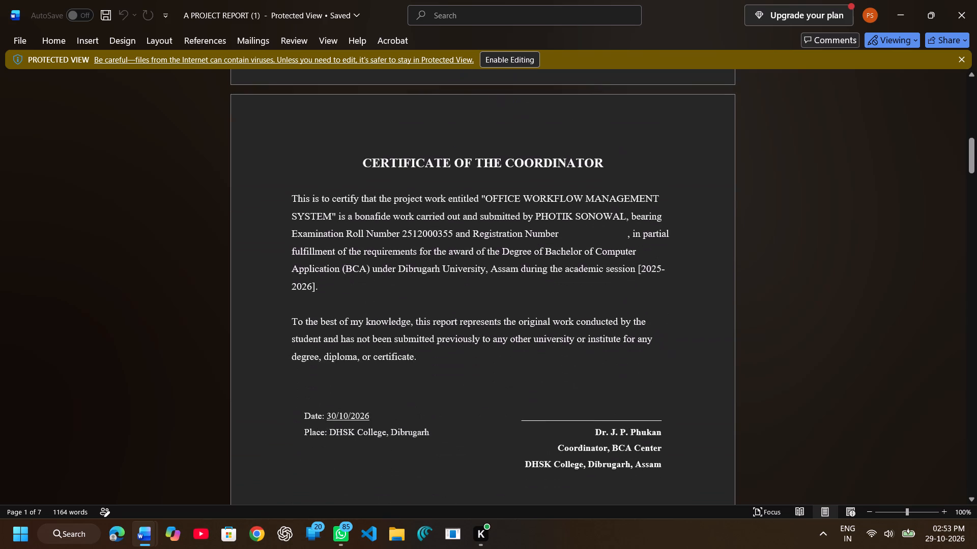
scroll(318, 335, "down", 2)
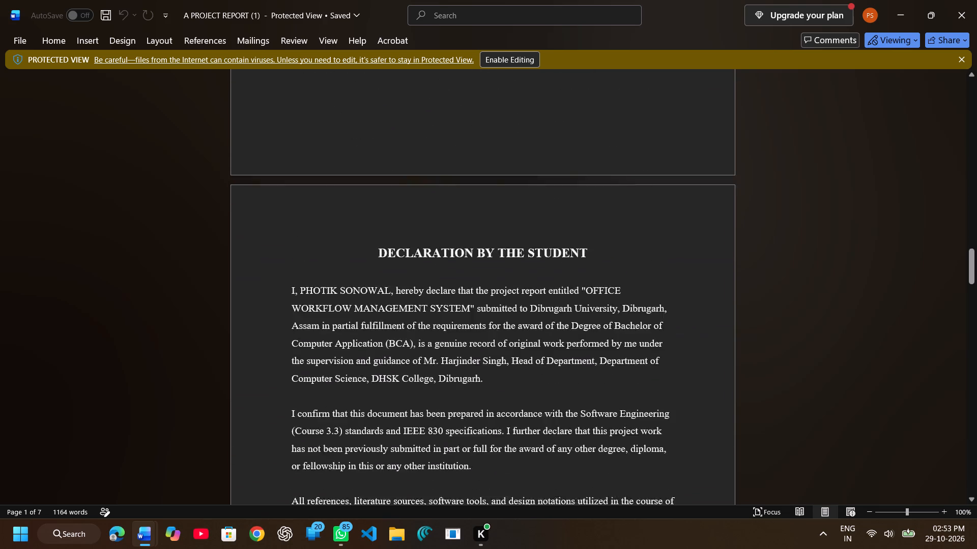
scroll(318, 335, "down", 1)
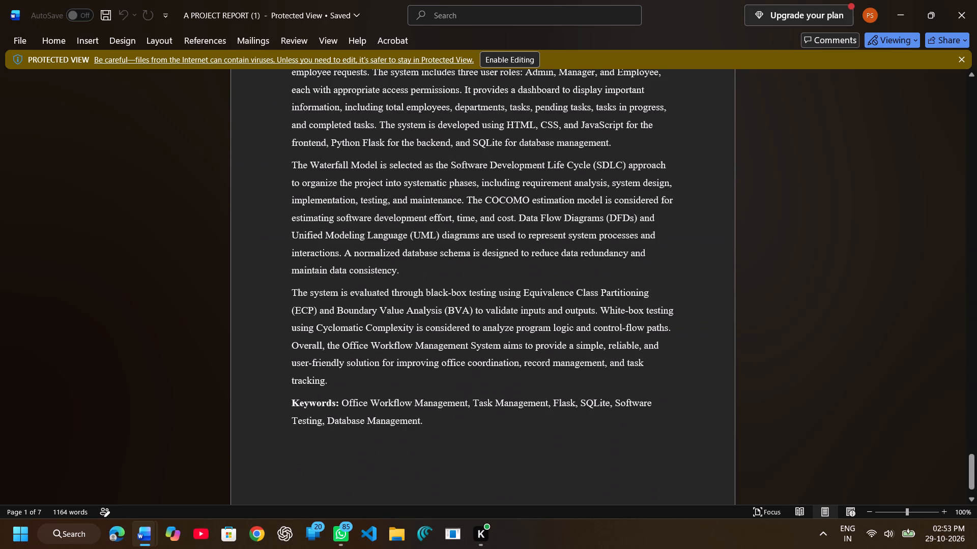
scroll(318, 335, "down", 2)
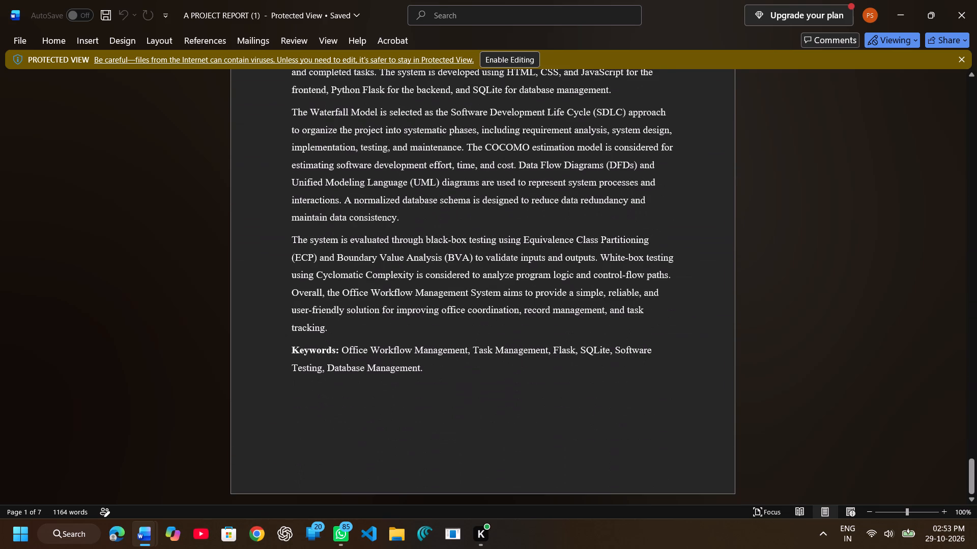
Enable editing for the A PROJECT REPORT (1) document.
left_click(512, 56)
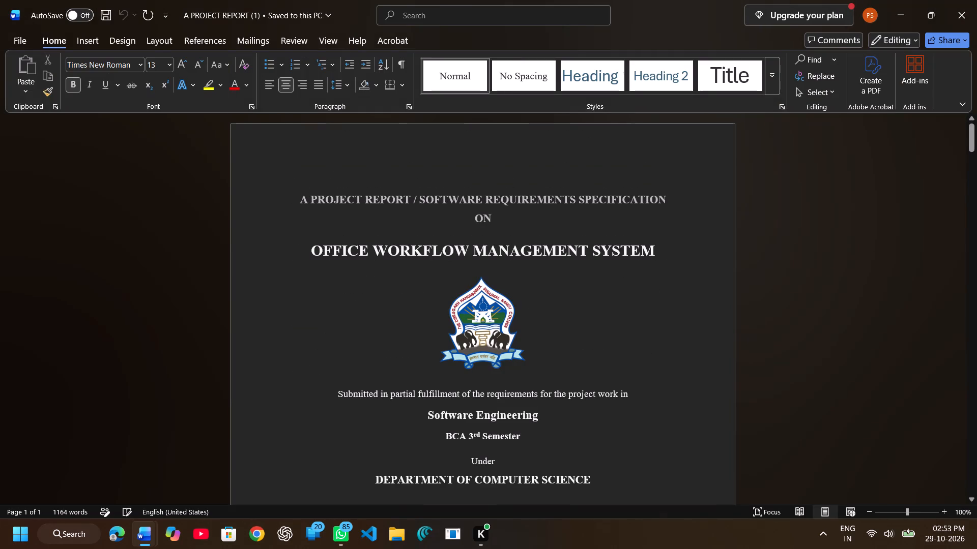
Place the text cursor at the end of the Keywords paragraph on the report's last page.
scroll(476, 219, "down", 7)
scroll(476, 219, "up", 1, "ctrl")
scroll(476, 219, "down", 2, "ctrl")
scroll(476, 219, "down", 7)
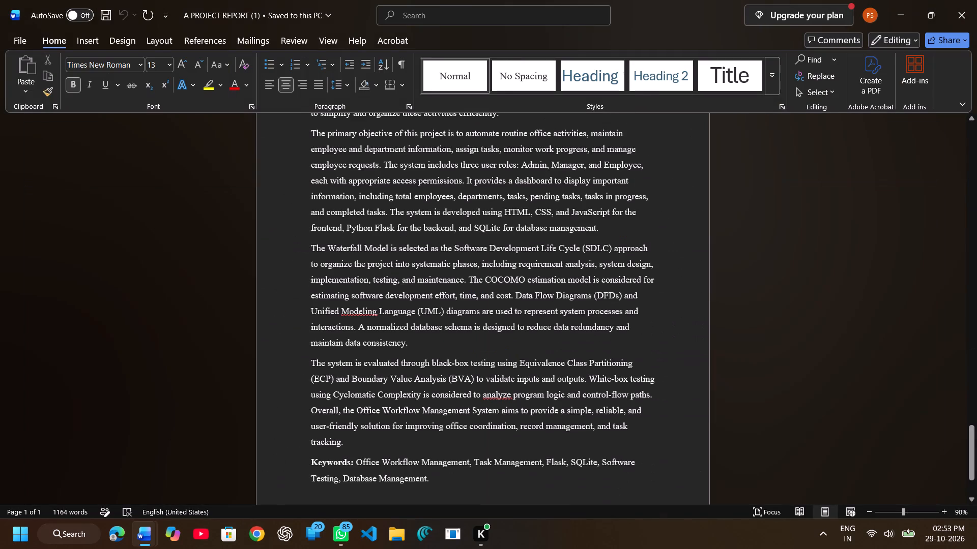
left_click(458, 387)
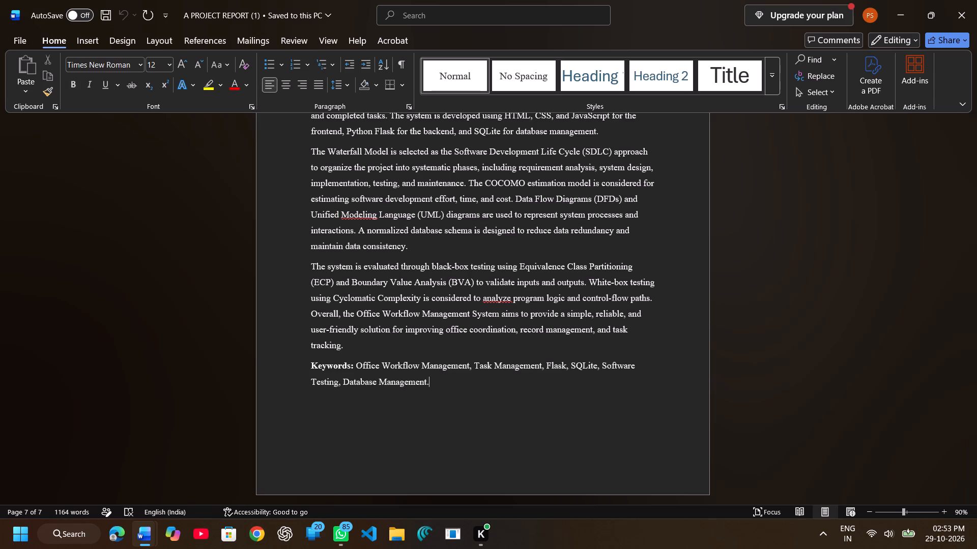
scroll(458, 387, "down", 1)
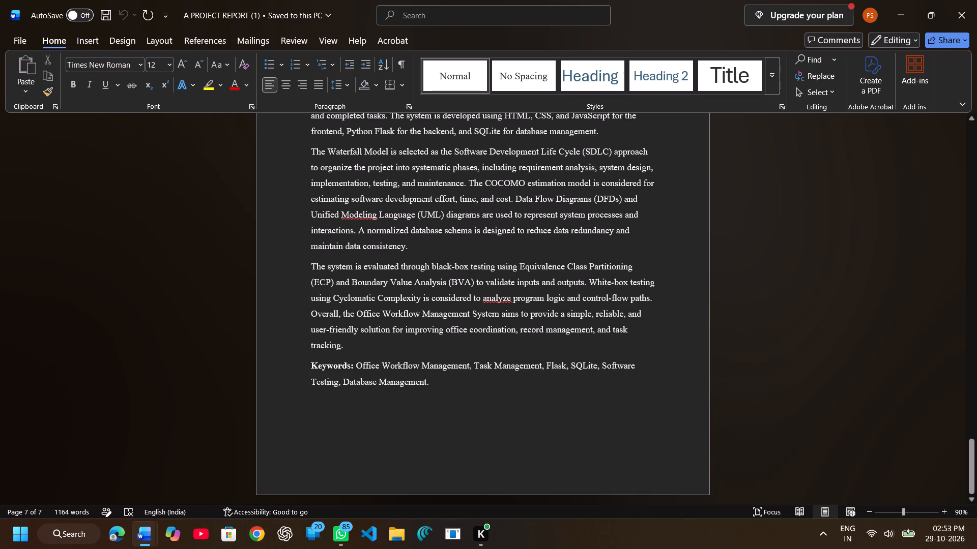
Switch to the A PROJECT REPORT document and look through it from the supervisor's certificate to the closing keywords.
left_click(141, 539)
left_click(95, 473)
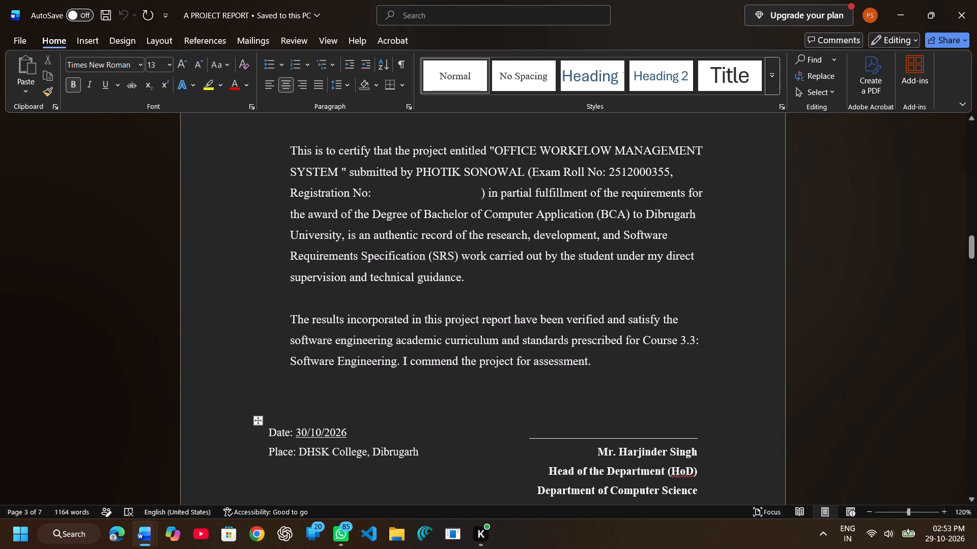
scroll(448, 386, "right", 4)
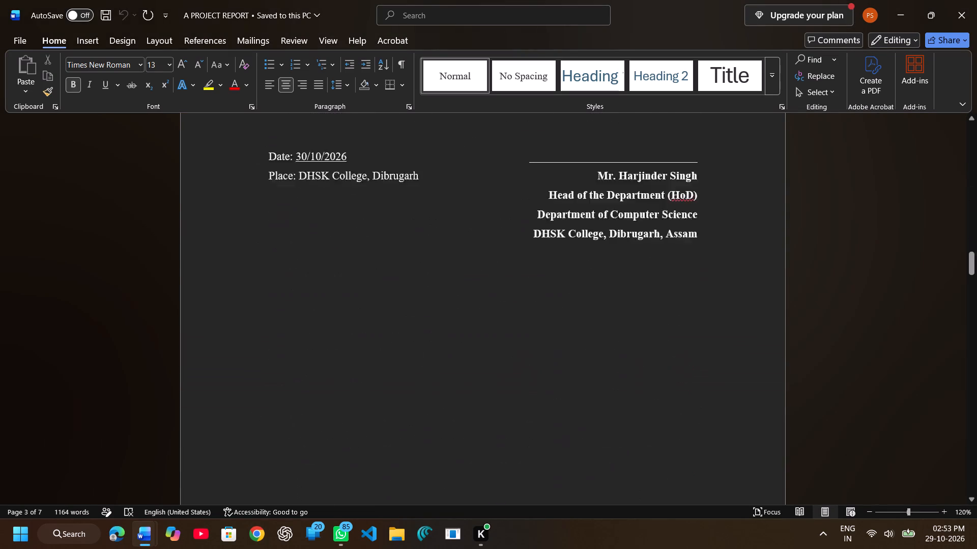
scroll(448, 386, "right", 2)
scroll(448, 386, "down", 2)
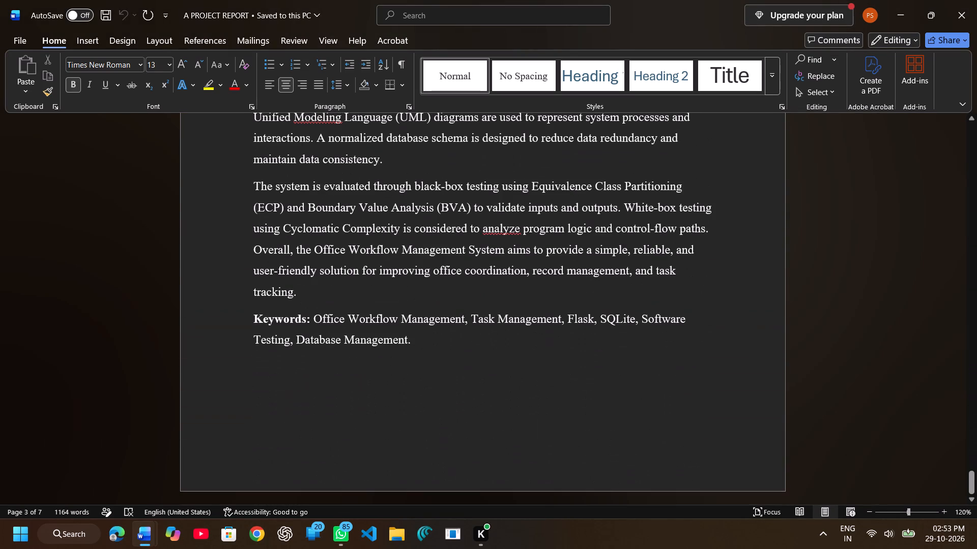
scroll(448, 386, "down", 1)
Switch to SRSS_PRJ1 - Copy and examine its structure from the cover page through the Waterfall Model justification to the Gantt chart.
left_click(142, 537)
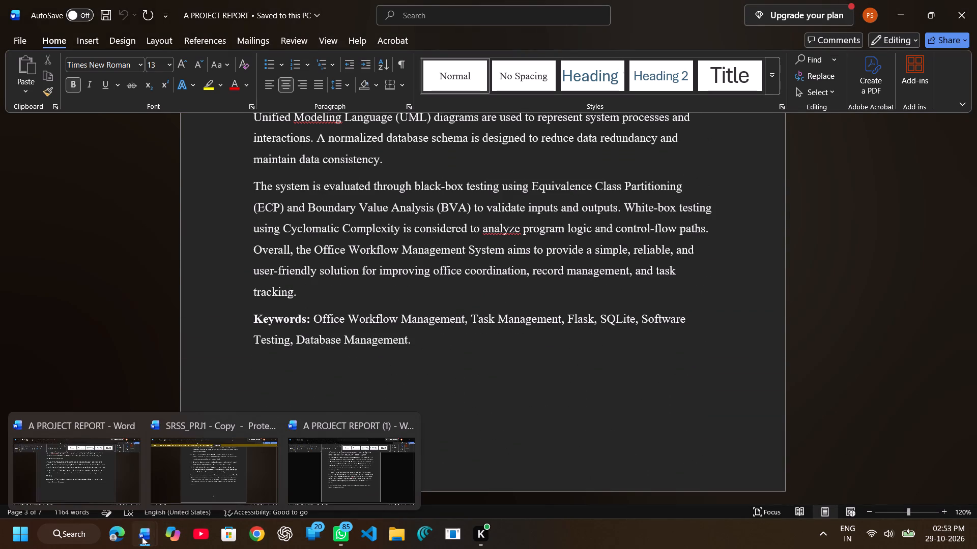
left_click(216, 461)
scroll(416, 343, "up", 1)
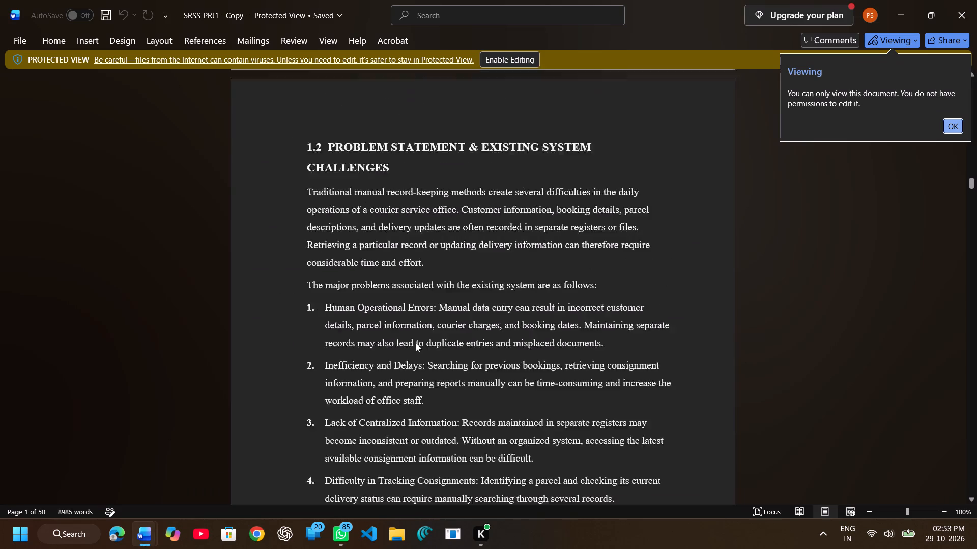
scroll(416, 343, "up", 8)
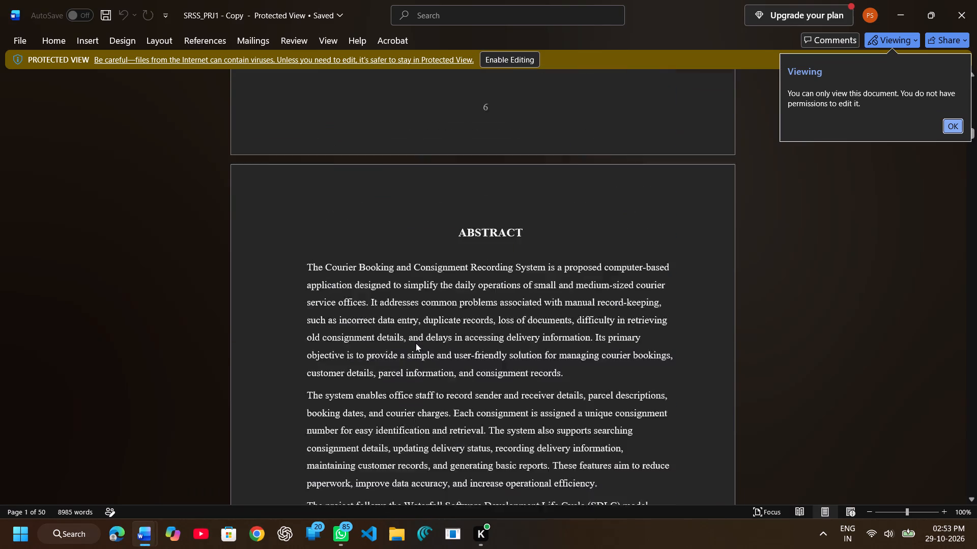
scroll(416, 343, "up", 2)
scroll(416, 343, "down", 5)
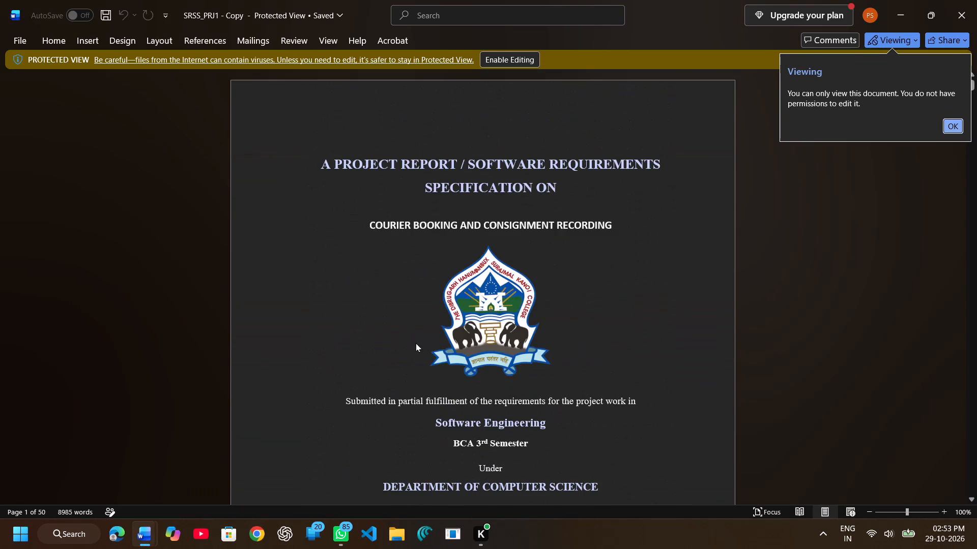
scroll(416, 343, "down", 15)
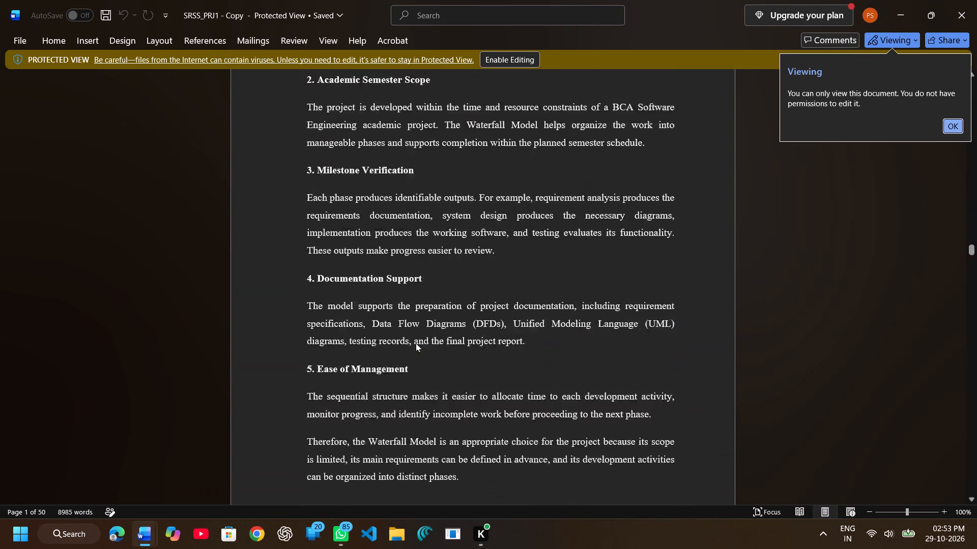
scroll(416, 343, "down", 5)
scroll(416, 343, "up", 1)
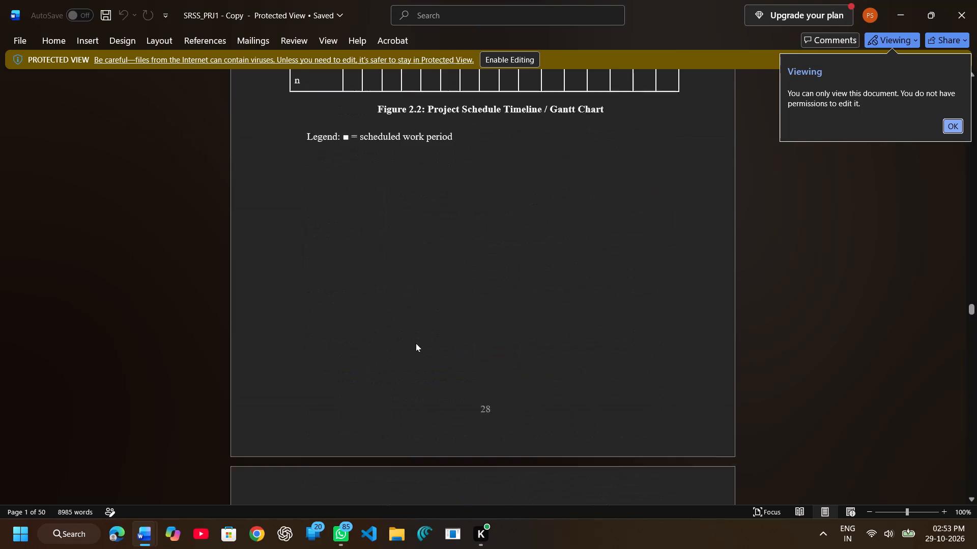
scroll(416, 343, "up", 1)
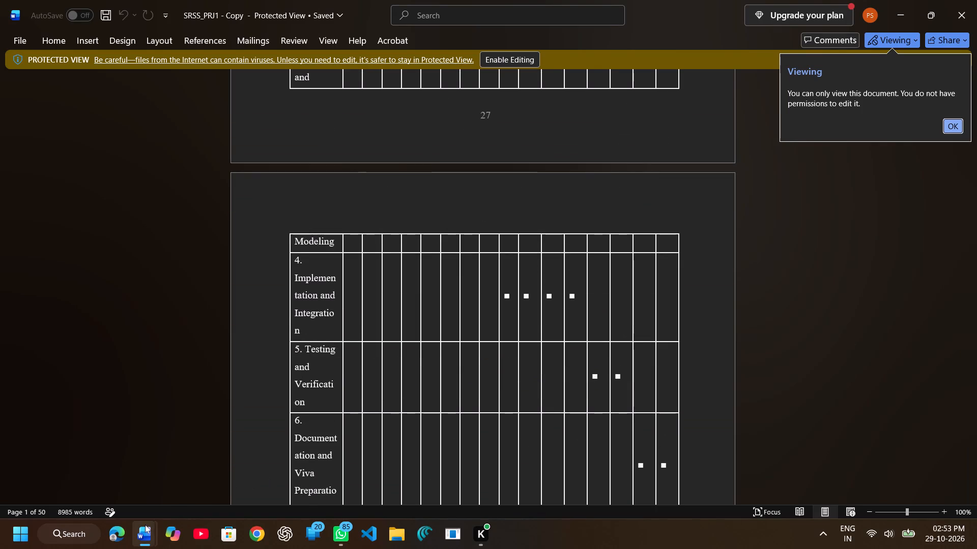
Switch back to the A PROJECT REPORT (1) document and return to its cover page.
left_click(145, 525)
left_click(334, 462)
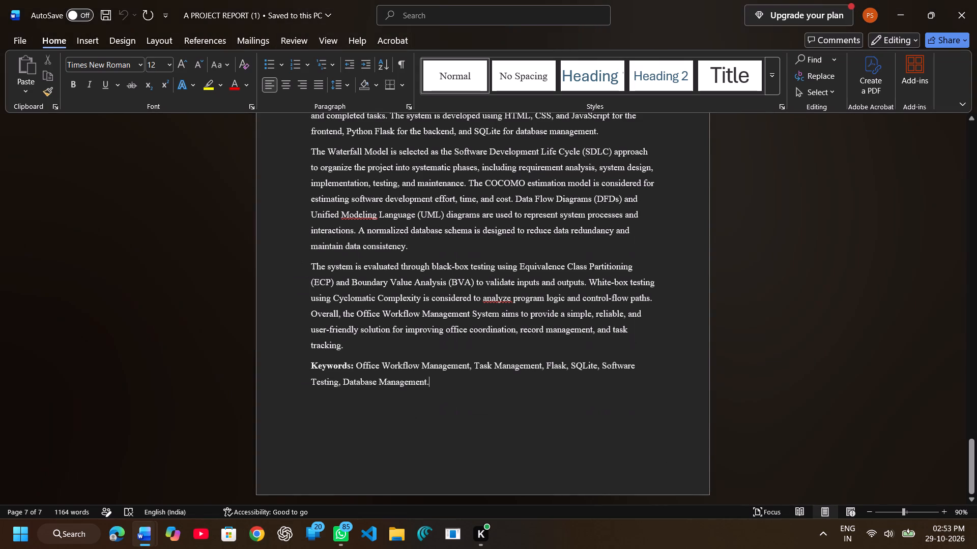
scroll(447, 347, "up", 3)
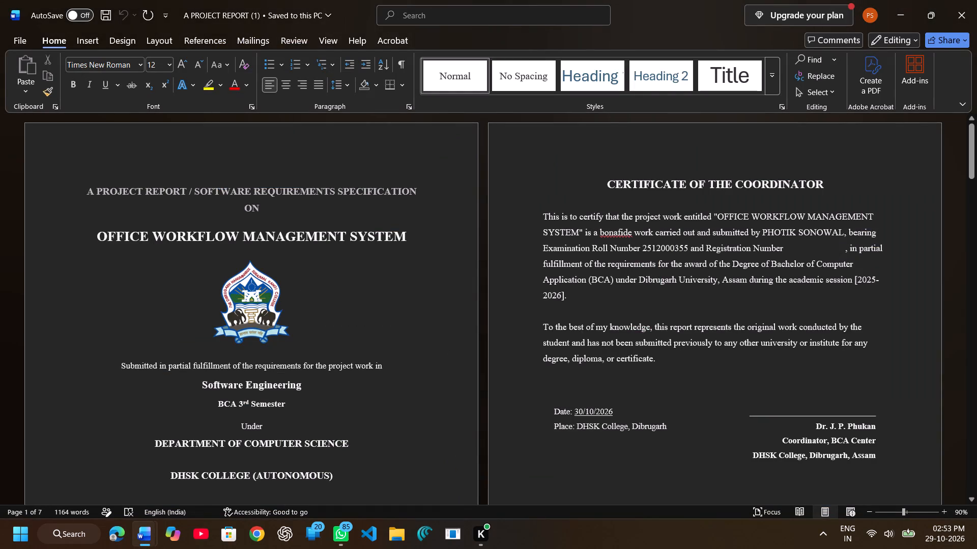
scroll(420, 340, "up", 1, "ctrl")
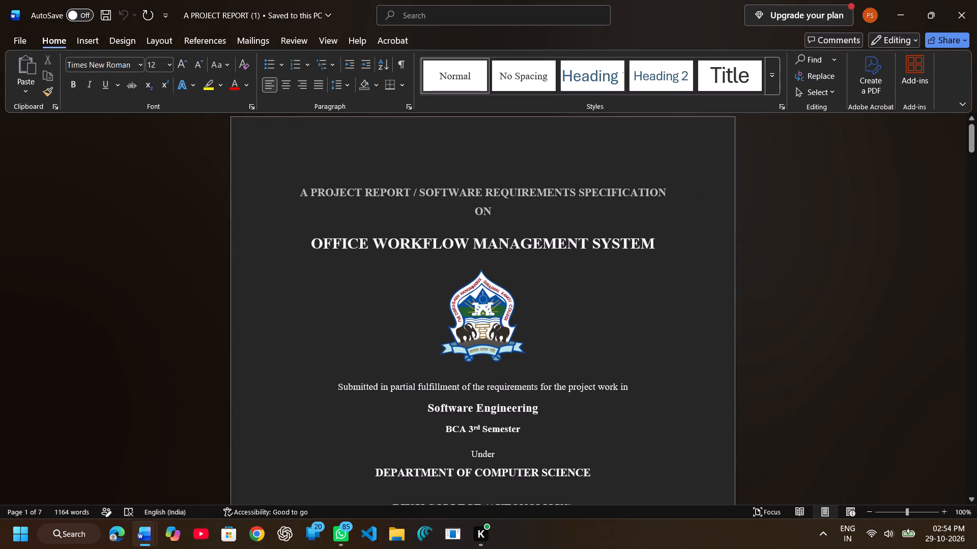
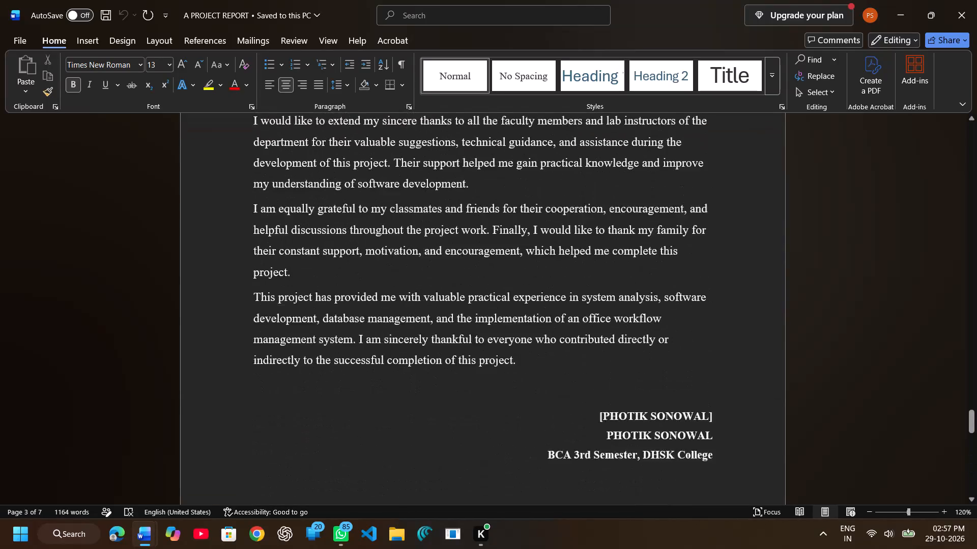
Look through the A PROJECT REPORT document from the Acknowledgement to the Keywords paragraph that closes the abstract.
scroll(388, 287, "down", 3)
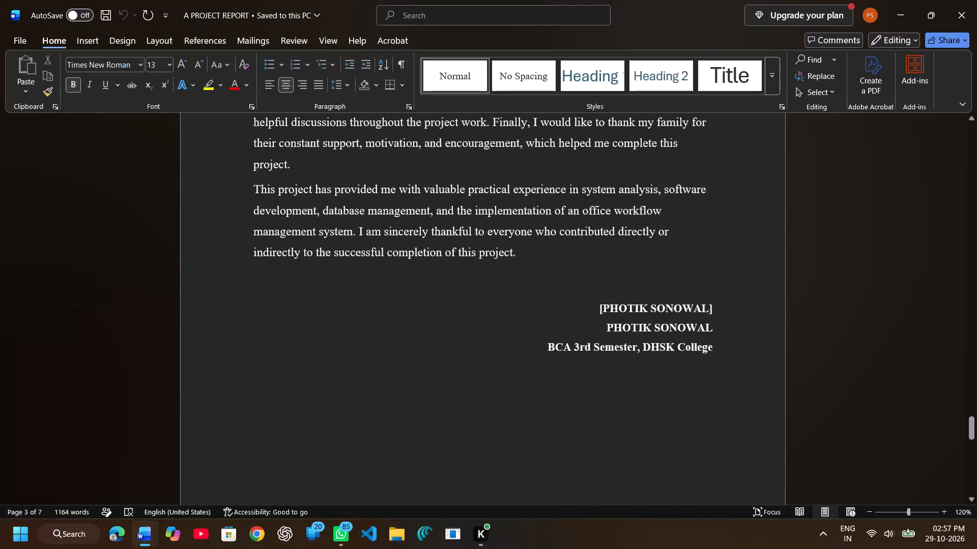
scroll(388, 287, "down", 4)
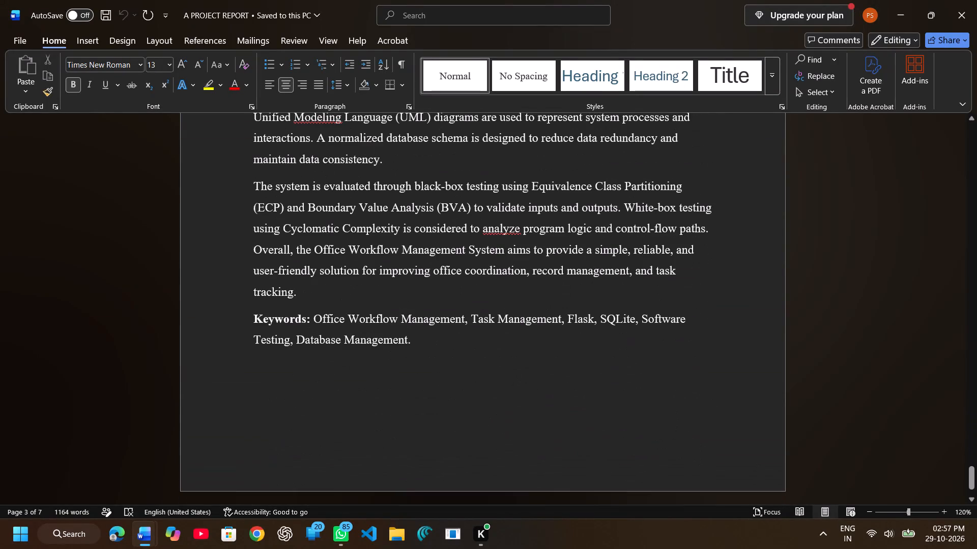
scroll(388, 287, "down", 2)
scroll(388, 287, "up", 6)
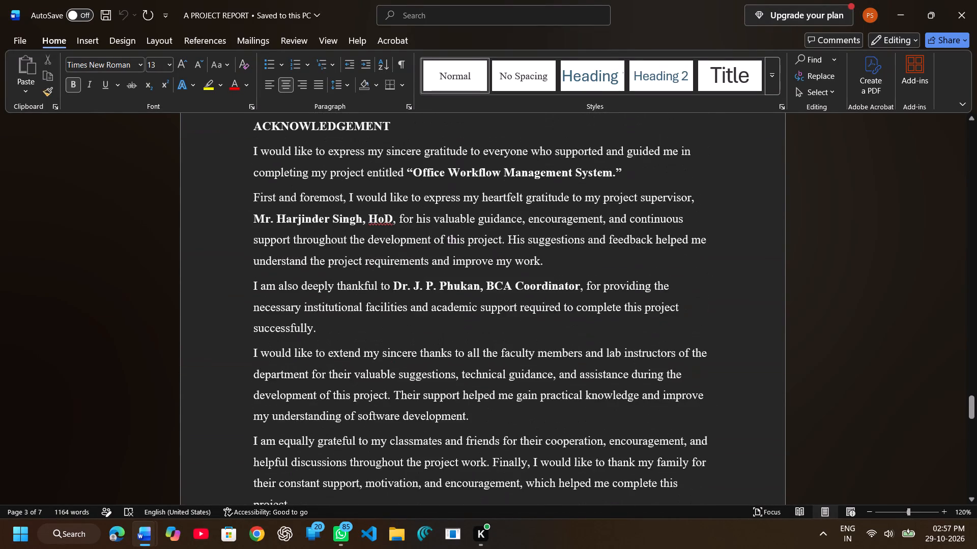
scroll(388, 287, "down", 4)
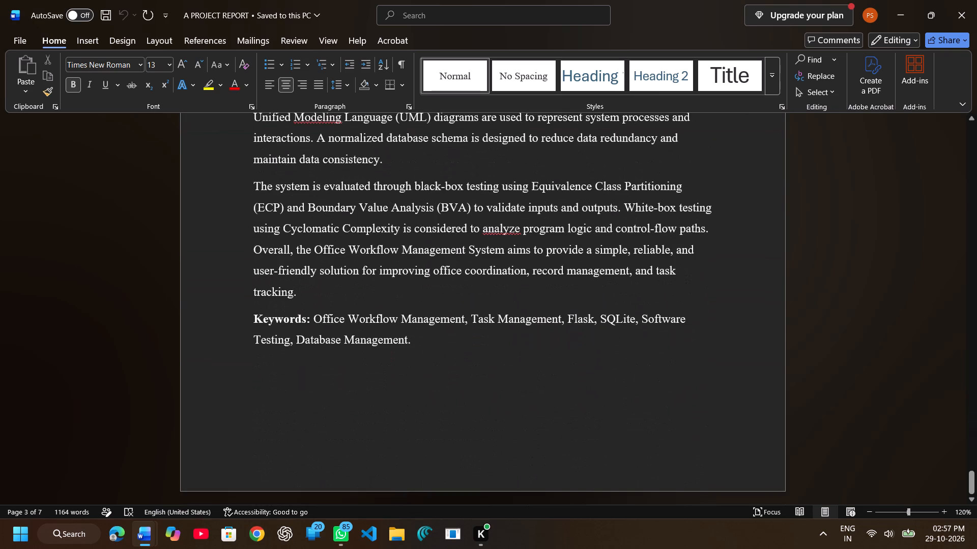
scroll(388, 287, "up", 1)
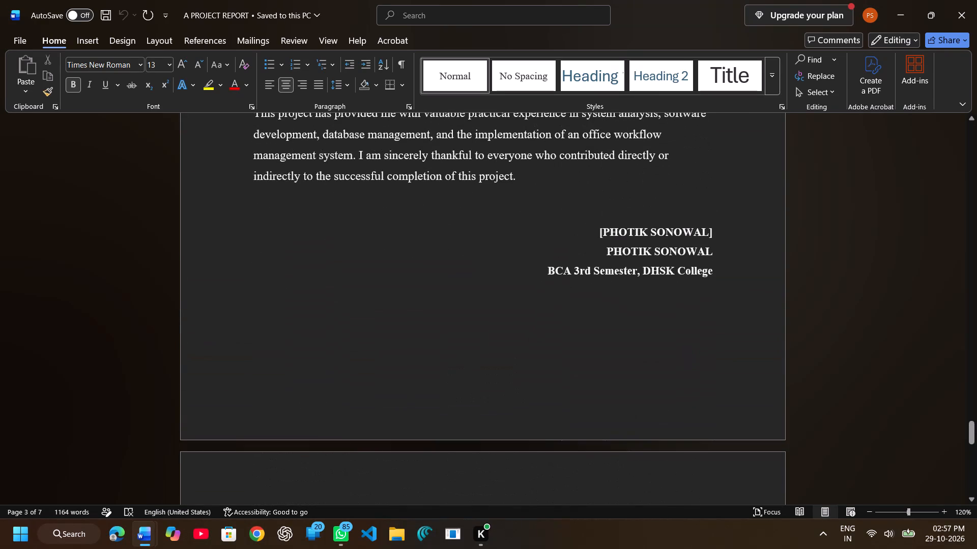
scroll(459, 332, "down", 4)
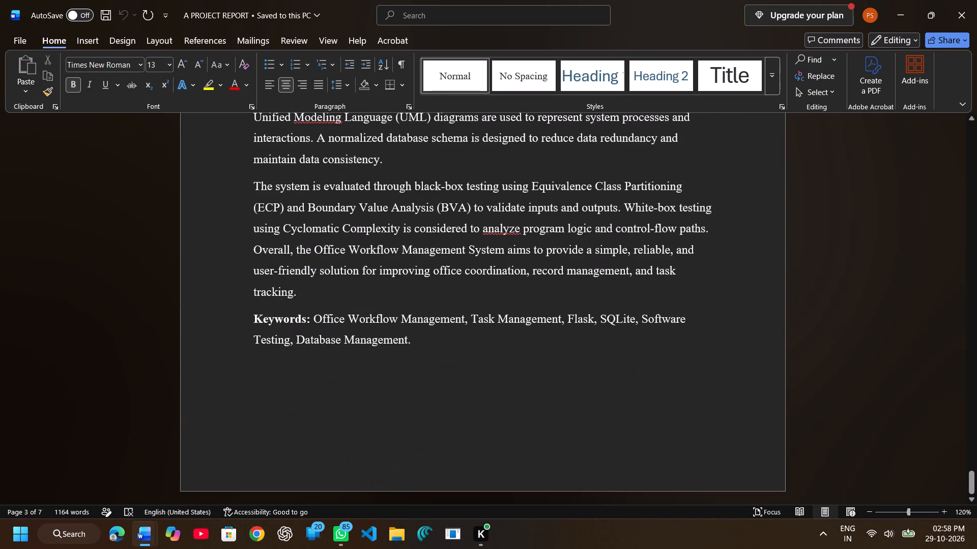
scroll(459, 332, "down", 2)
scroll(392, 387, "down", 1)
Insert a manual line break at the current text cursor on the cover page and check the cover page layout.
key("shift+Return")
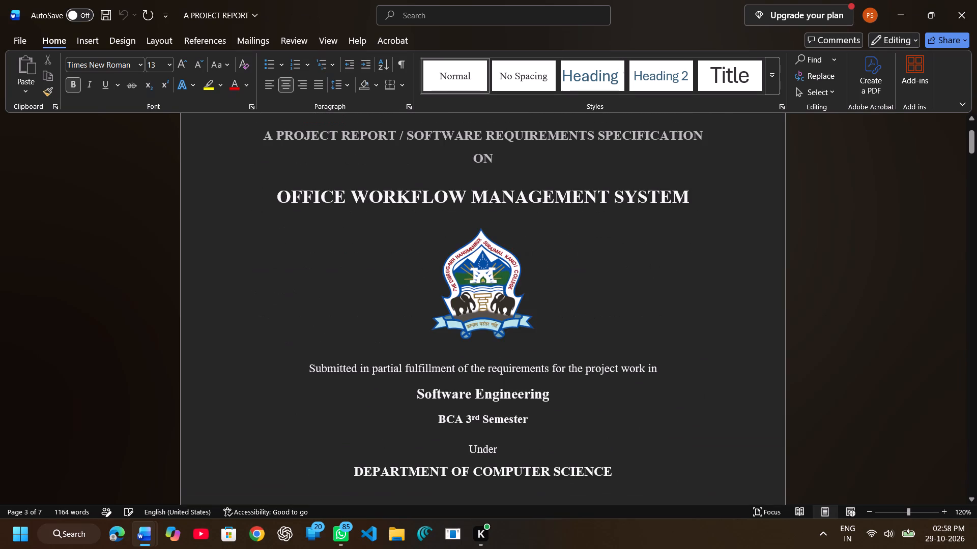
scroll(392, 387, "up", 1)
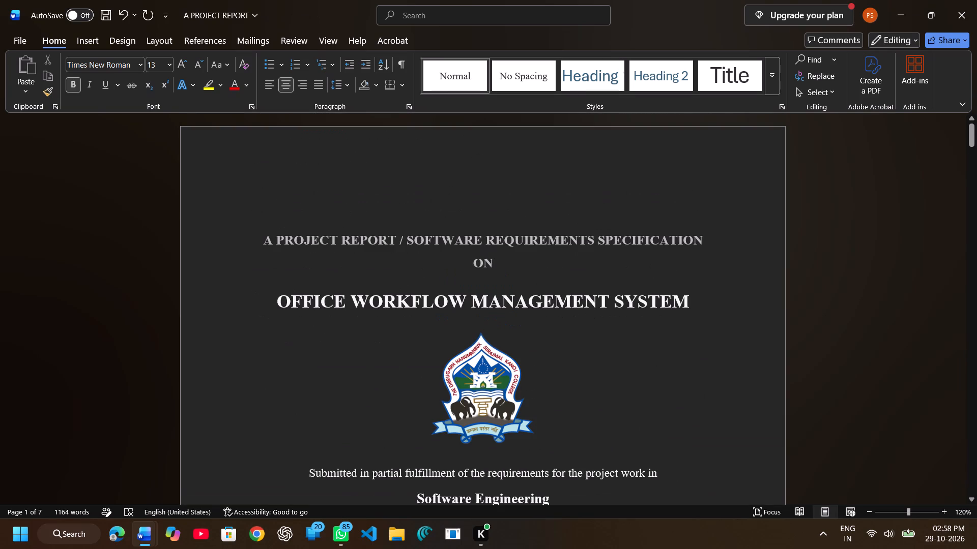
scroll(392, 387, "down", 1)
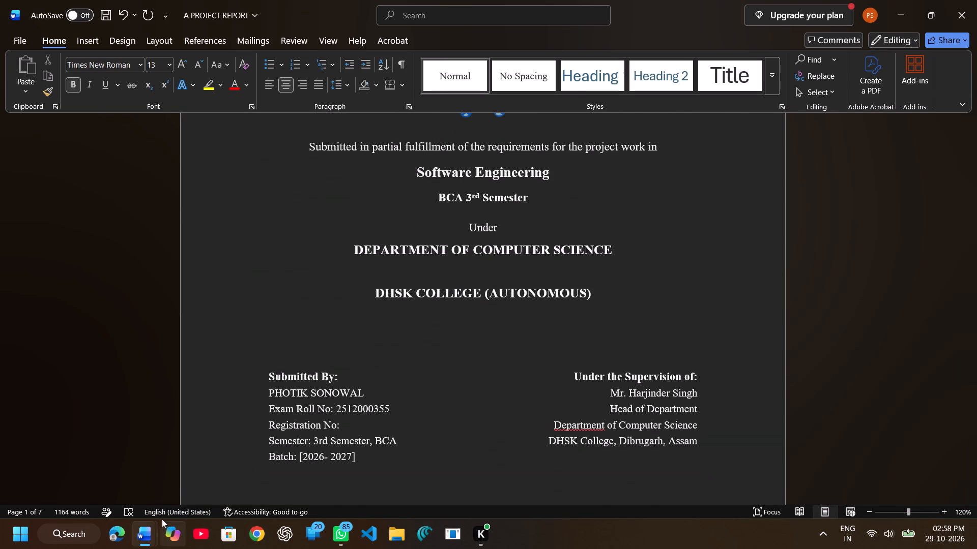
Switch to SRSS_PRJ1 - Copy and look back from the project schedule table through the feasibility, figures and contents pages to the Abstract.
left_click(149, 525)
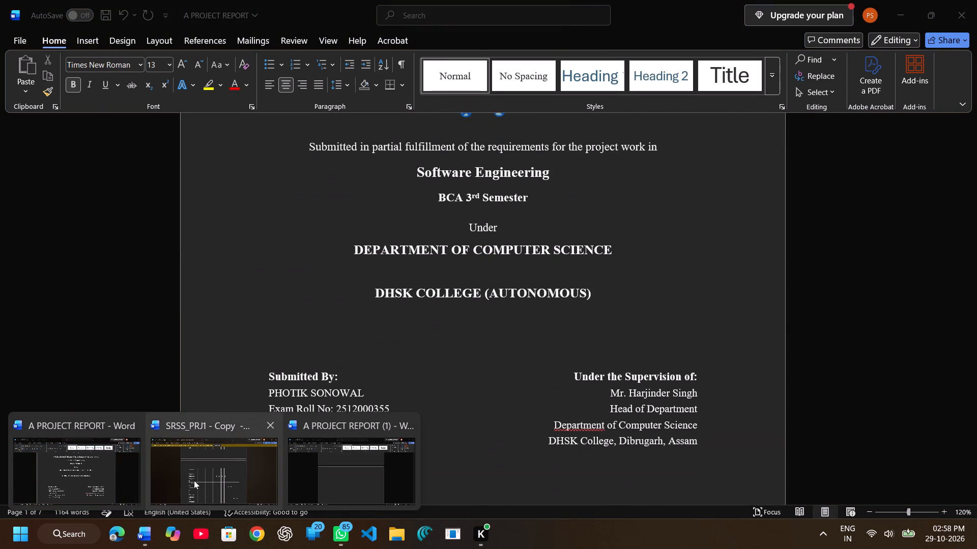
left_click(194, 480)
scroll(393, 325, "up", 3)
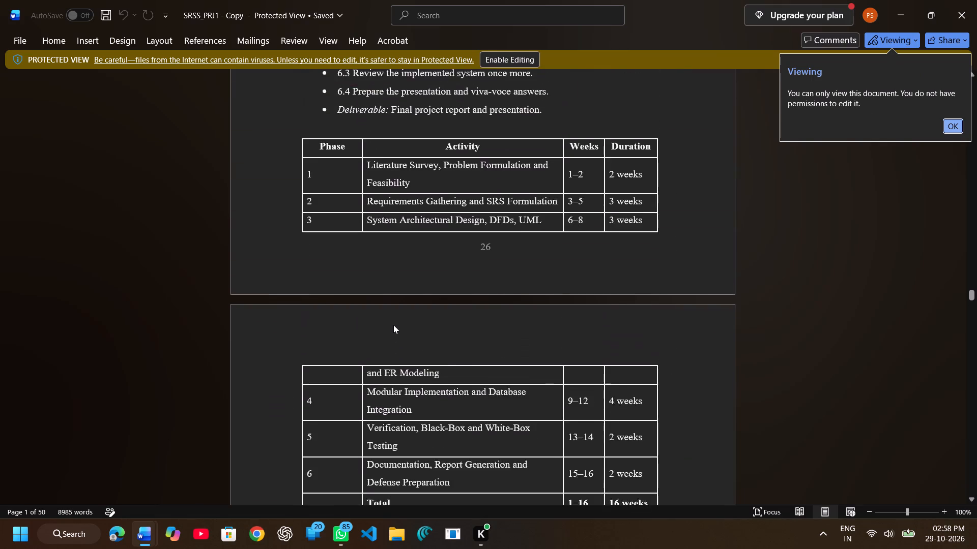
scroll(393, 325, "up", 11)
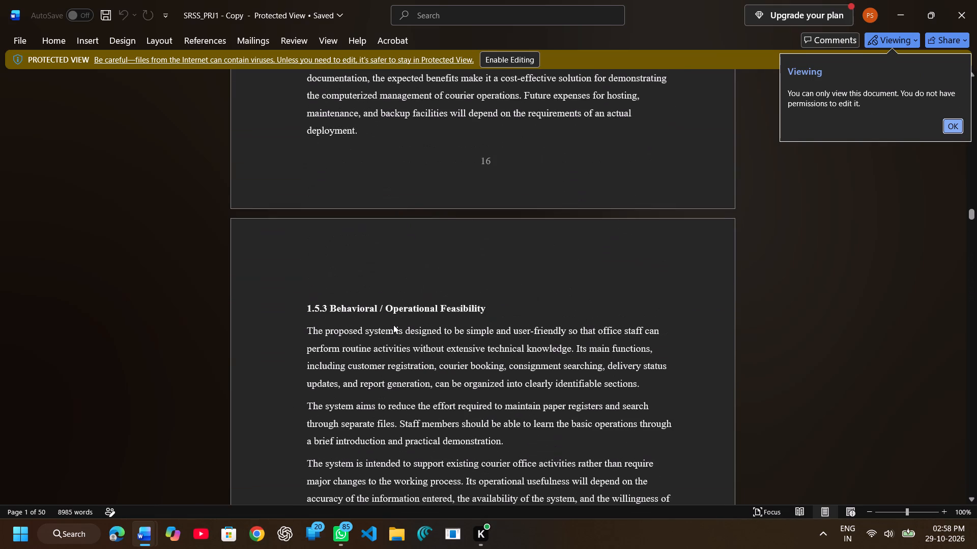
scroll(737, 209, "right", 1)
left_click(952, 122)
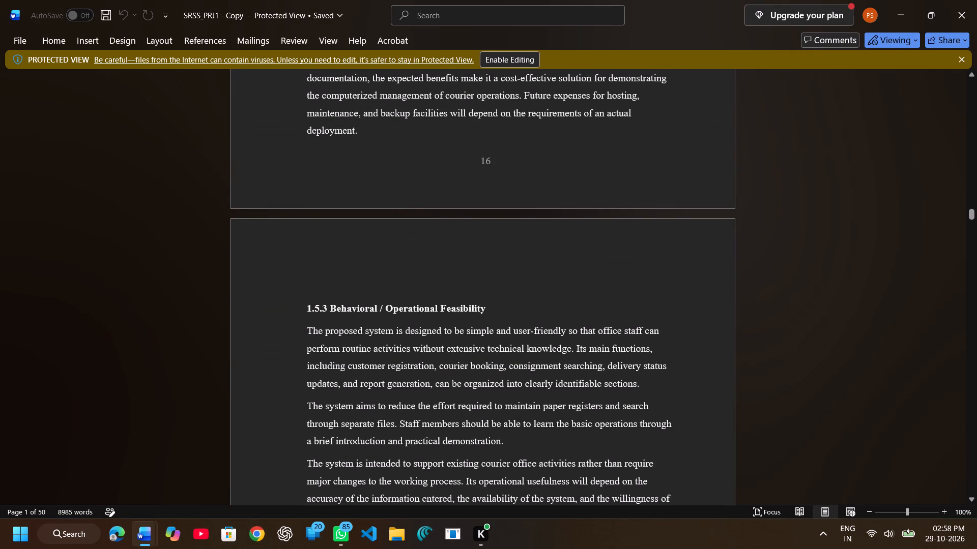
scroll(655, 226, "up", 4)
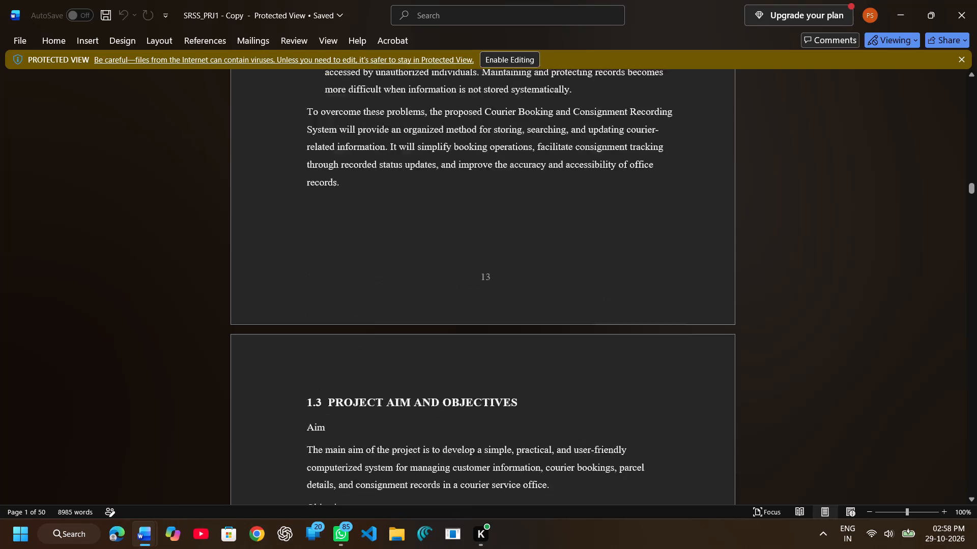
scroll(655, 226, "up", 5)
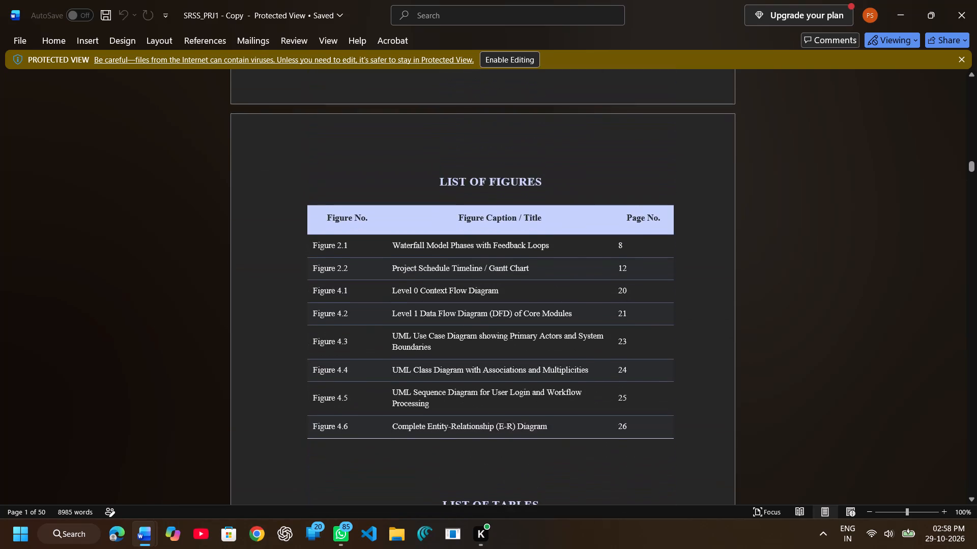
scroll(655, 226, "up", 3)
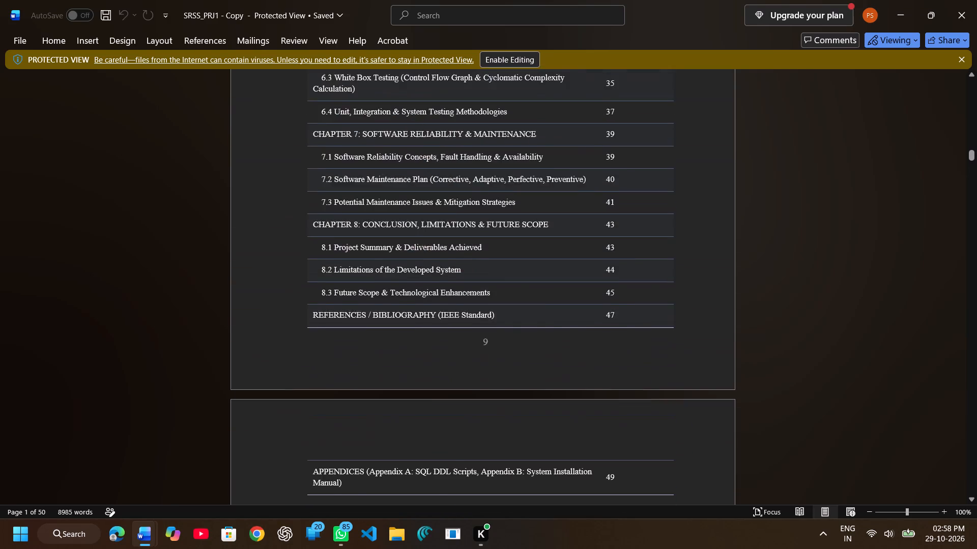
scroll(655, 226, "up", 4)
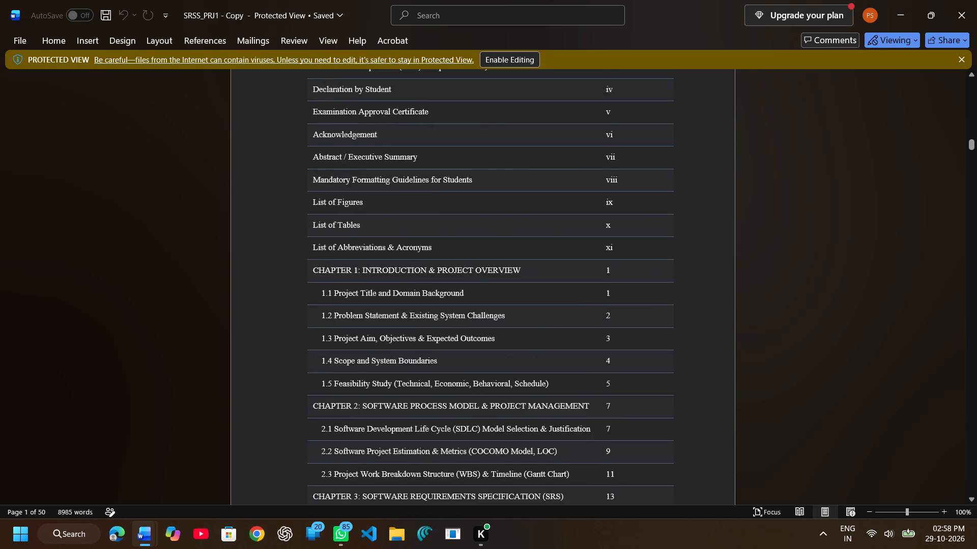
scroll(655, 226, "up", 2)
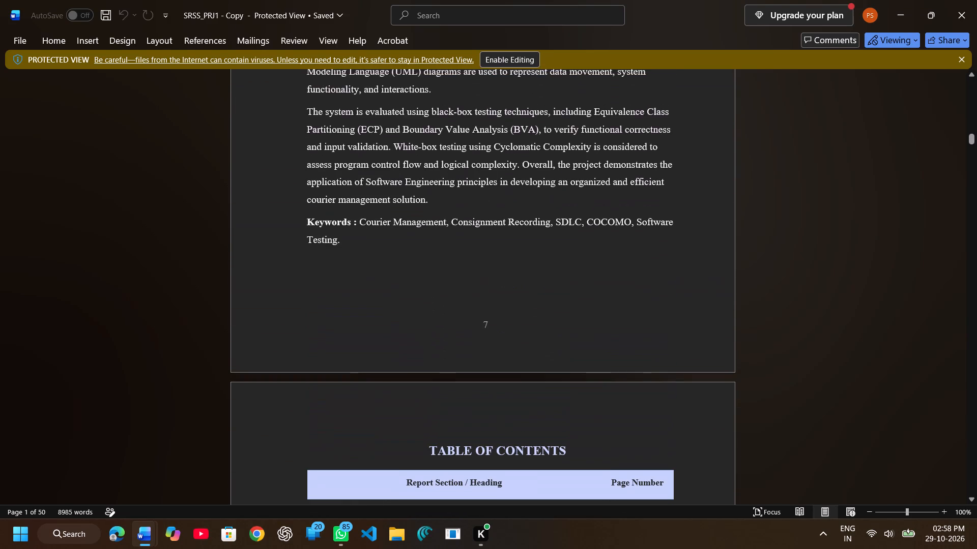
scroll(655, 226, "up", 2)
scroll(655, 226, "down", 1)
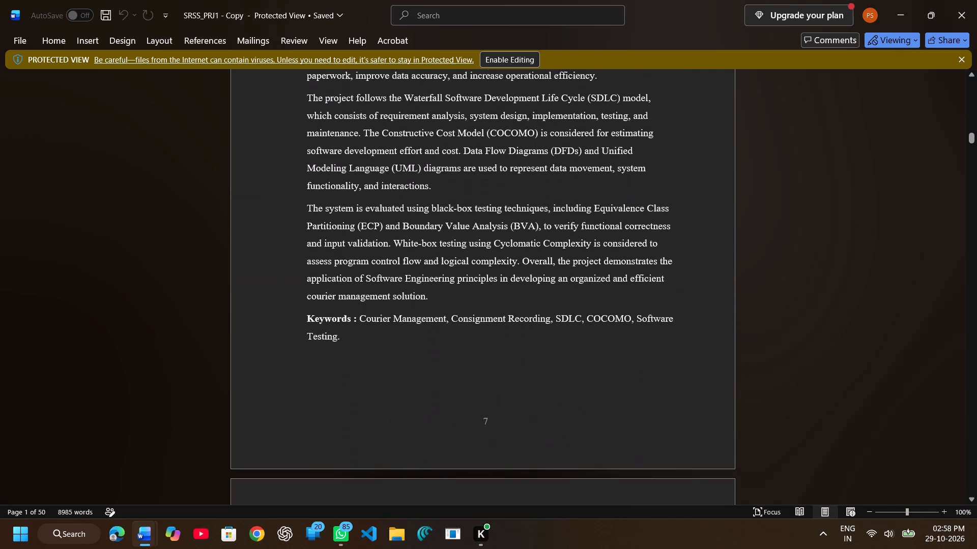
scroll(655, 226, "down", 1)
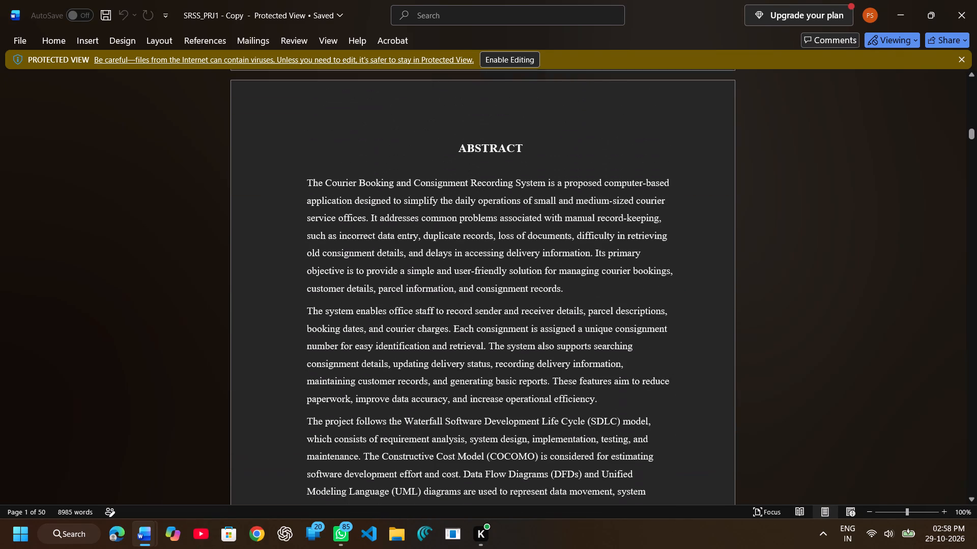
Examine the Table of Contents that follows the Abstract, checking its front-matter entries and Chapter 1 headings.
scroll(655, 226, "down", 2)
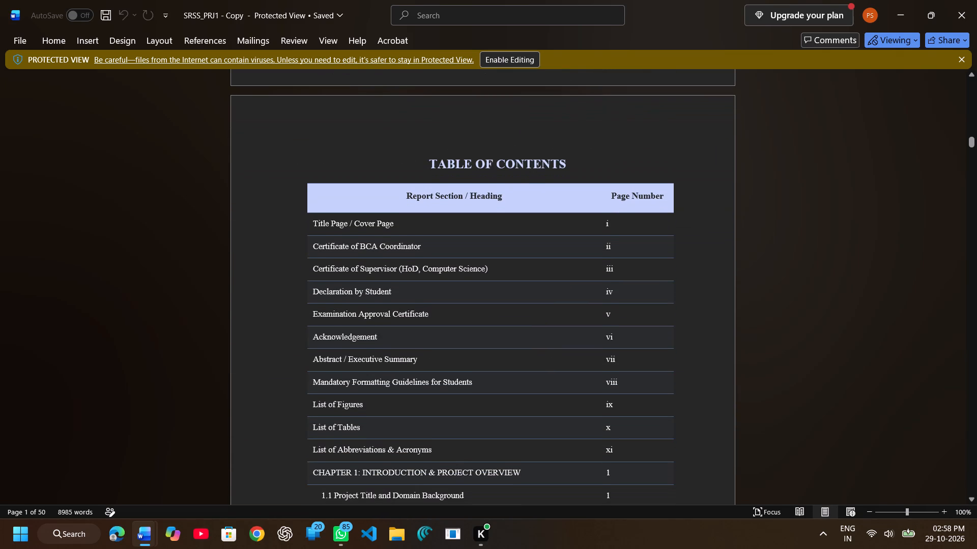
scroll(655, 226, "down", 2)
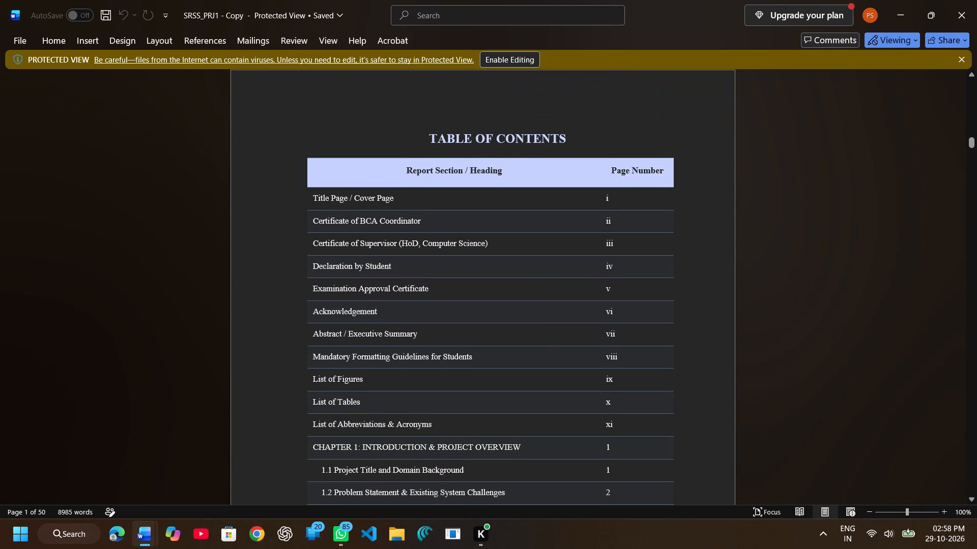
scroll(655, 226, "down", 4)
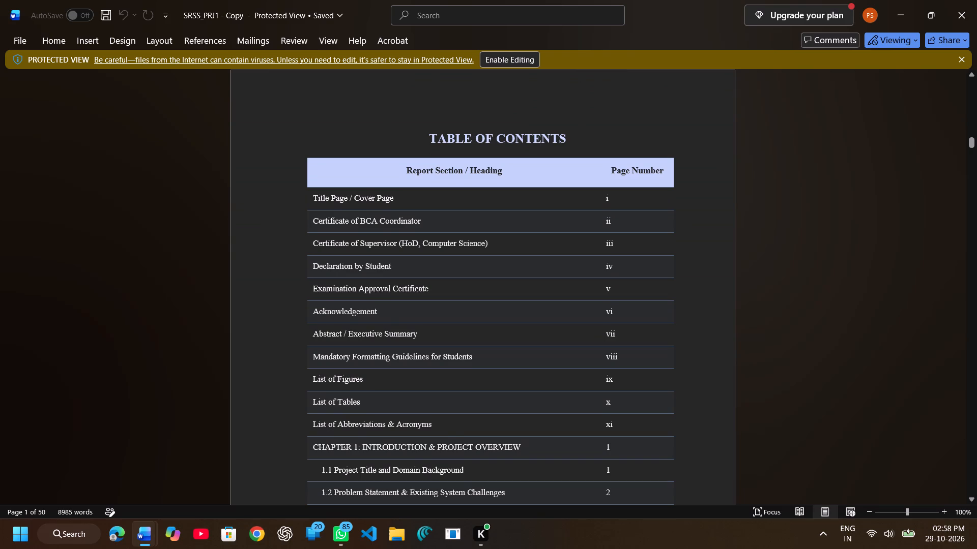
scroll(655, 226, "down", 1)
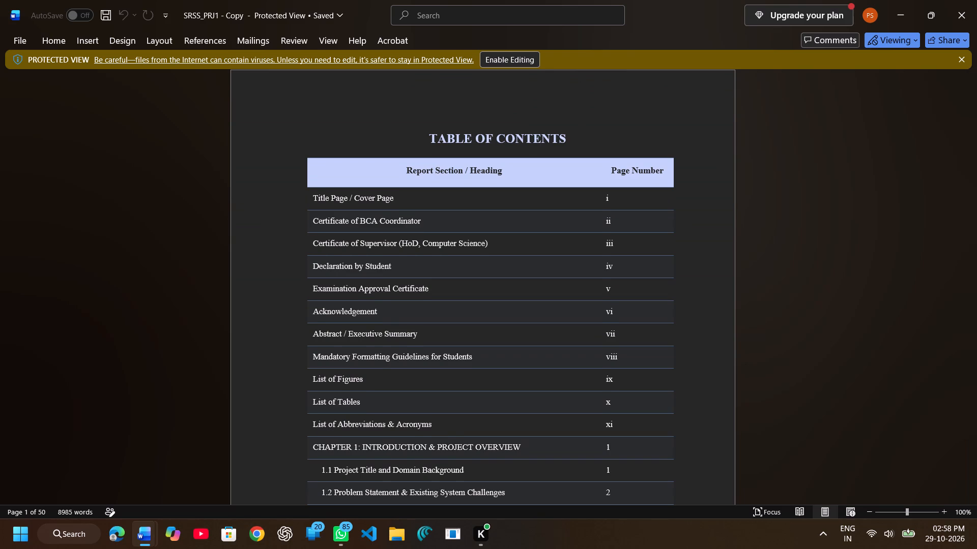
scroll(655, 226, "down", 3)
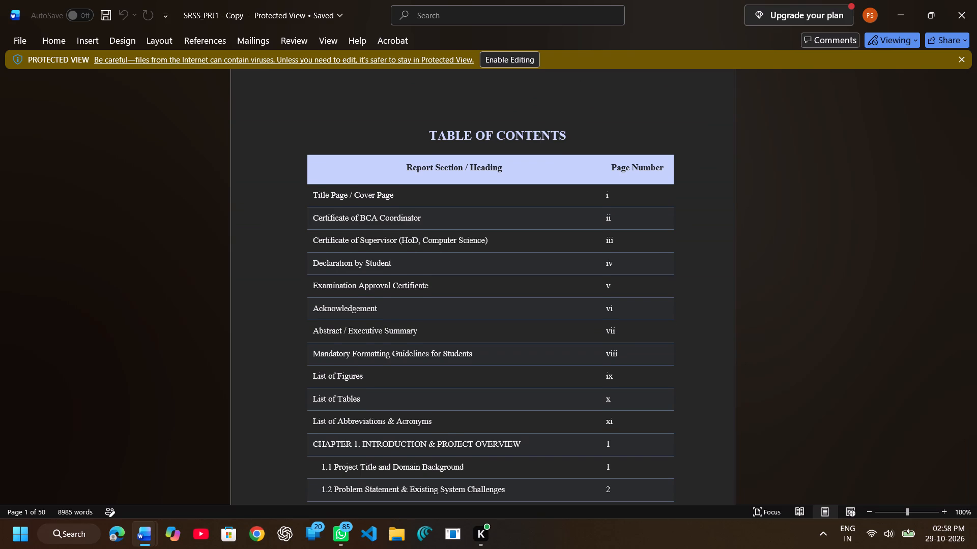
scroll(655, 226, "down", 6)
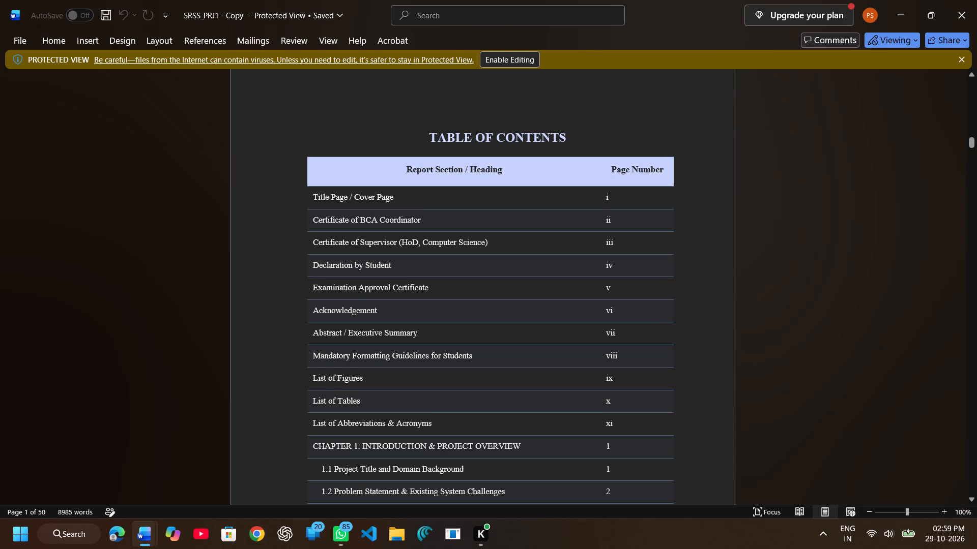
scroll(594, 185, "up", 1)
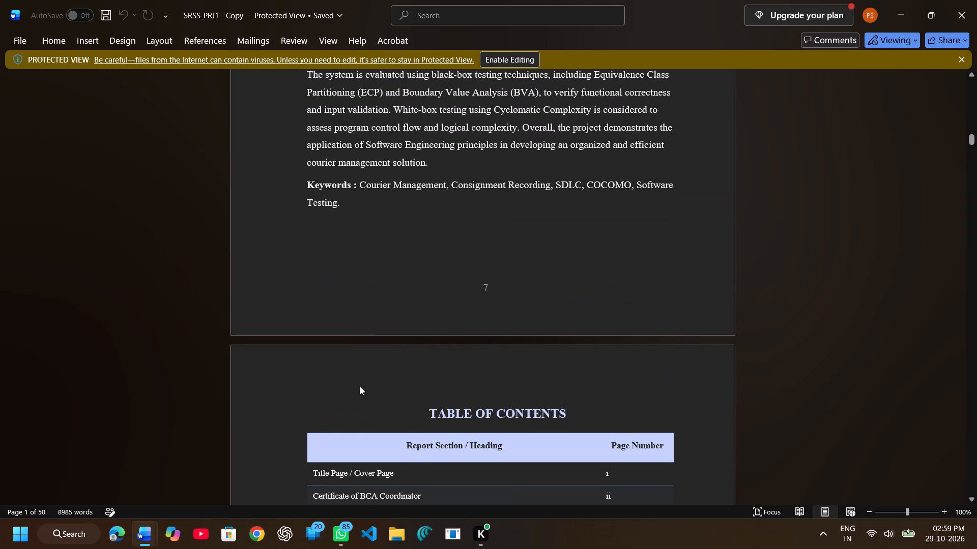
Switch back to the A PROJECT REPORT document and view the project title and college logo on its cover page.
left_click(138, 536)
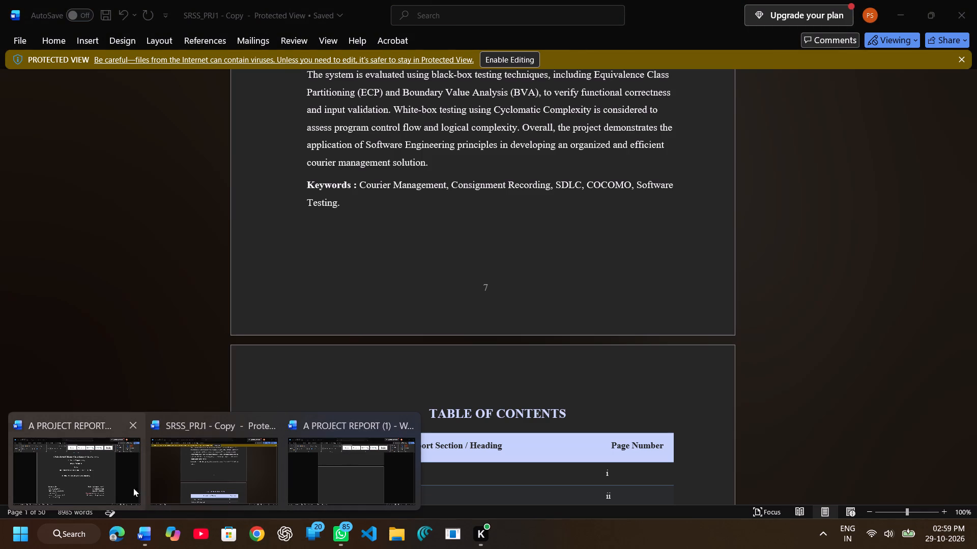
left_click(102, 481)
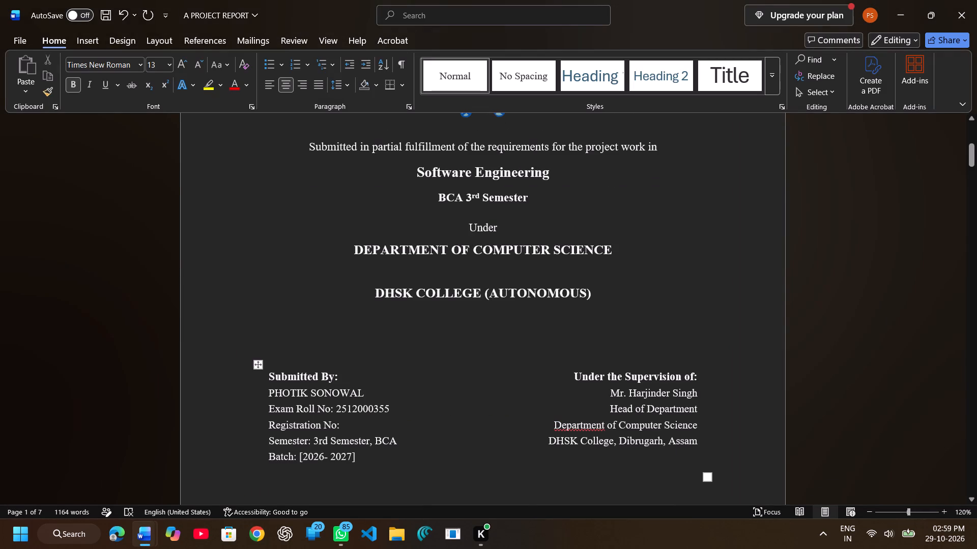
scroll(274, 436, "up", 3)
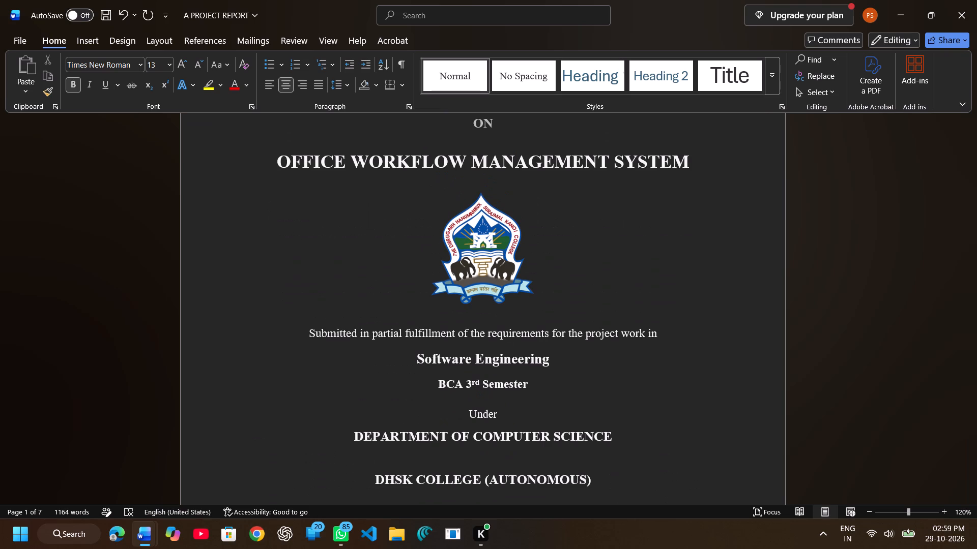
Browse the top-of-page page number designs, comparing the simple, accent, Roman and rounded rectangle styles.
left_click(23, 86)
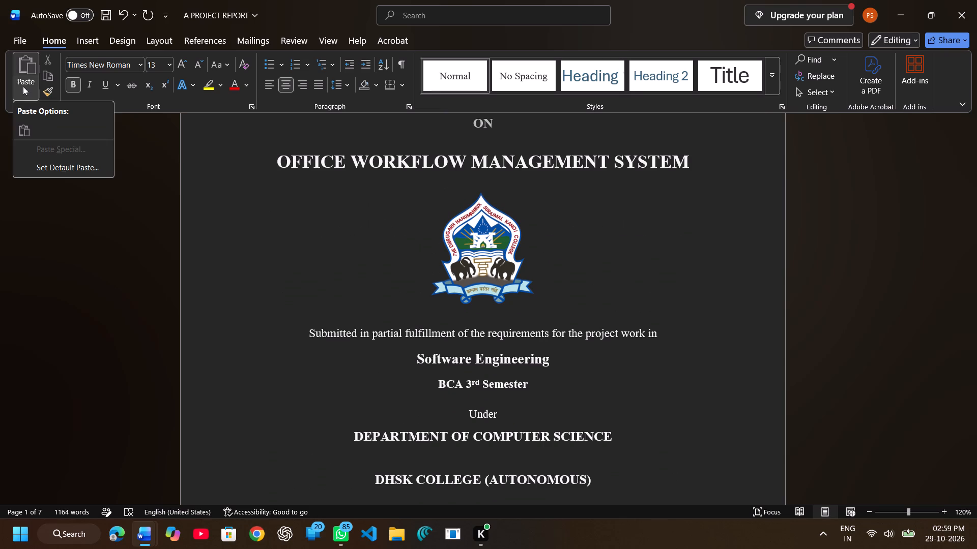
left_click(84, 40)
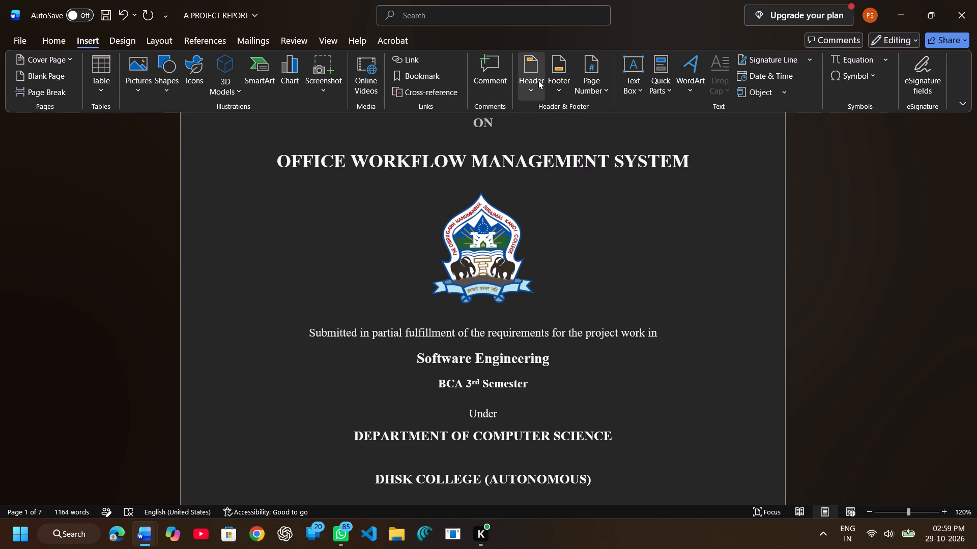
left_click(587, 66)
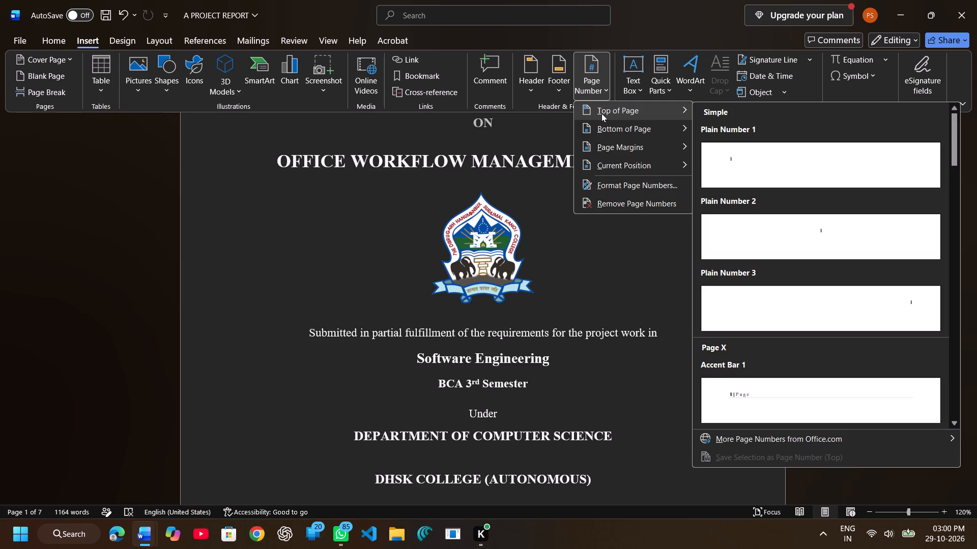
left_click(601, 113)
left_click(601, 113)
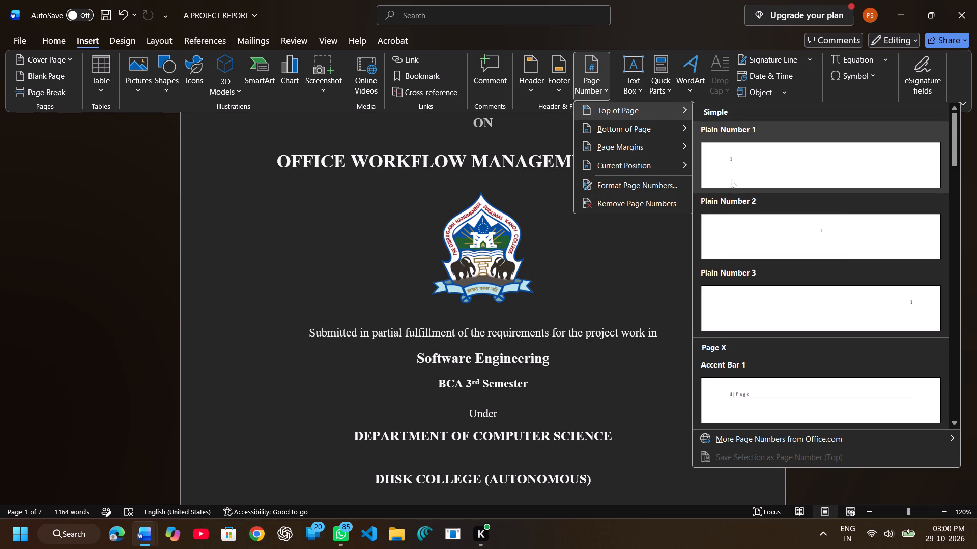
scroll(778, 354, "down", 1)
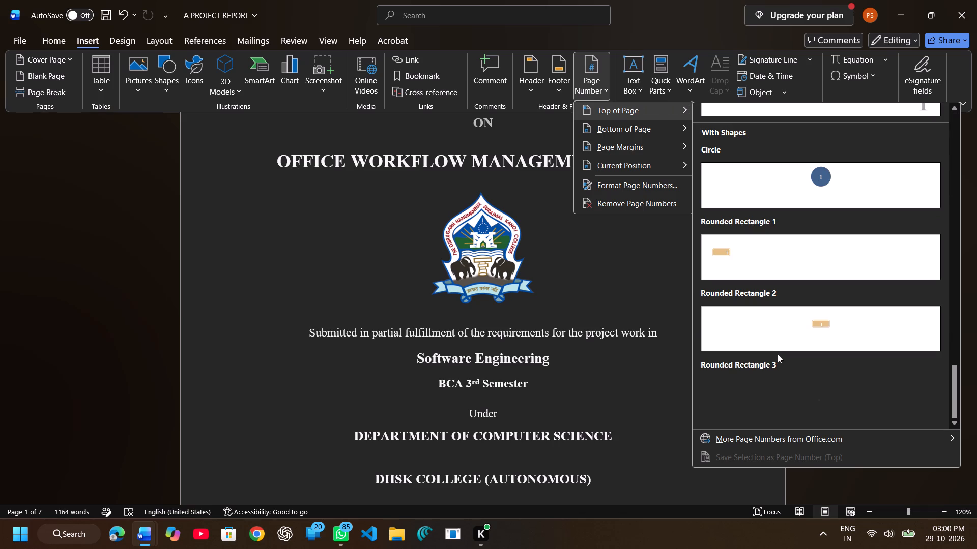
scroll(778, 354, "down", 1)
scroll(778, 354, "up", 1)
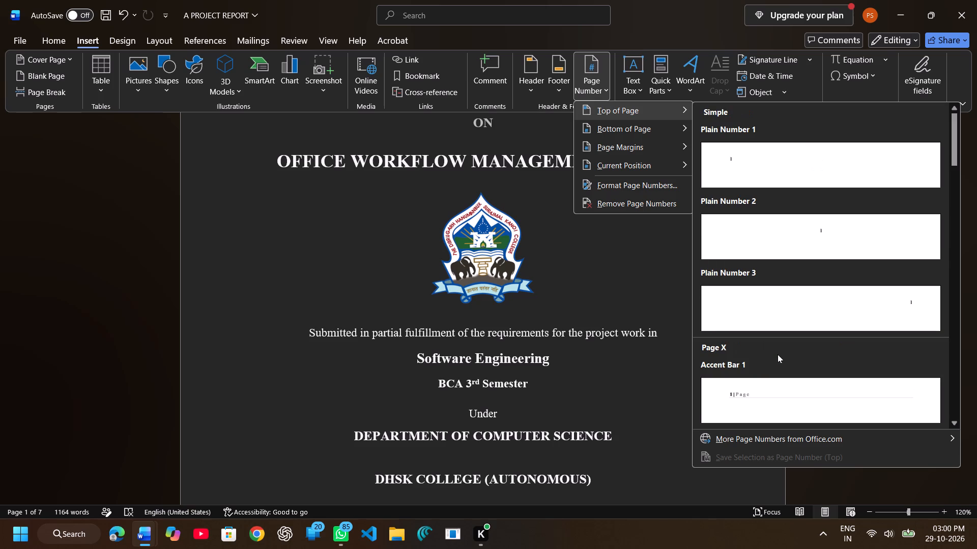
key("Down")
key("Down")
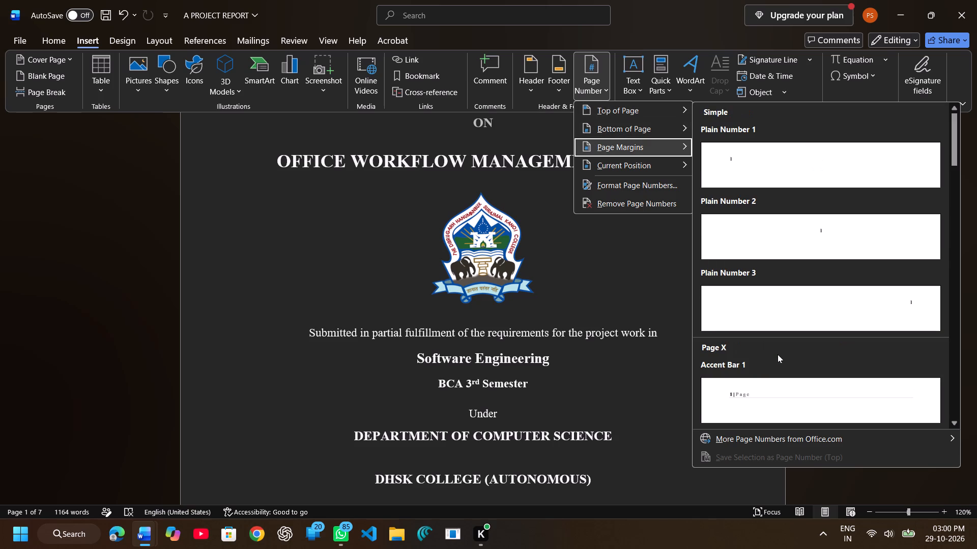
scroll(799, 266, "down", 1)
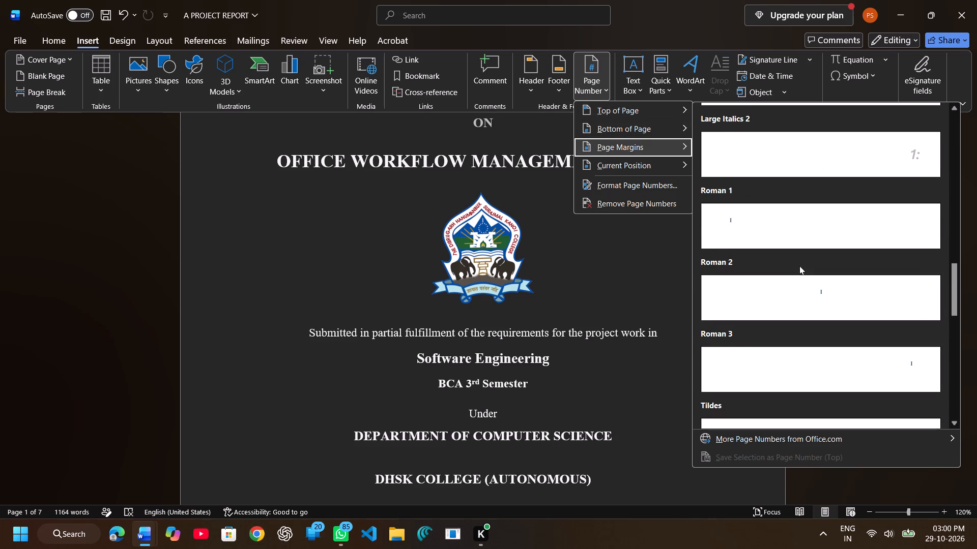
left_click(669, 108)
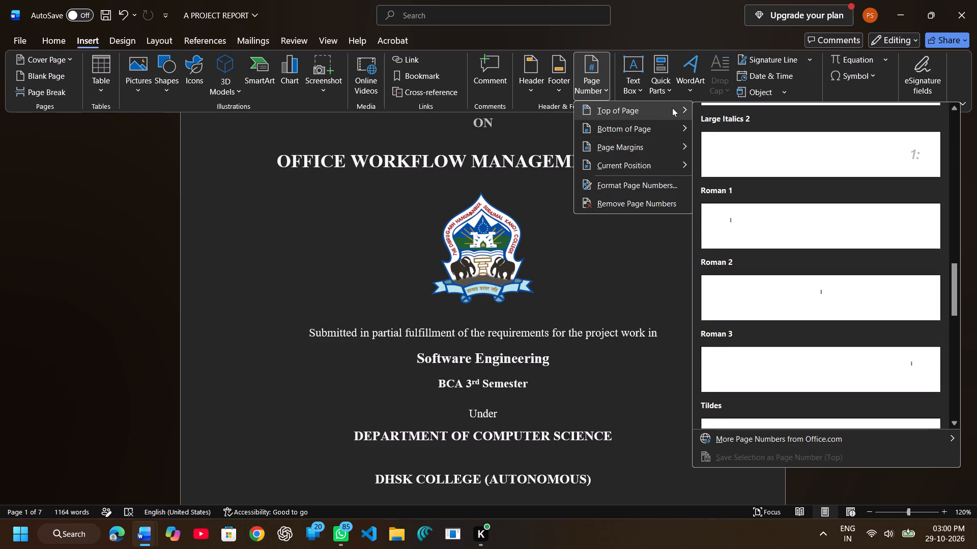
scroll(757, 204, "down", 1)
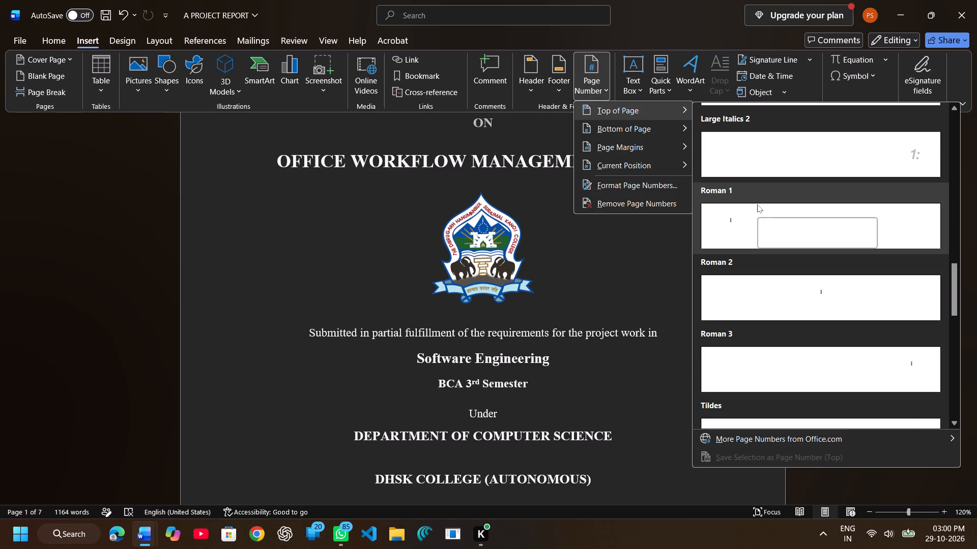
scroll(759, 229, "up", 2)
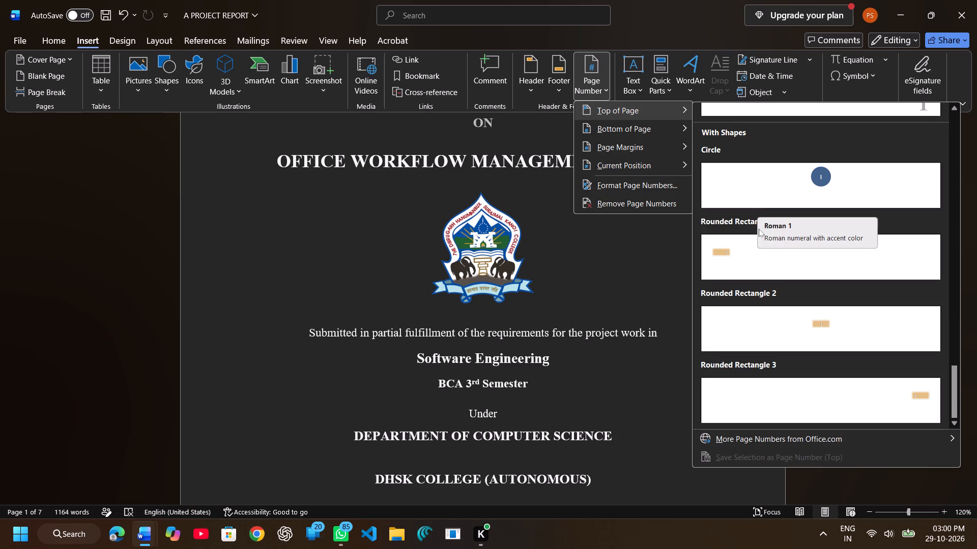
scroll(759, 229, "up", 1)
scroll(765, 173, "up", 1)
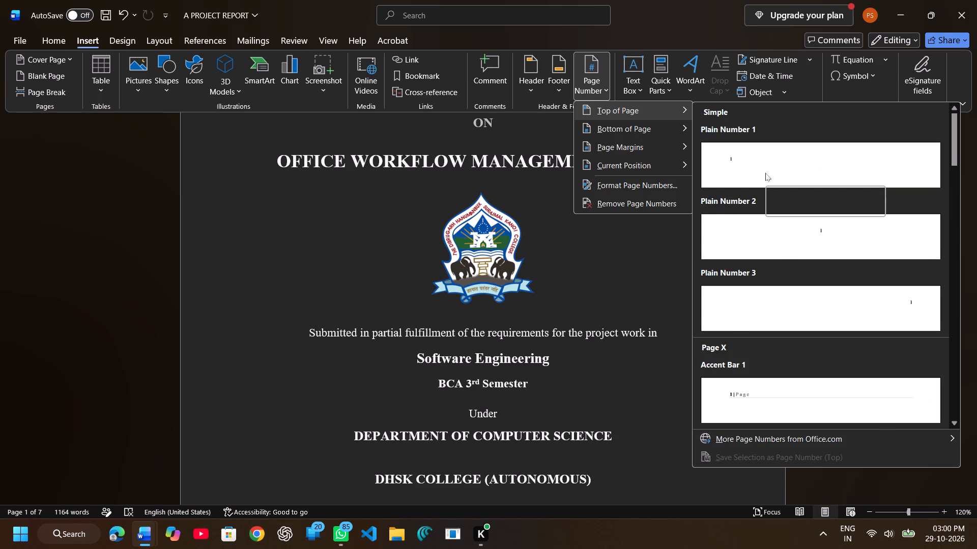
scroll(765, 173, "down", 1)
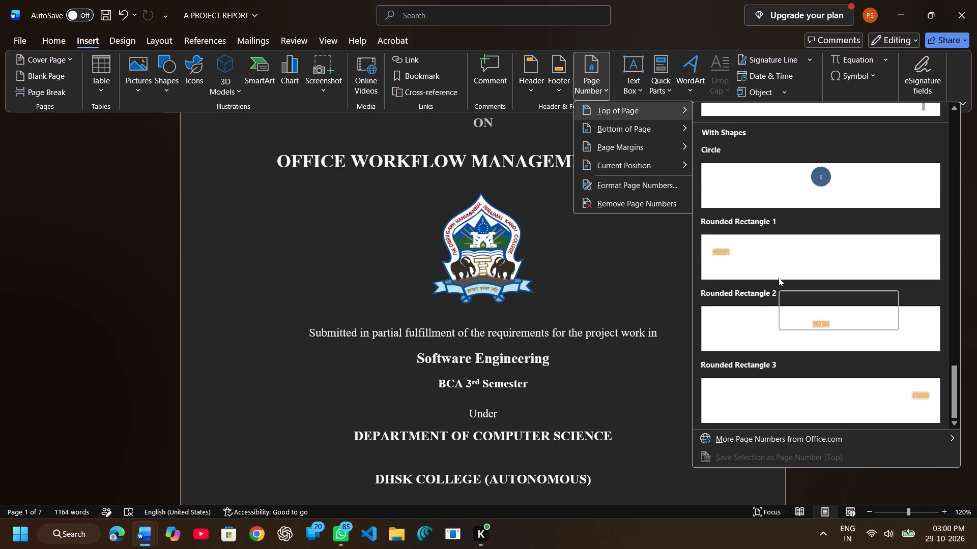
scroll(779, 278, "up", 1)
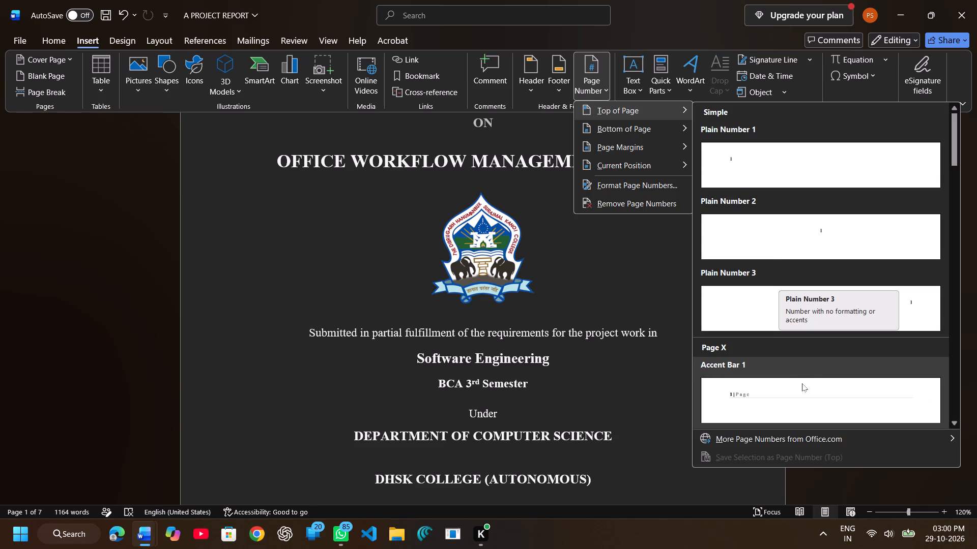
scroll(804, 372, "down", 1)
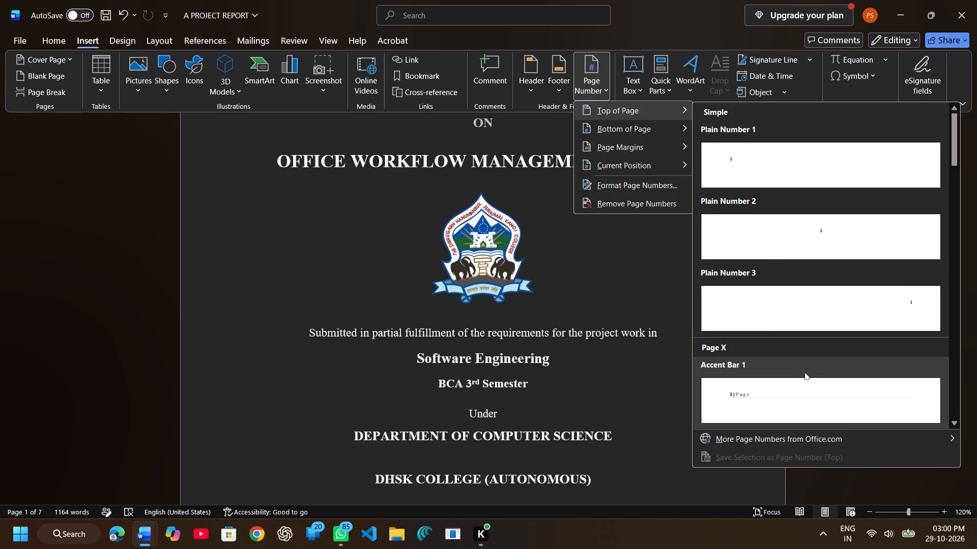
scroll(804, 372, "down", 2)
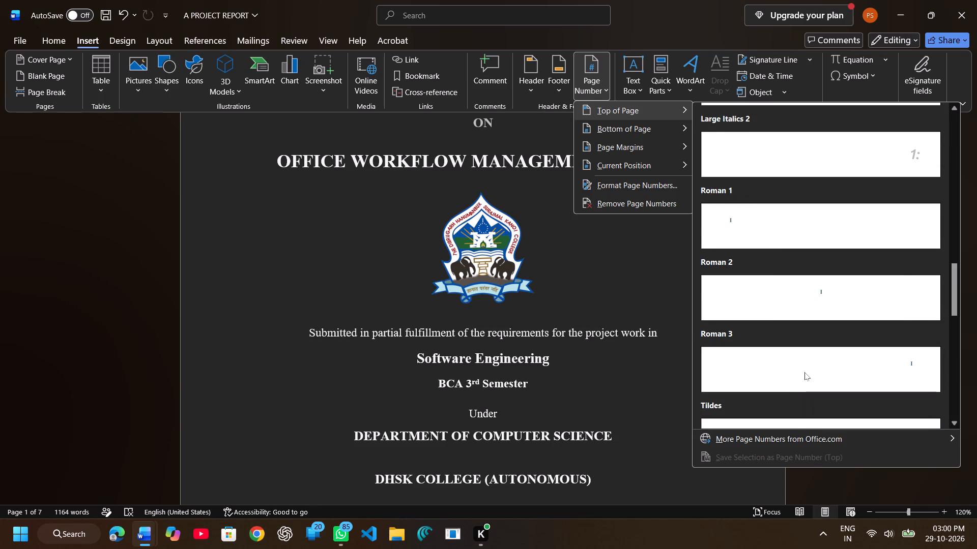
scroll(804, 372, "down", 3)
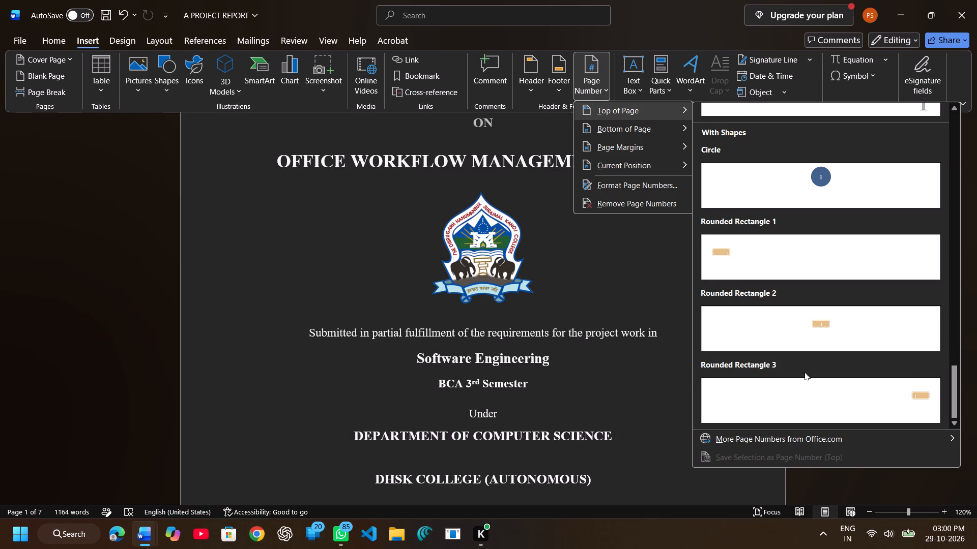
scroll(804, 372, "down", 1)
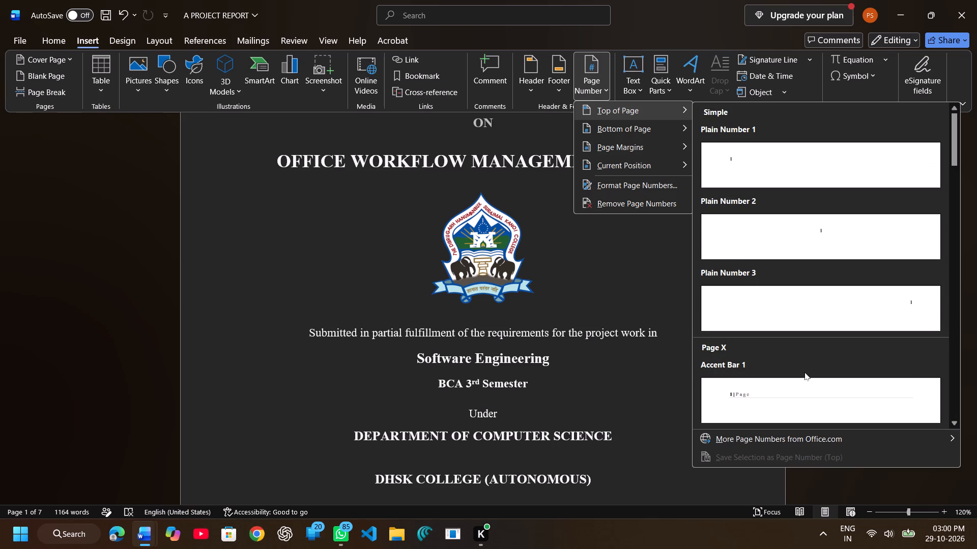
scroll(804, 372, "down", 2)
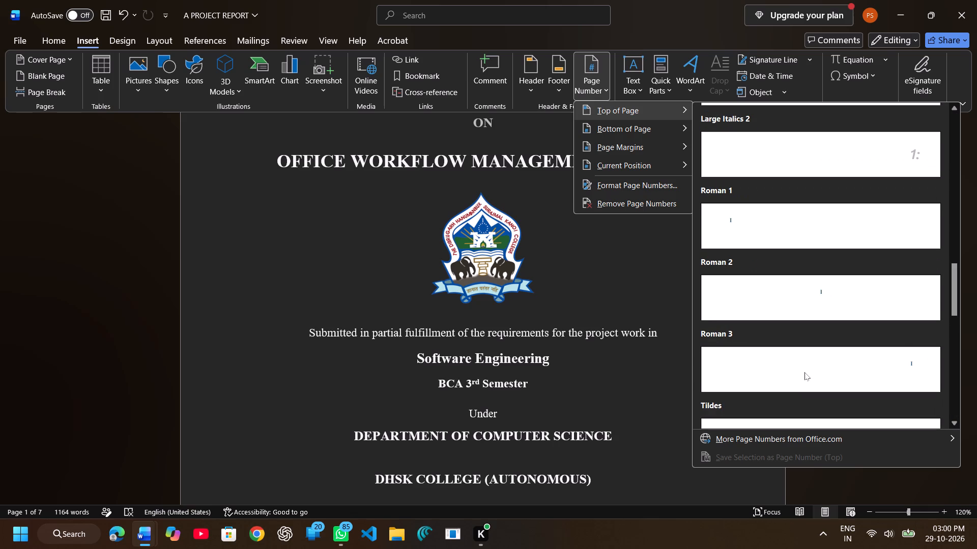
scroll(804, 372, "up", 1)
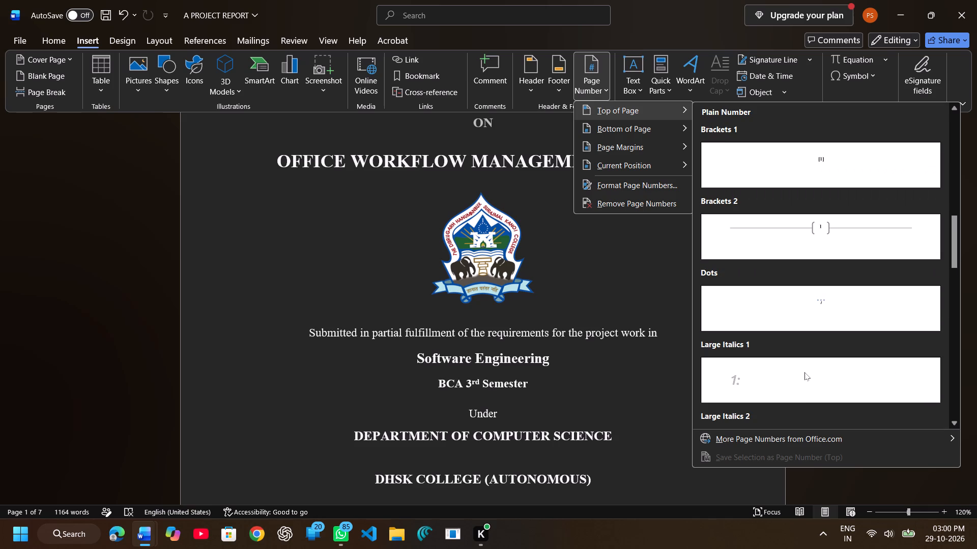
scroll(804, 372, "up", 1)
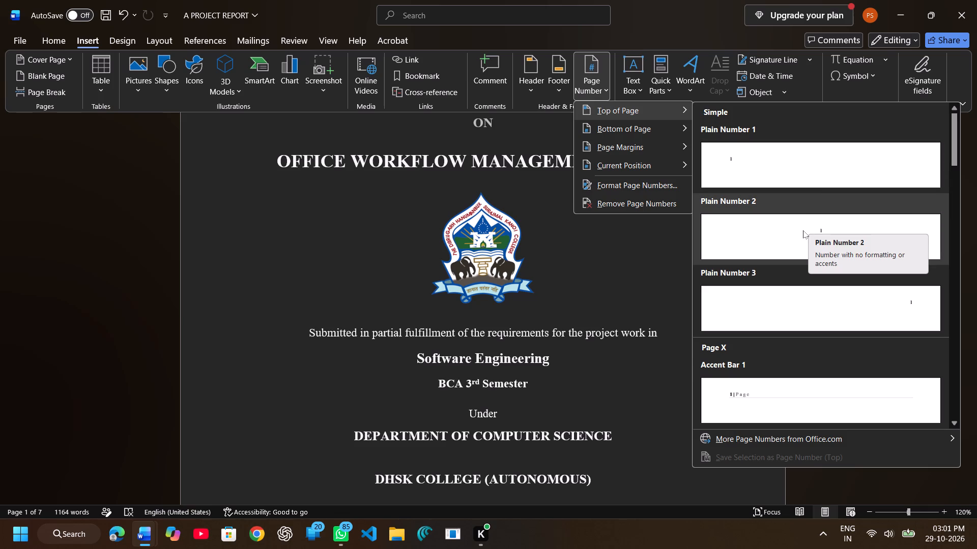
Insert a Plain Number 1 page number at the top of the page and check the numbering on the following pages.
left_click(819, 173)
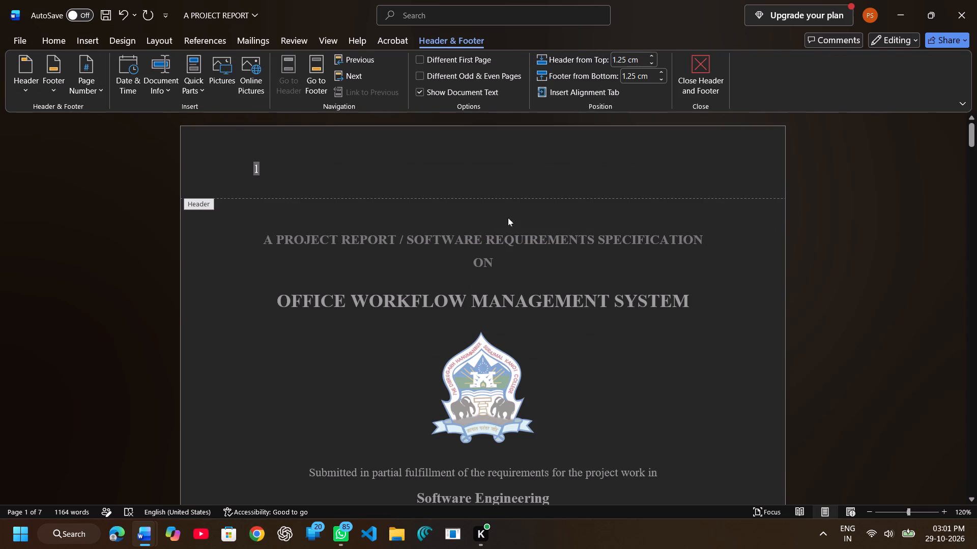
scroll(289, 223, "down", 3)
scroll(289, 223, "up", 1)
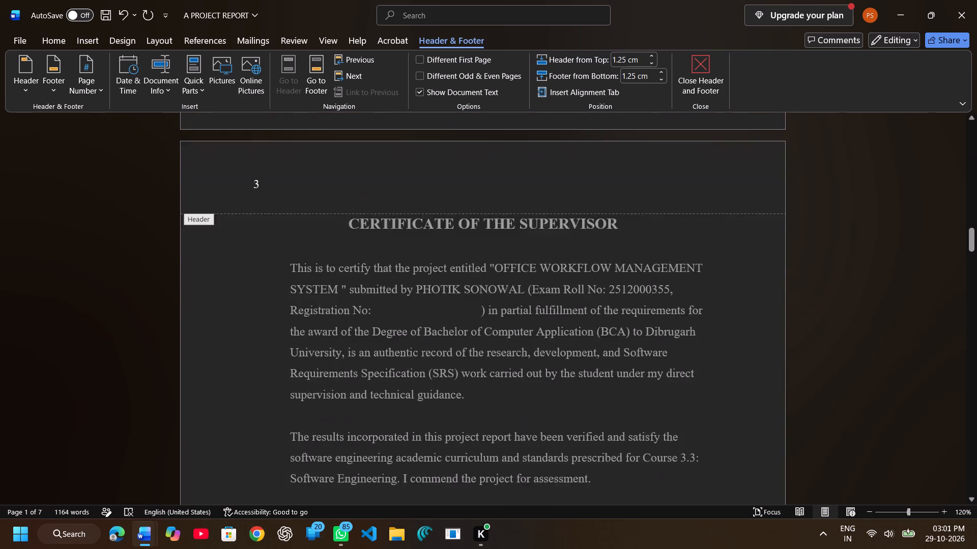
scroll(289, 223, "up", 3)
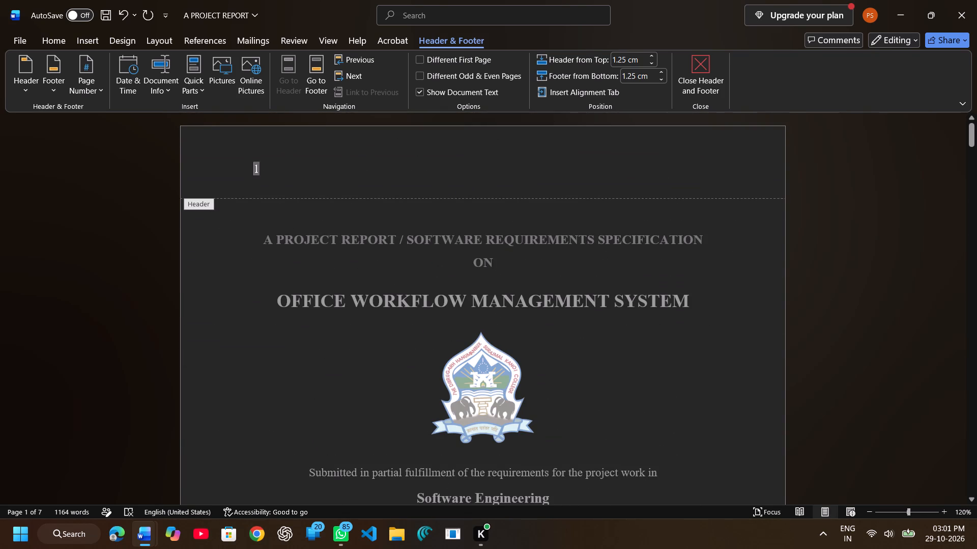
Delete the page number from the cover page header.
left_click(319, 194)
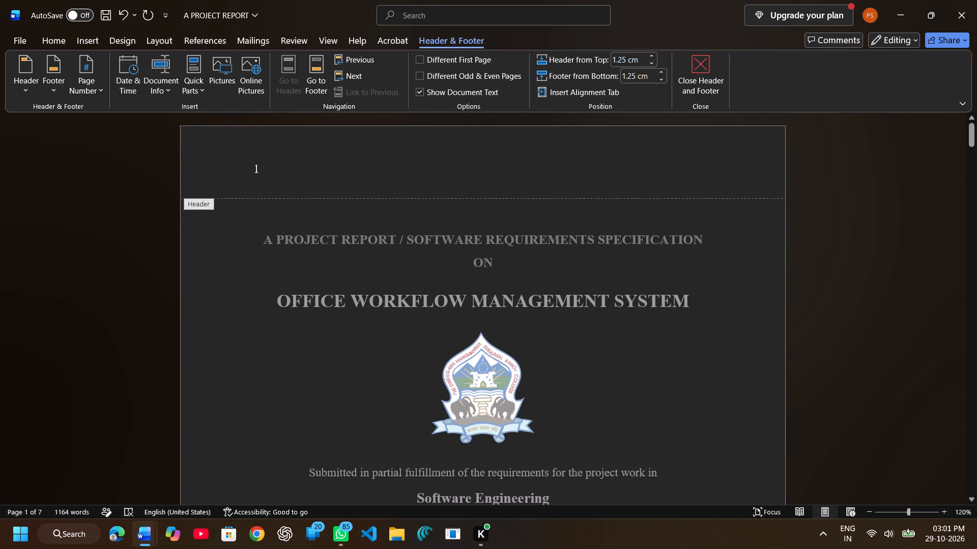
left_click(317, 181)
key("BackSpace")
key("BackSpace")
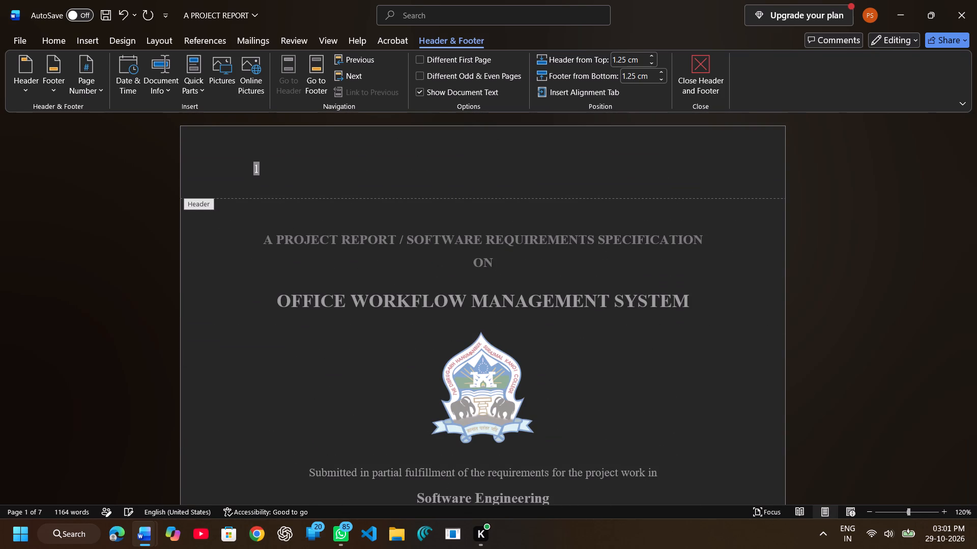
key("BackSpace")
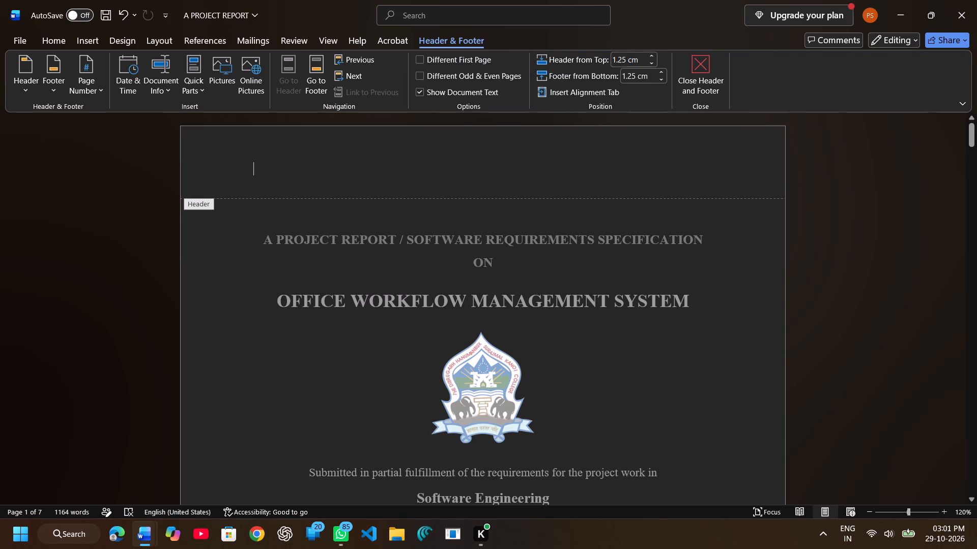
Undo the page number deletion, the Plain Number 1 insertion and the earlier line break on the cover page.
key("ctrl+z")
key("ctrl+z")
key("ctrl+z")
key("ctrl+z")
key("ctrl+z")
key("ctrl+z")
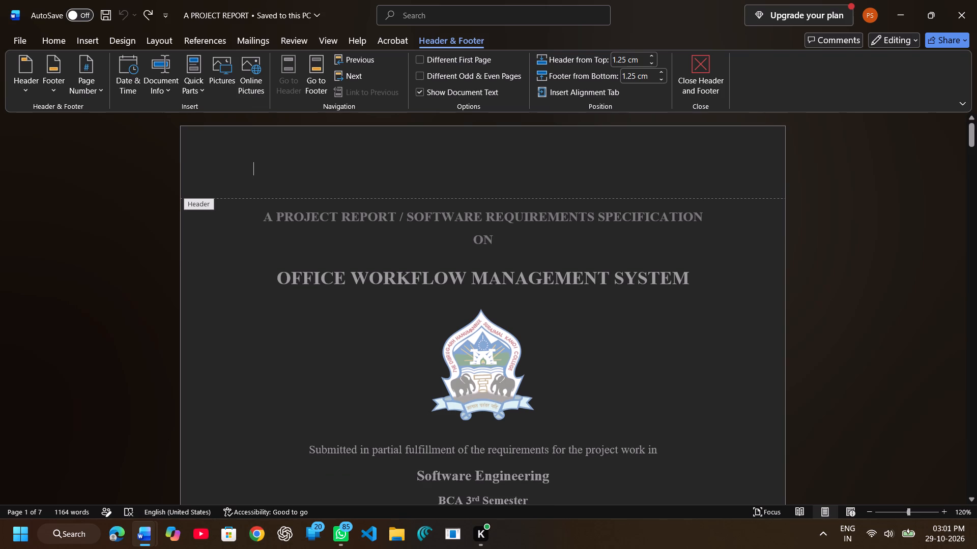
key("ctrl+z")
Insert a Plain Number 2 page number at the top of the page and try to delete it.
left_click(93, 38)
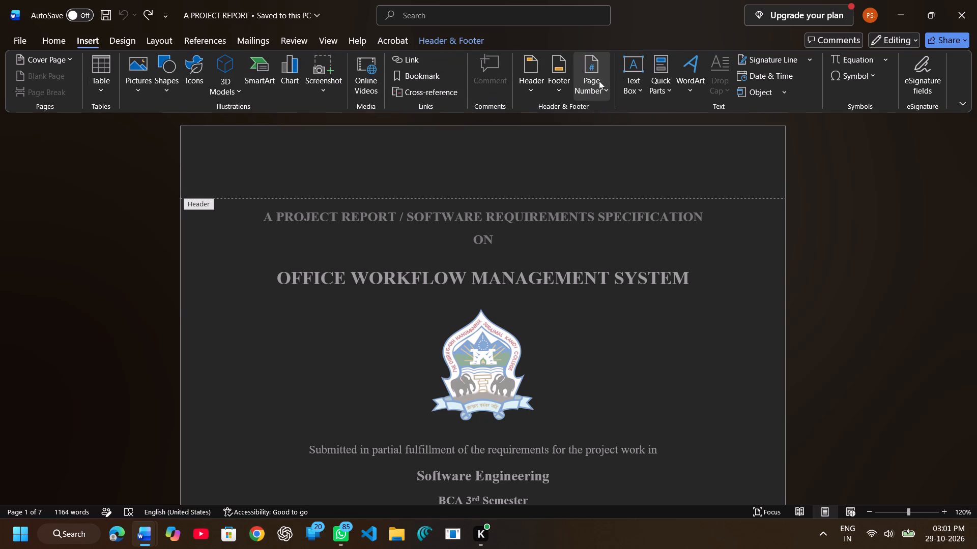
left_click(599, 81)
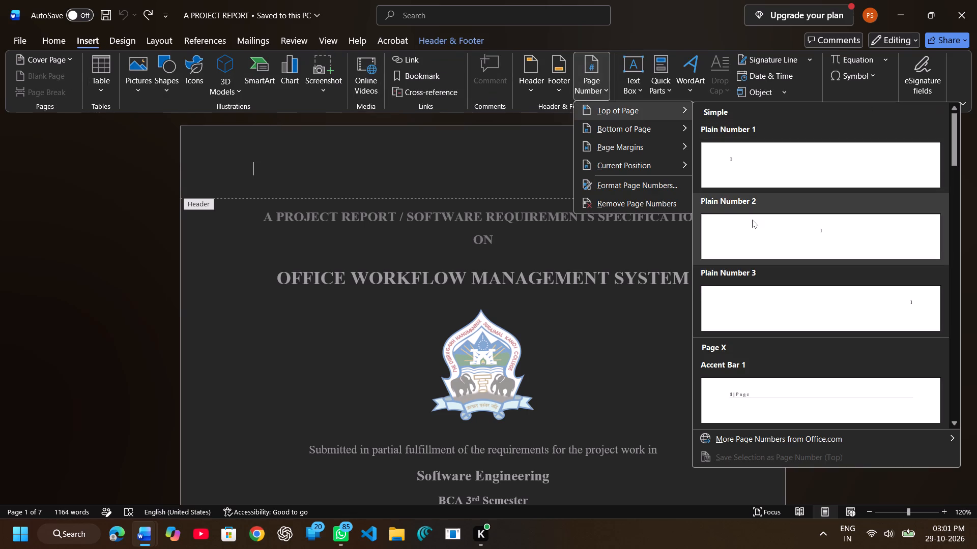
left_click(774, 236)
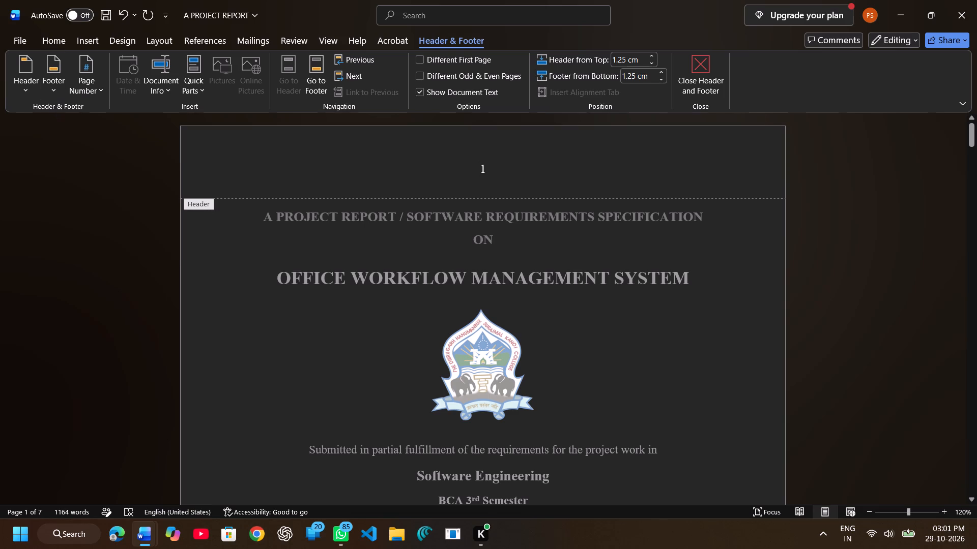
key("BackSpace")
Replace the header page number with the Roman 2 top-of-page design and try to delete it.
left_click(82, 40)
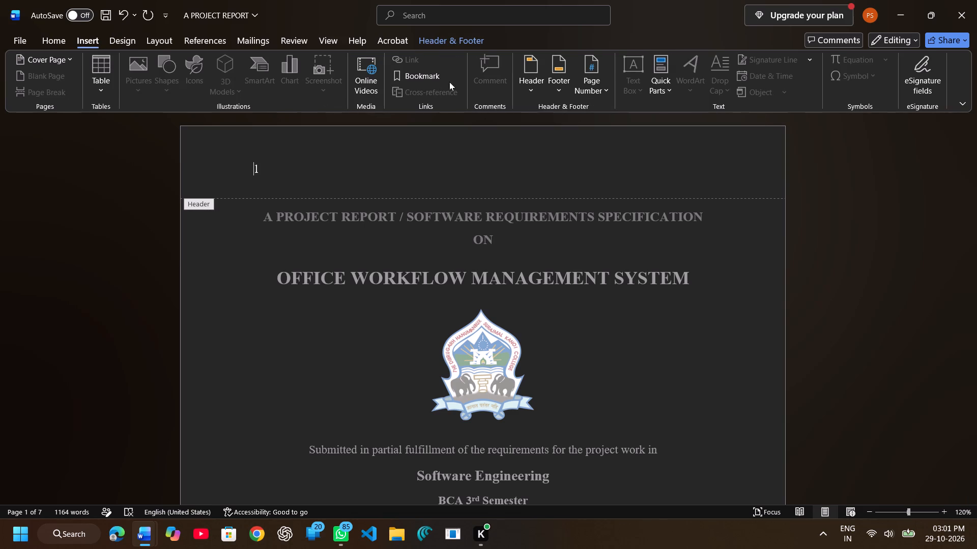
left_click(595, 68)
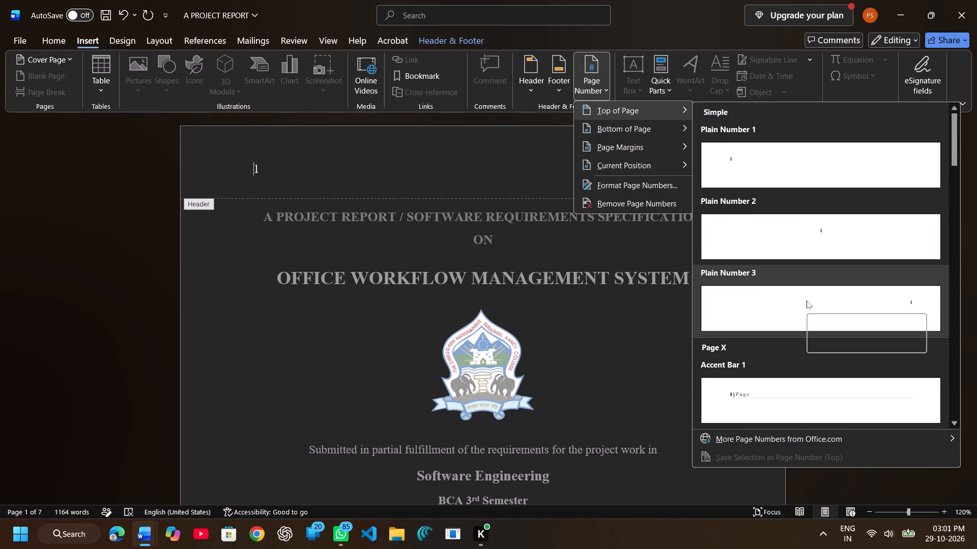
scroll(807, 300, "down", 1)
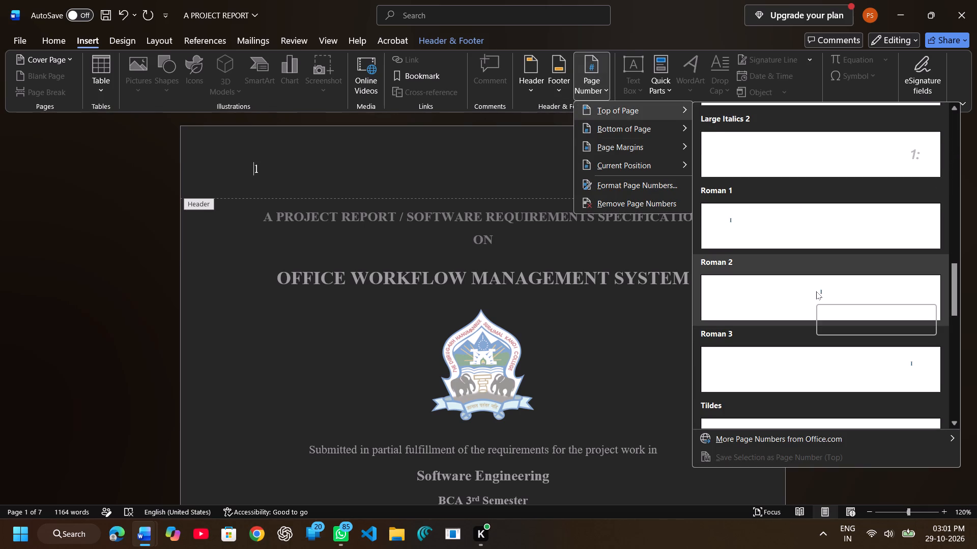
left_click(816, 291)
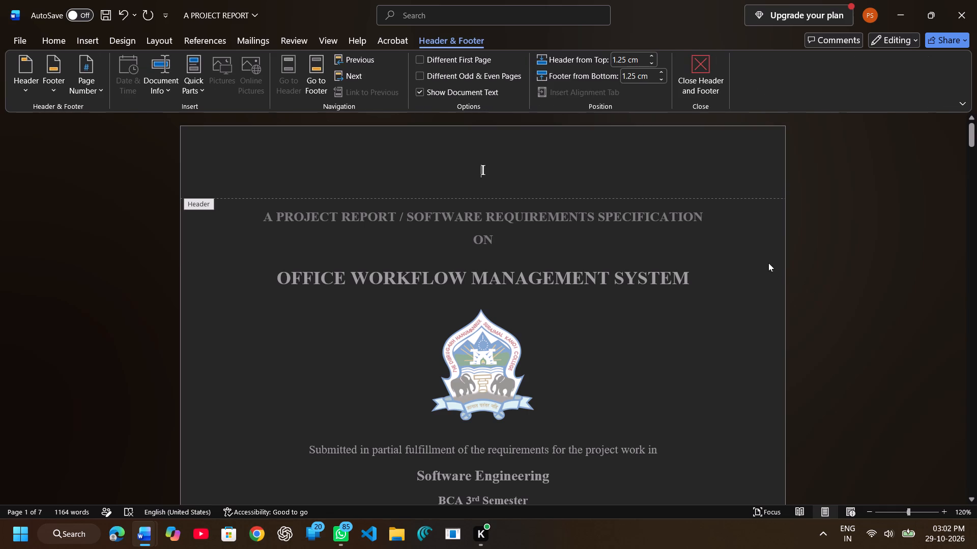
key("BackSpace")
Insert a Plain Number 2 page number at the bottom of the page, leave the footer and check the numbering through the last page.
left_click(97, 44)
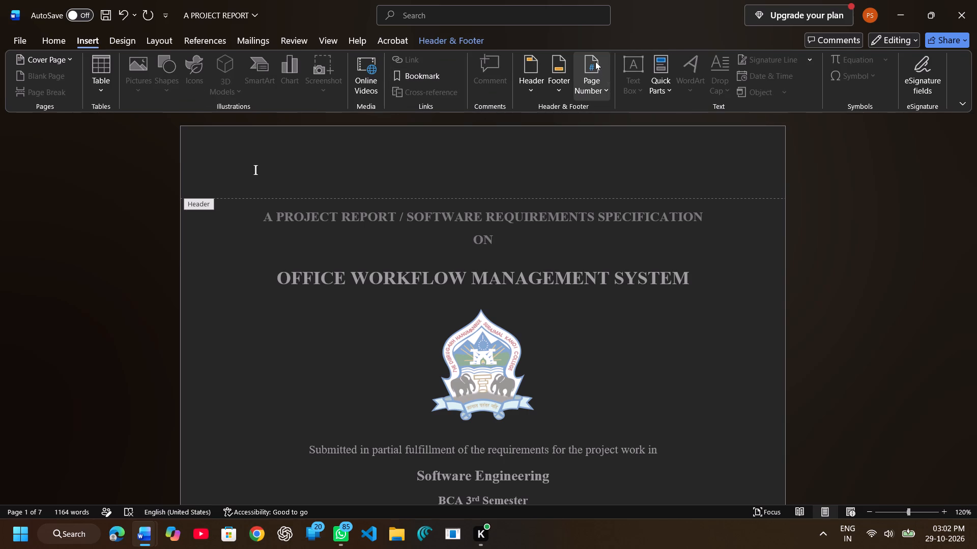
left_click(595, 62)
left_click(622, 134)
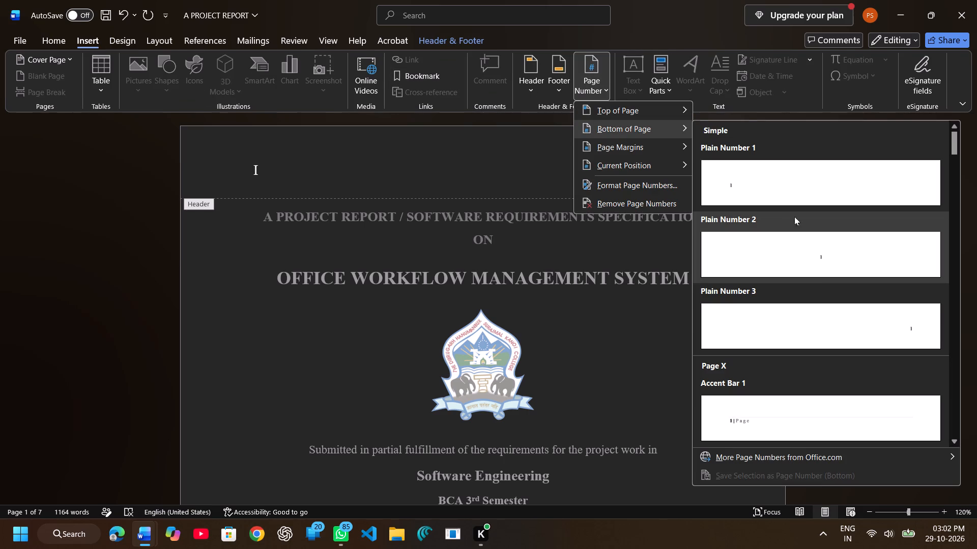
left_click(822, 270)
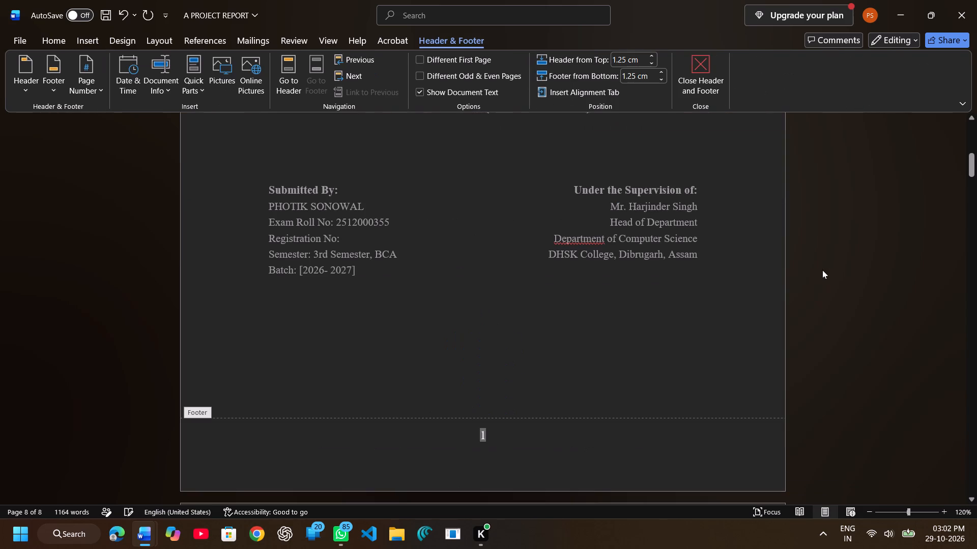
left_click(814, 272)
double_click(762, 304)
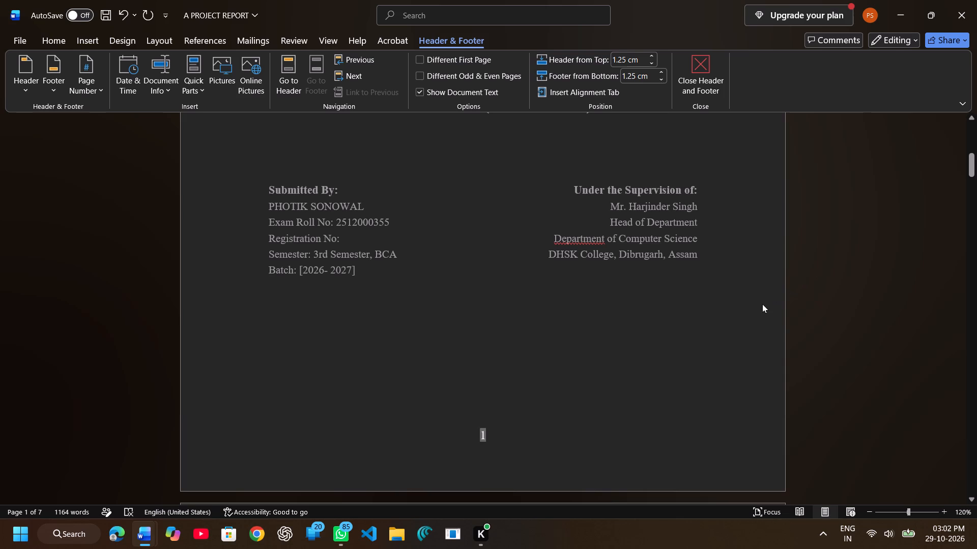
scroll(742, 304, "down", 3)
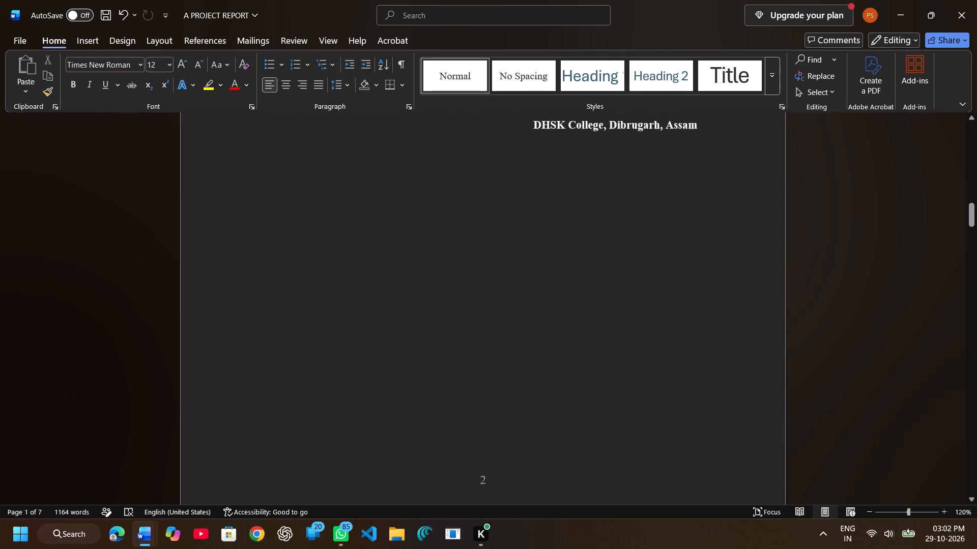
scroll(742, 304, "down", 6)
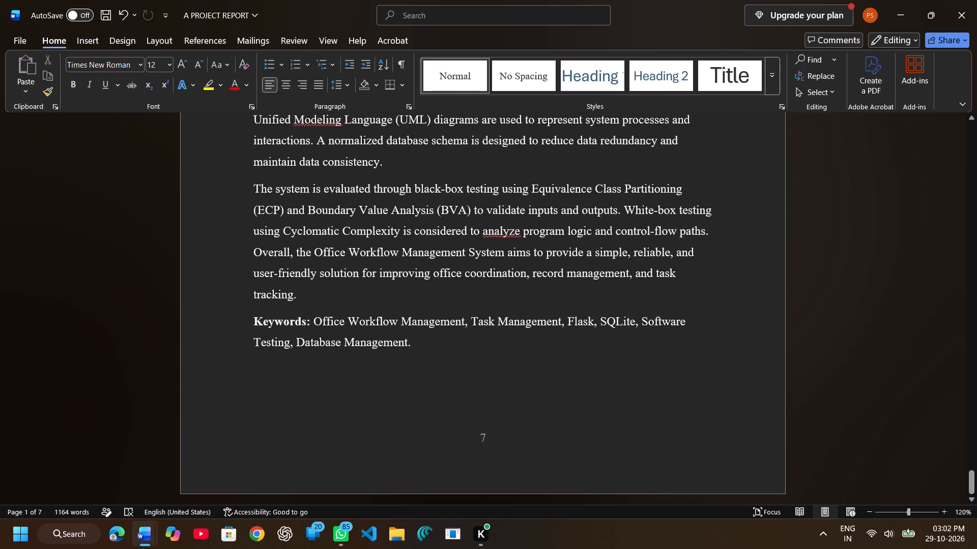
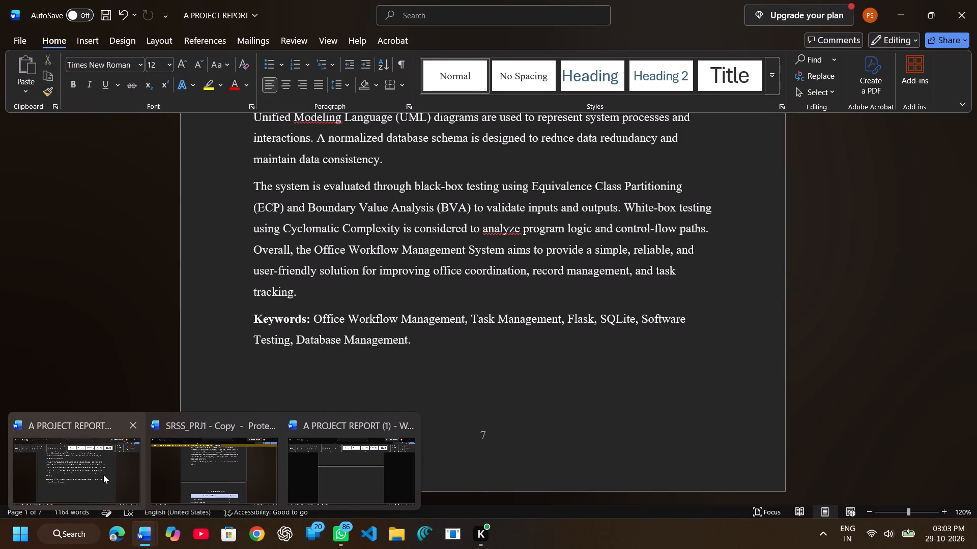
Check the end of A PROJECT REPORT, then switch to the SRSS_PRJ1 - Copy document to compare the page before its table of contents.
left_click(122, 484)
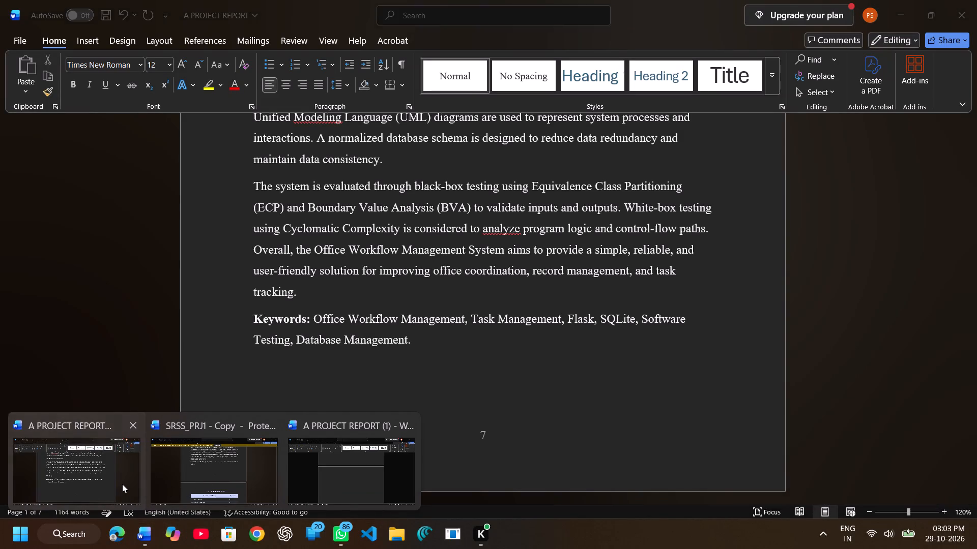
scroll(290, 441, "down", 1)
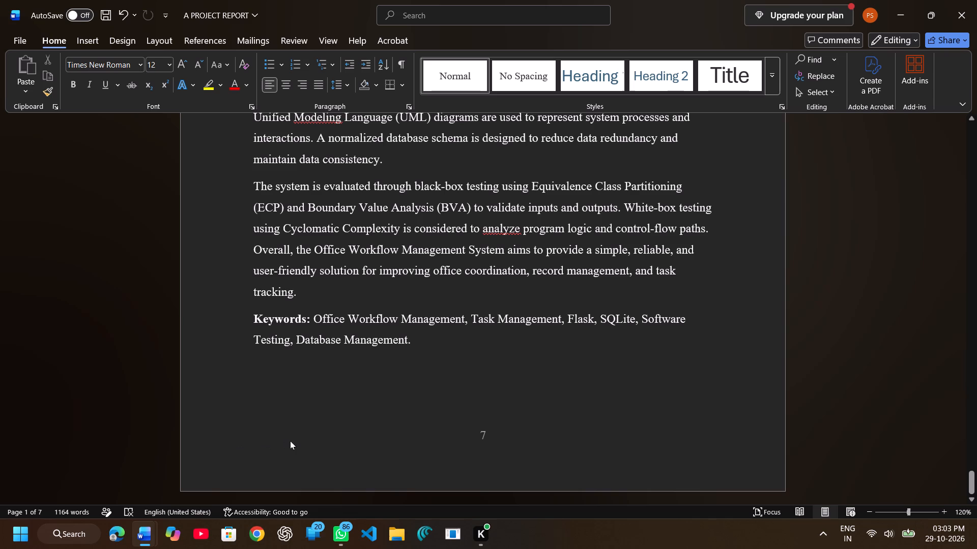
left_click(139, 531)
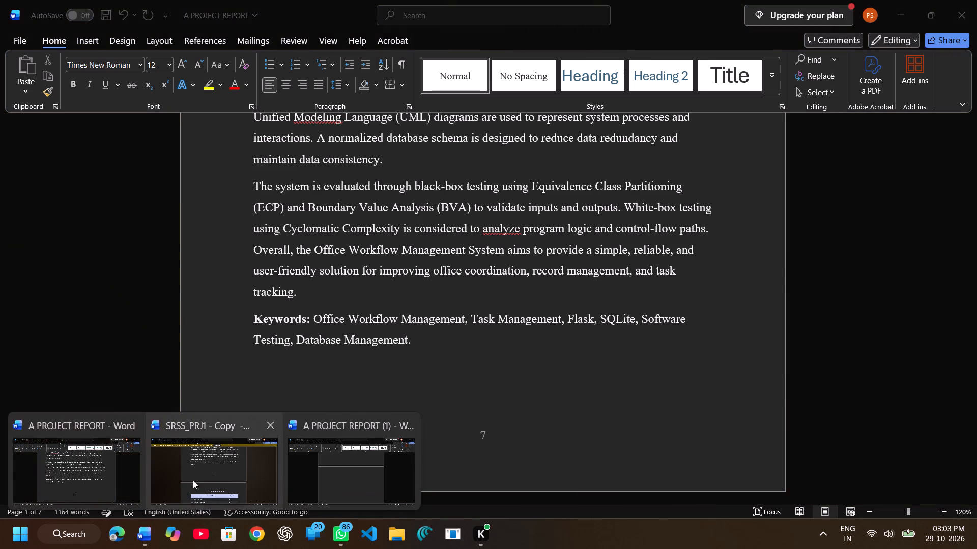
left_click(193, 480)
scroll(292, 401, "up", 3)
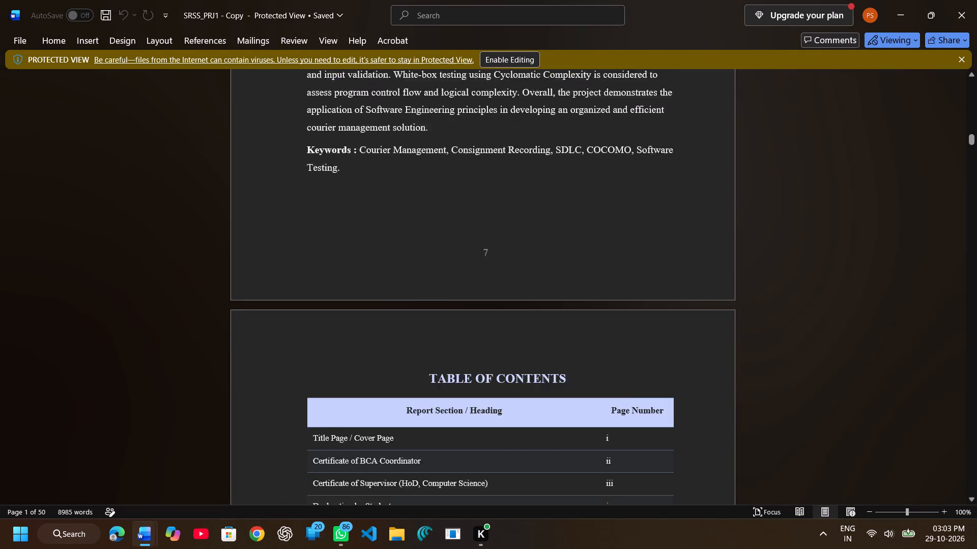
Copy the table of contents, from its heading through the Appendices row, from the SRSS_PRJ1 - Copy report.
scroll(292, 401, "up", 6)
scroll(292, 401, "down", 2)
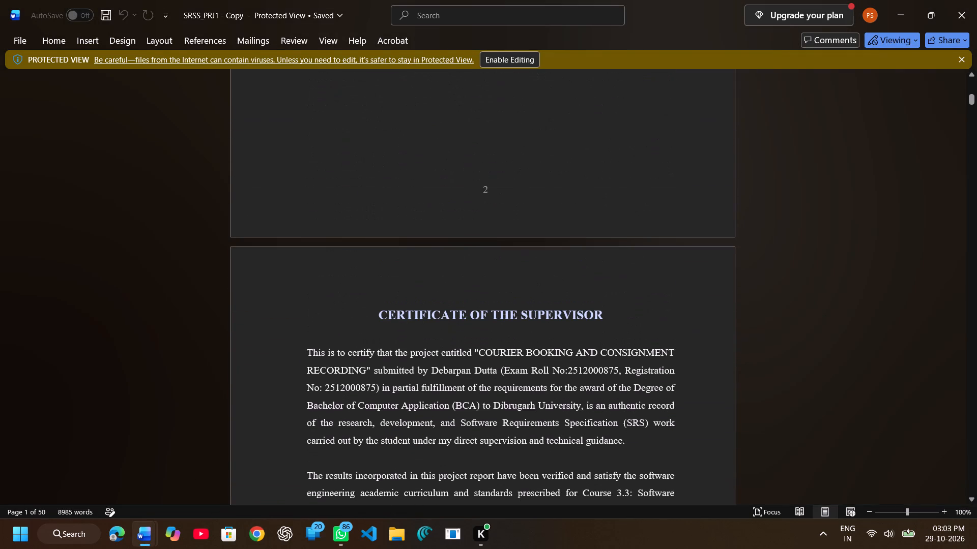
scroll(292, 401, "down", 2)
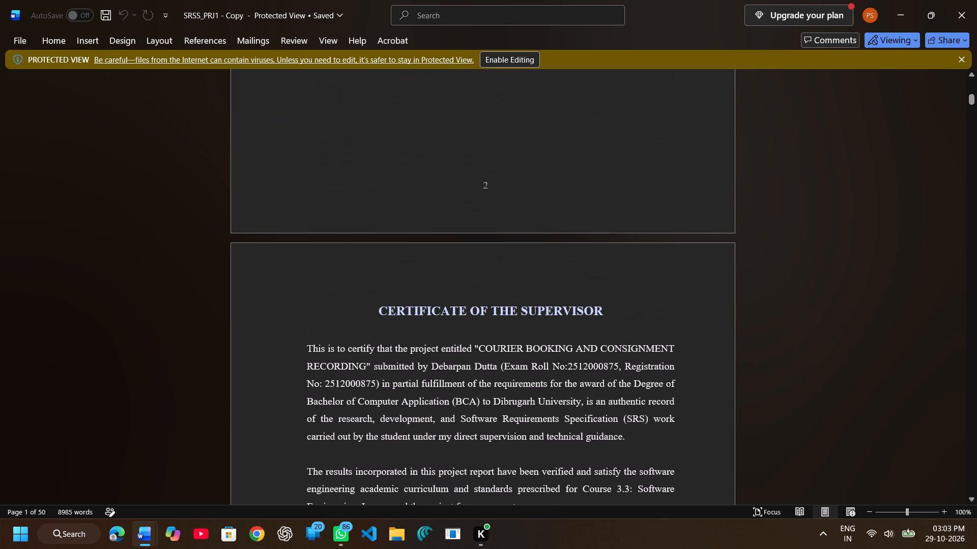
scroll(292, 401, "down", 1)
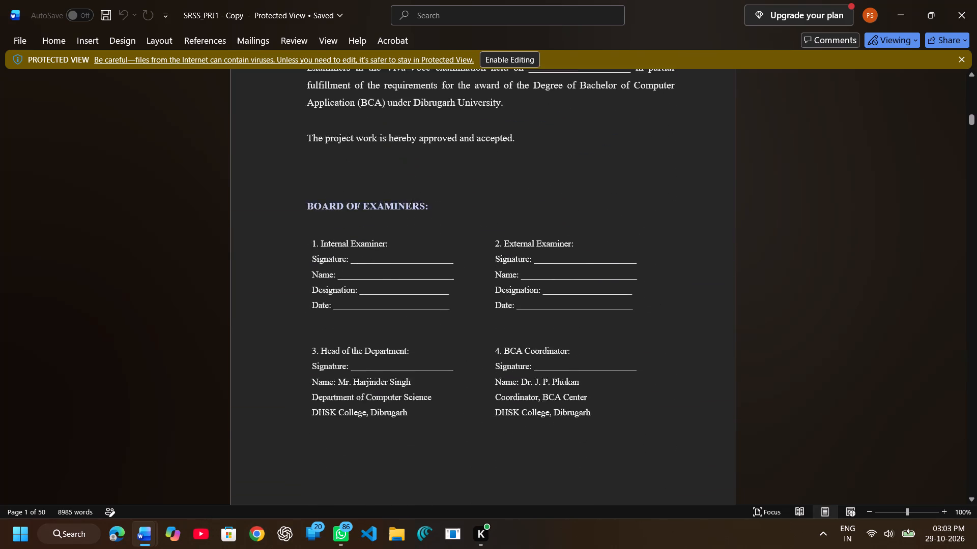
scroll(292, 401, "down", 2)
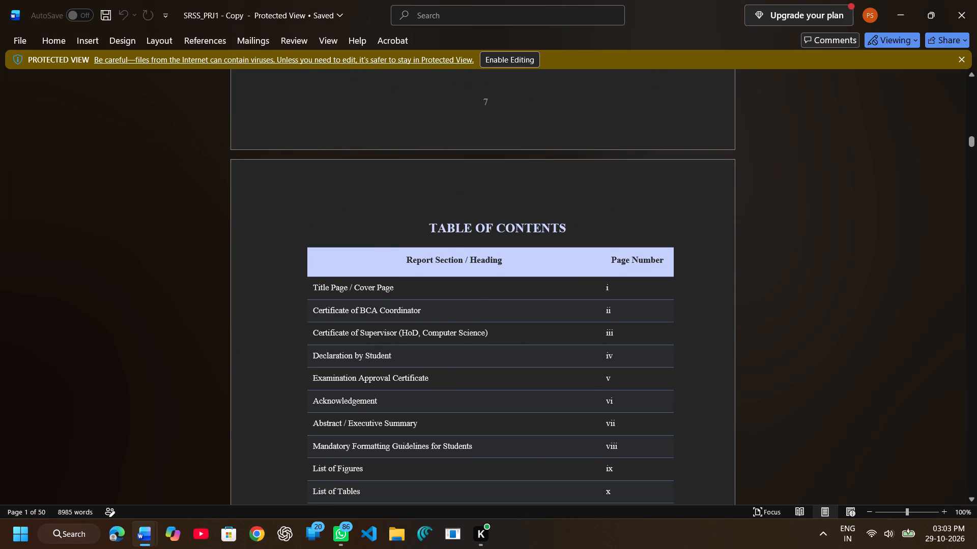
scroll(292, 401, "down", 1)
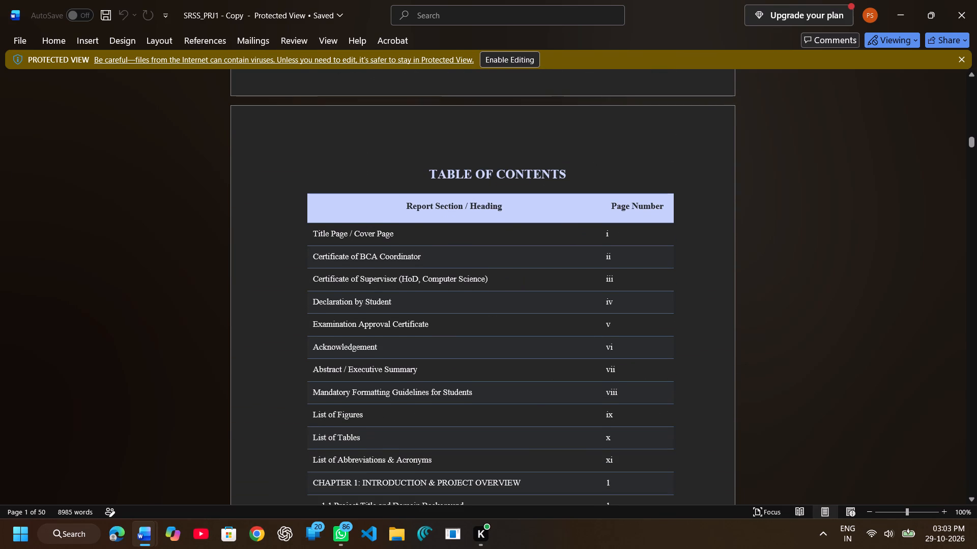
left_click_drag(314, 172, 481, 467)
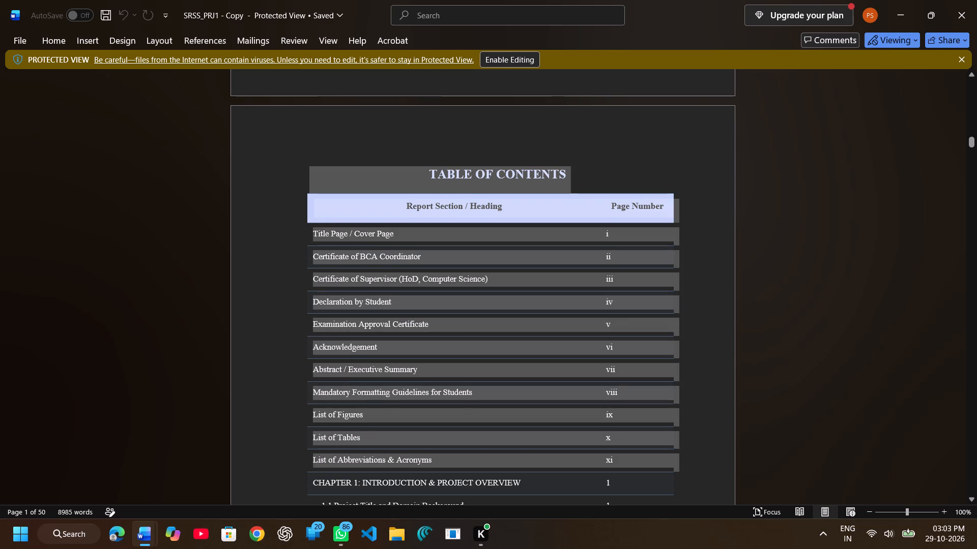
left_click_drag(481, 467, 567, 508)
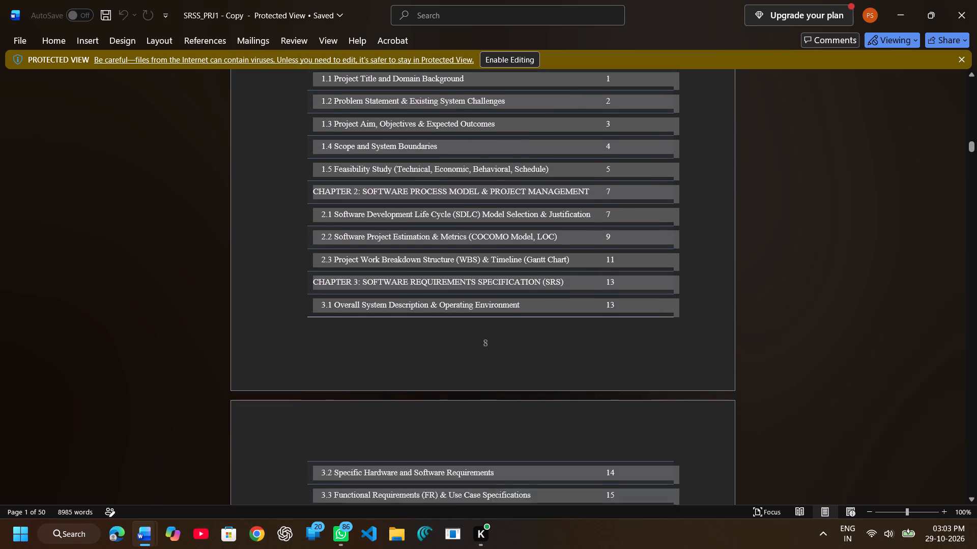
left_click_drag(567, 508, 561, 475)
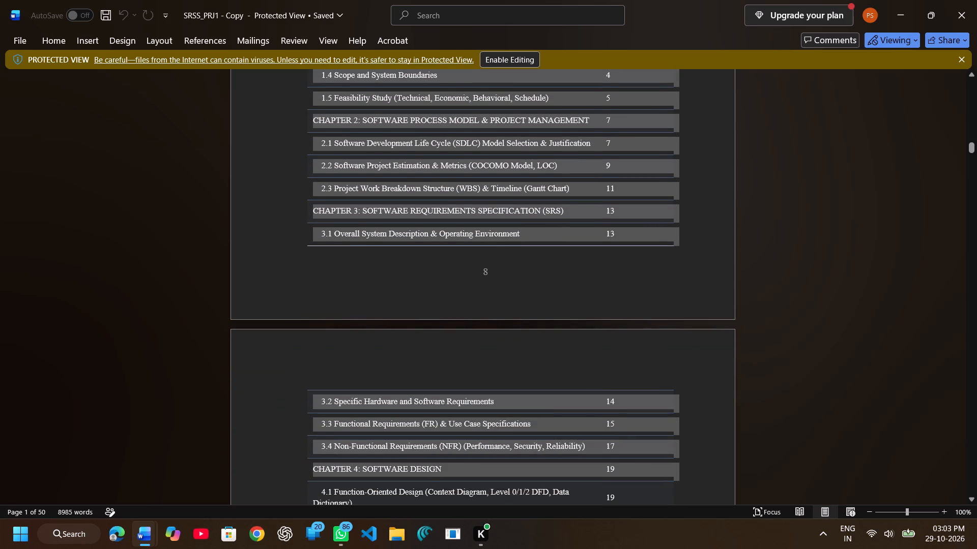
left_click_drag(561, 475, 561, 477)
left_click_drag(561, 477, 563, 548)
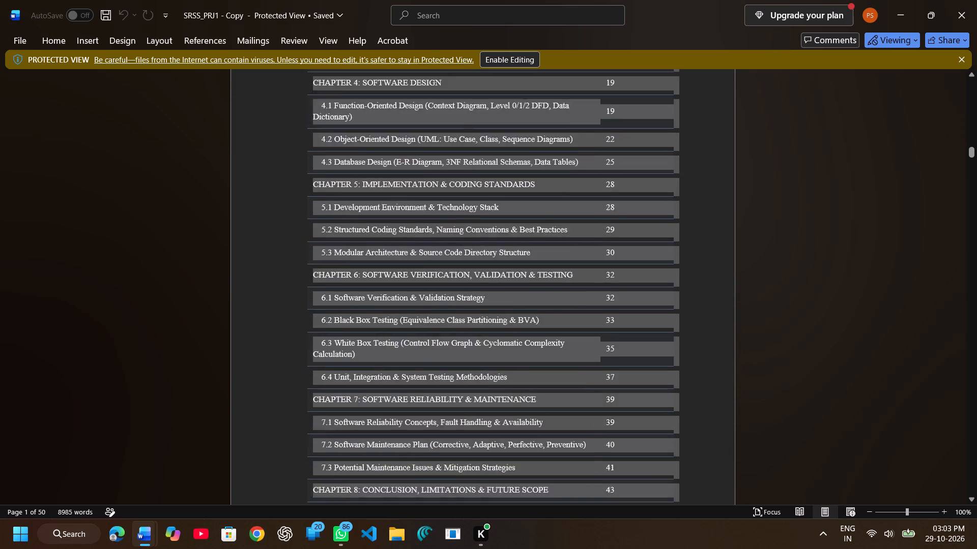
left_click_drag(563, 548, 567, 523)
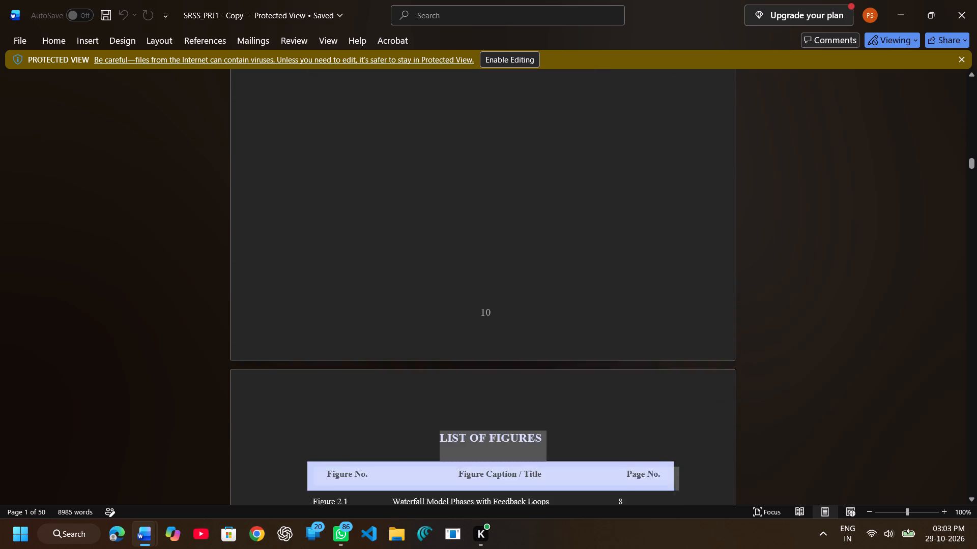
left_click_drag(567, 523, 573, 364)
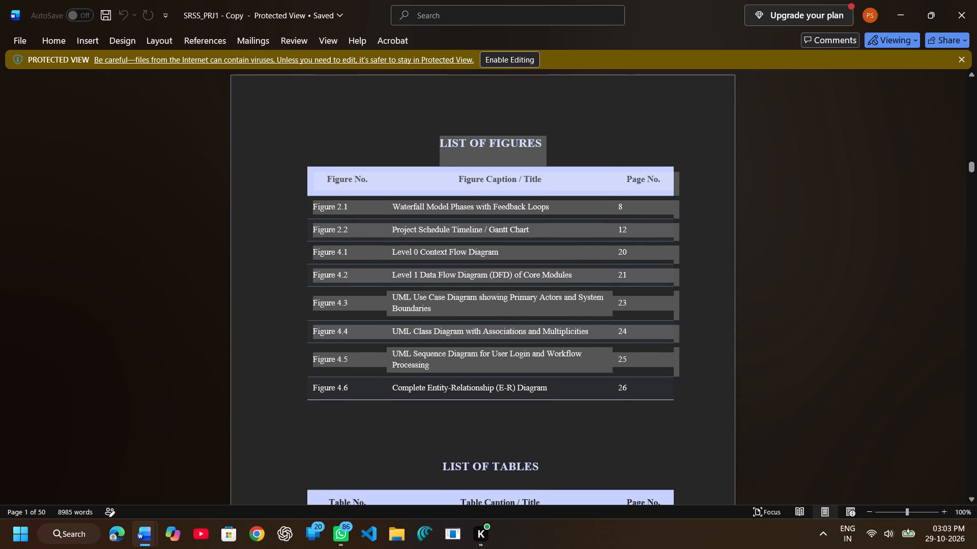
left_click_drag(573, 364, 665, 145)
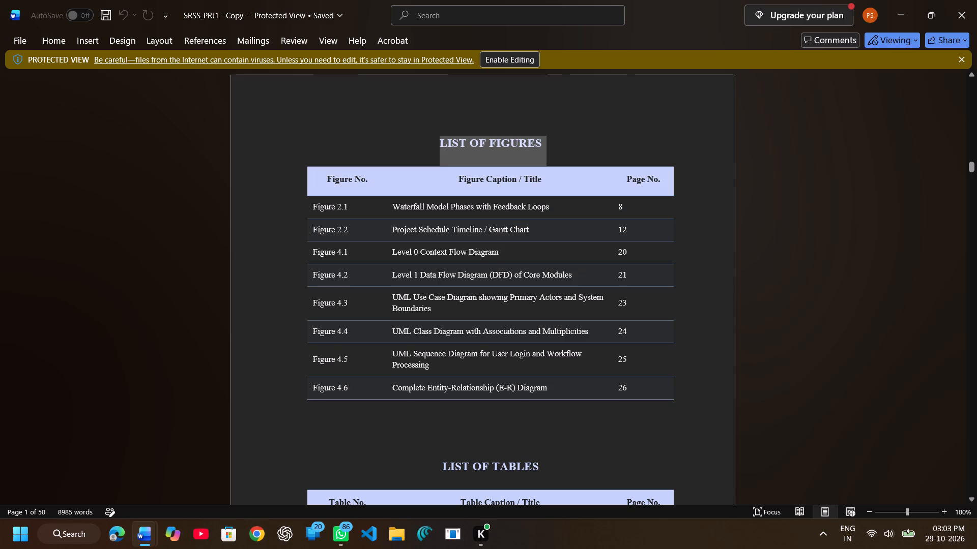
left_click_drag(665, 145, 658, 100)
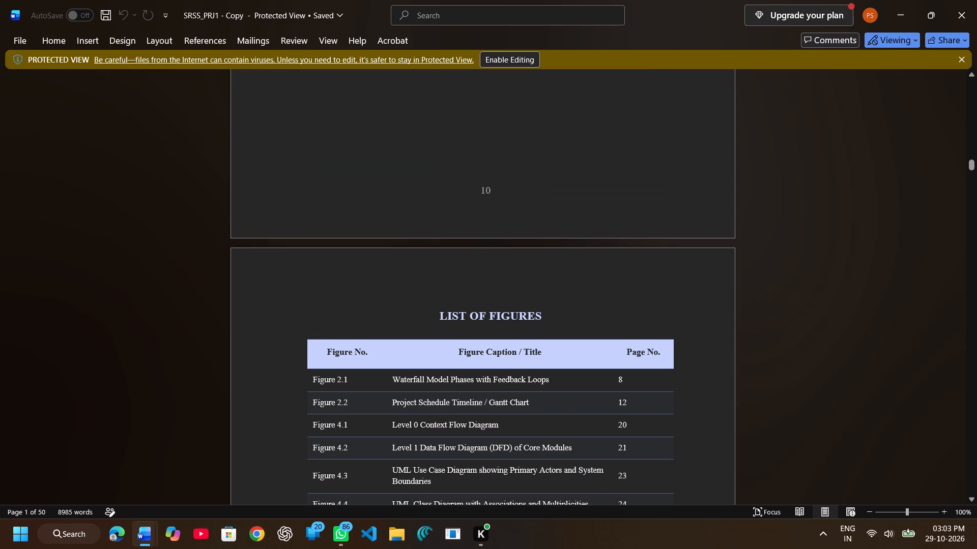
left_click_drag(658, 100, 658, 100)
key("ctrl+c")
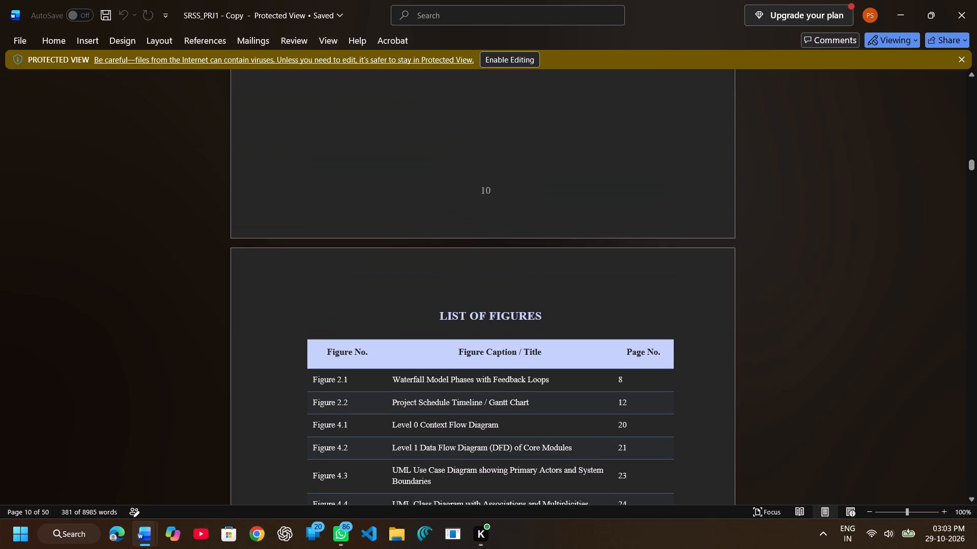
Switch to A PROJECT REPORT and paste the copied table of contents on a new page after the abstract's keywords.
left_click(144, 532)
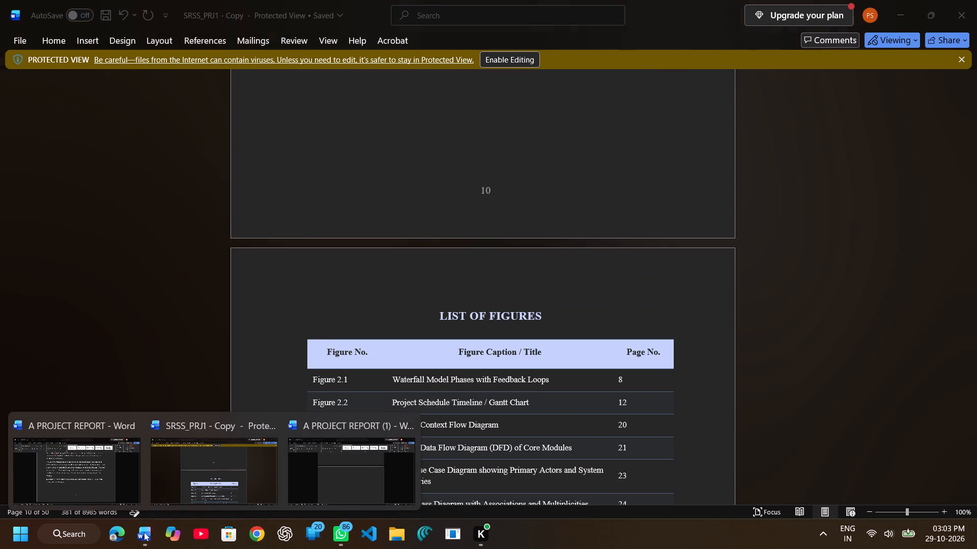
left_click(118, 482)
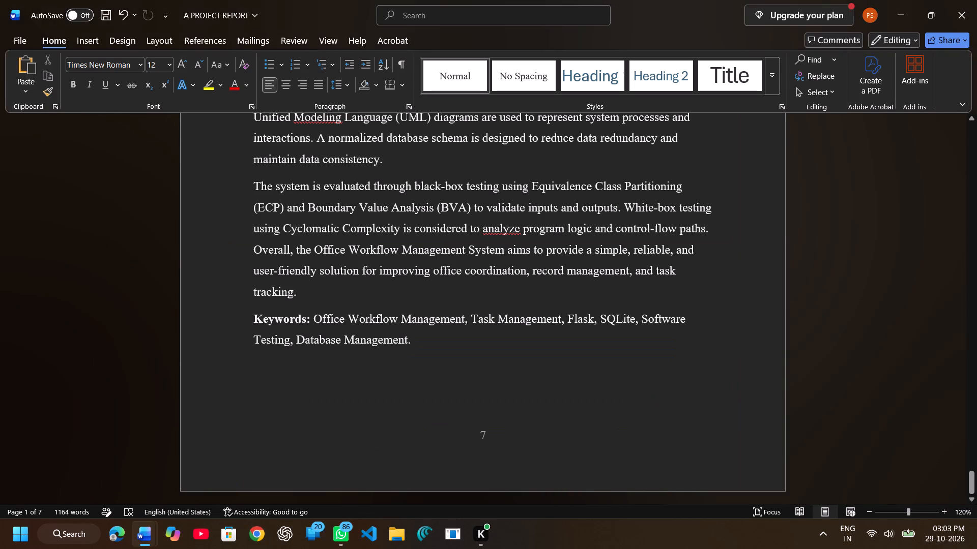
scroll(346, 406, "down", 2)
left_click(534, 348)
key("Return")
key("Return")
key("Return")
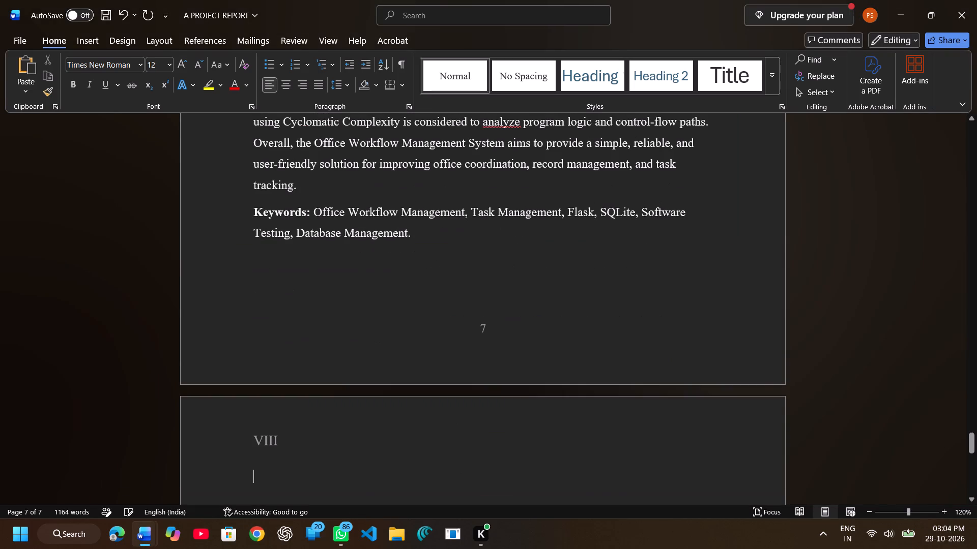
key("Return")
key("Return")
key("Return")
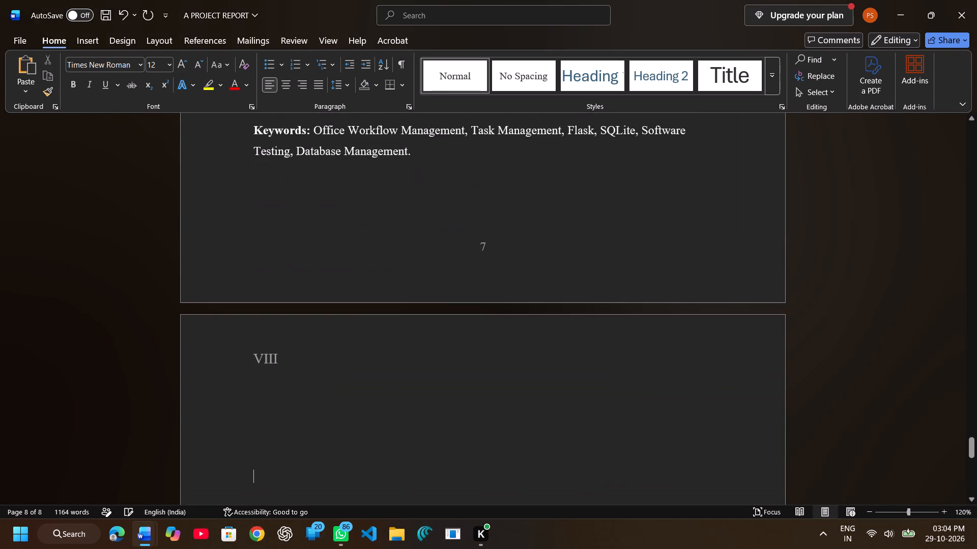
key("ctrl+v")
scroll(534, 348, "down", 1)
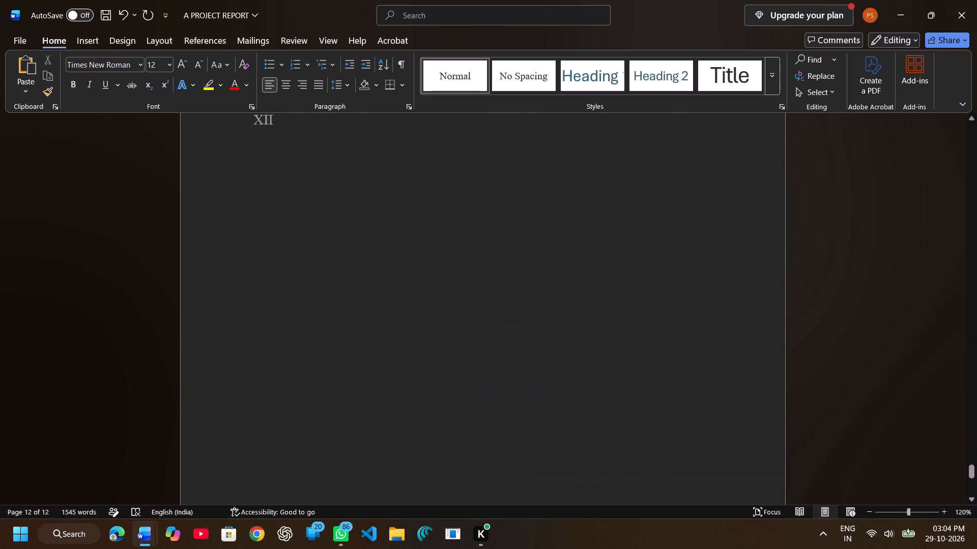
scroll(534, 348, "up", 1)
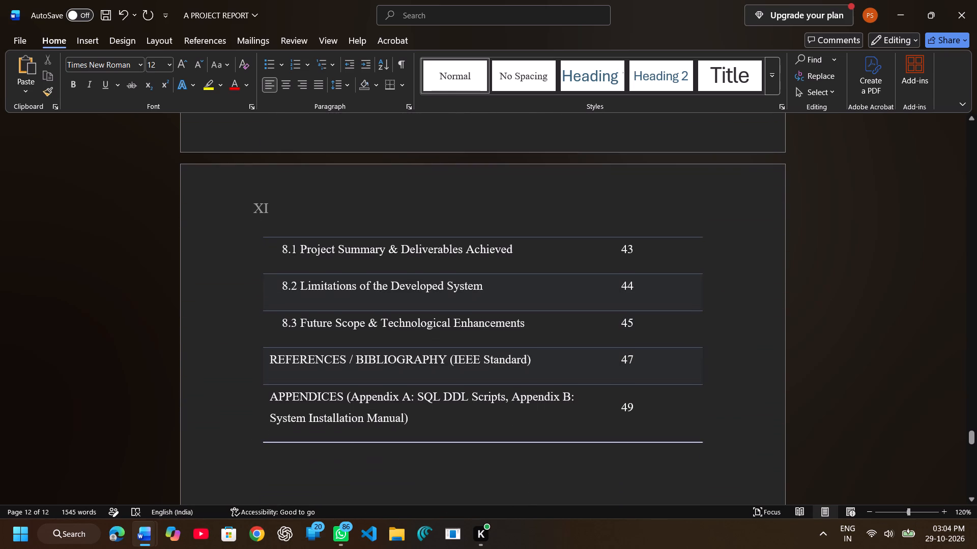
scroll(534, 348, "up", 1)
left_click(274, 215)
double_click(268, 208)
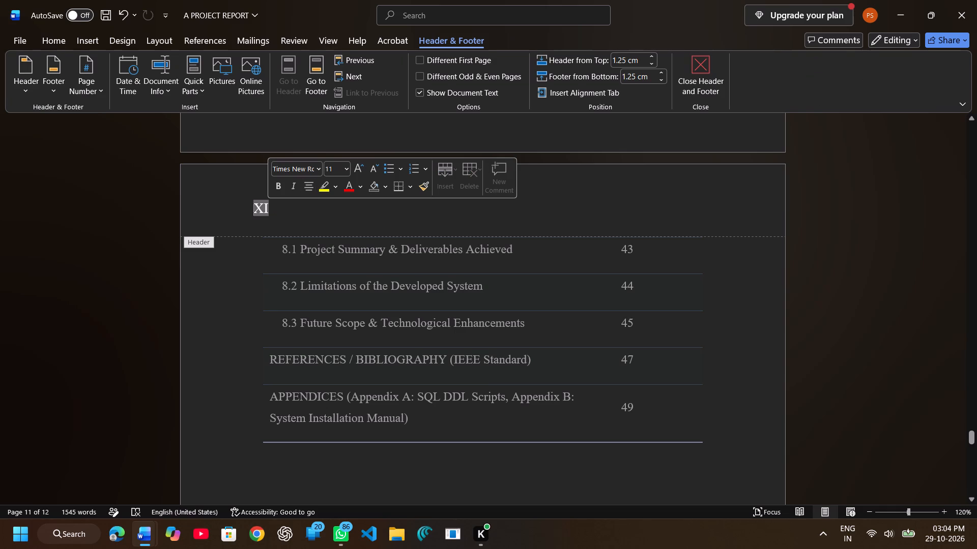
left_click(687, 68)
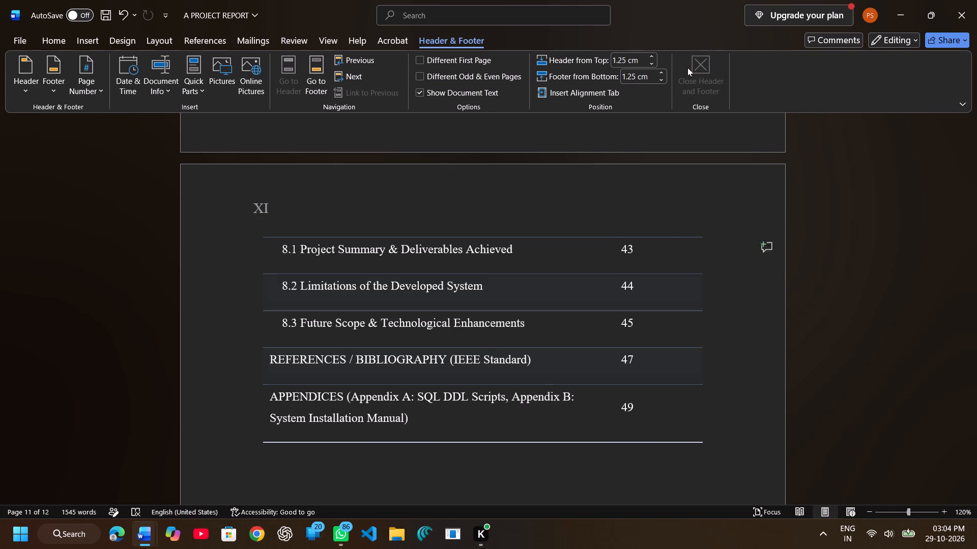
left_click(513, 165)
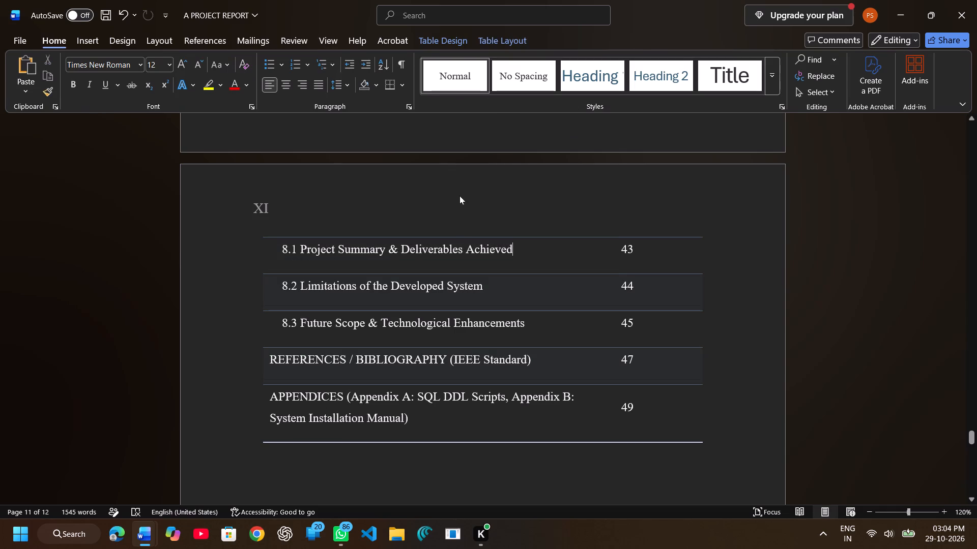
Select the Roman numeral page number in the header and remove the document's page numbers.
left_click(271, 205)
double_click(263, 205)
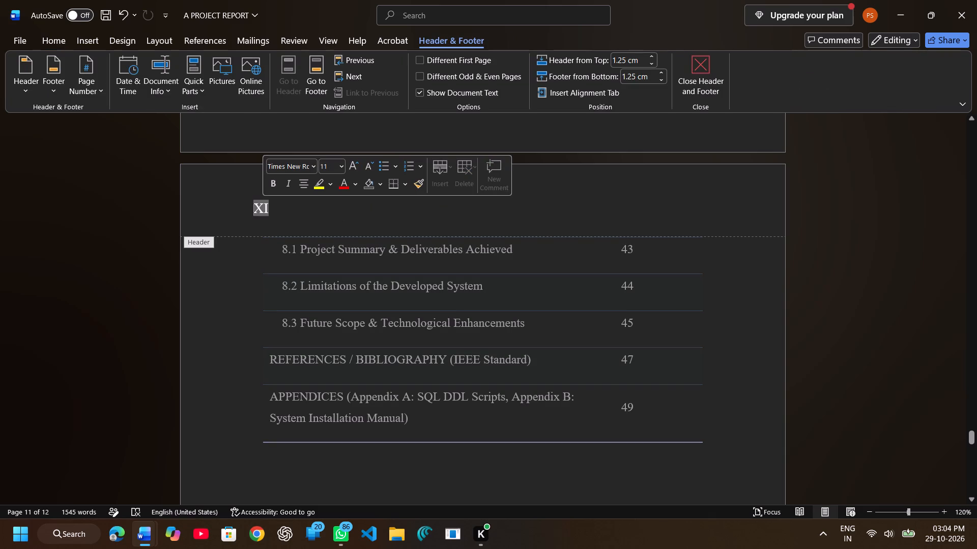
left_click(82, 60)
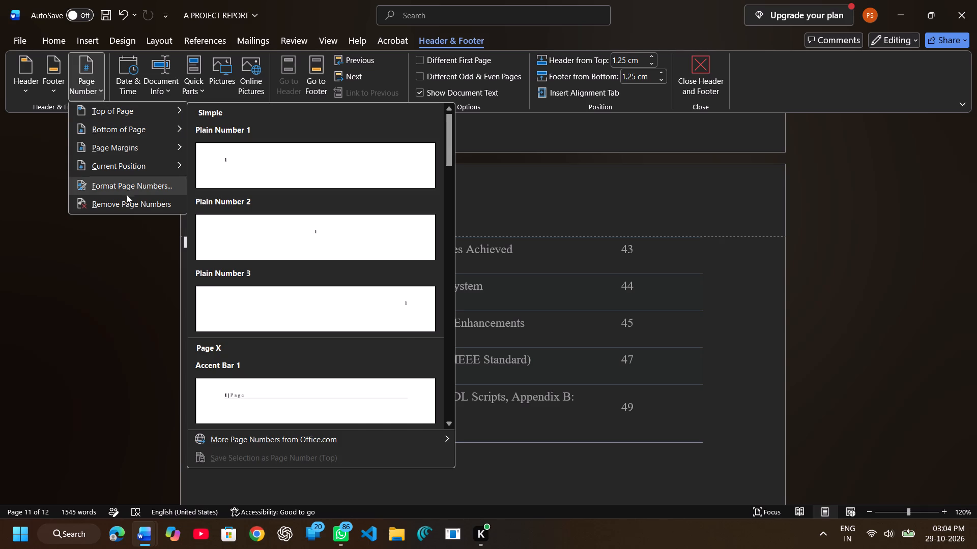
left_click(126, 203)
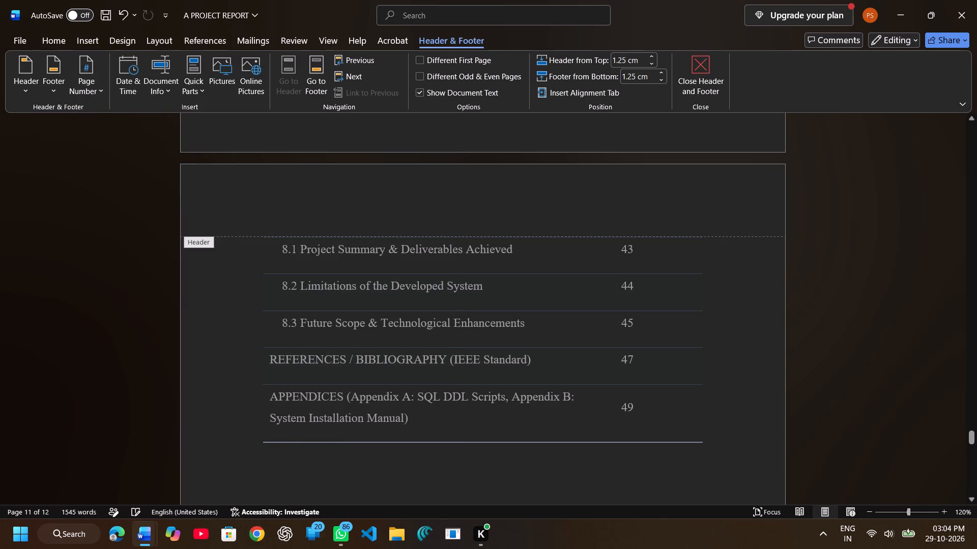
Insert a Plain Number 2 page number at the bottom of the page starting from the cover page, leave the footer and check the pages.
scroll(207, 225, "up", 3)
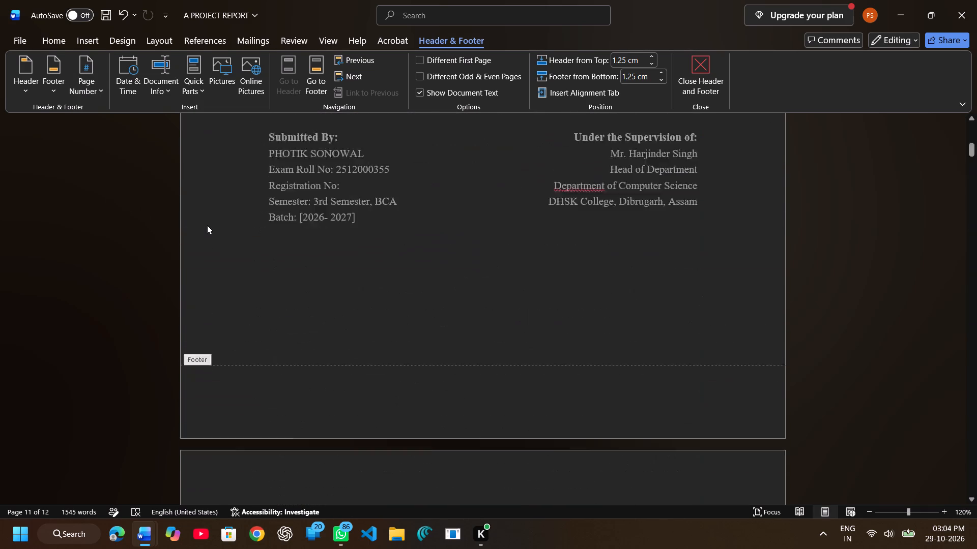
scroll(207, 225, "up", 1)
left_click(81, 287)
double_click(81, 287)
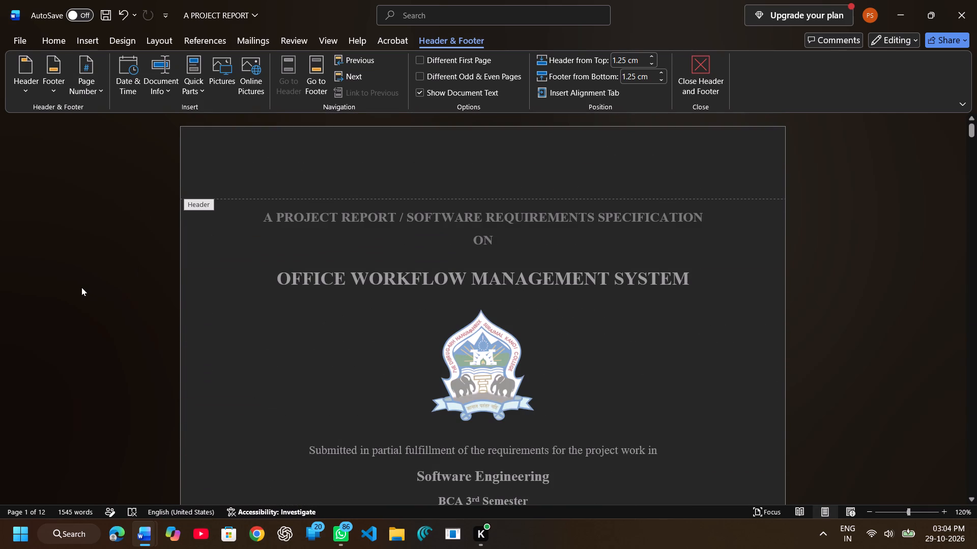
left_click(92, 37)
left_click(577, 74)
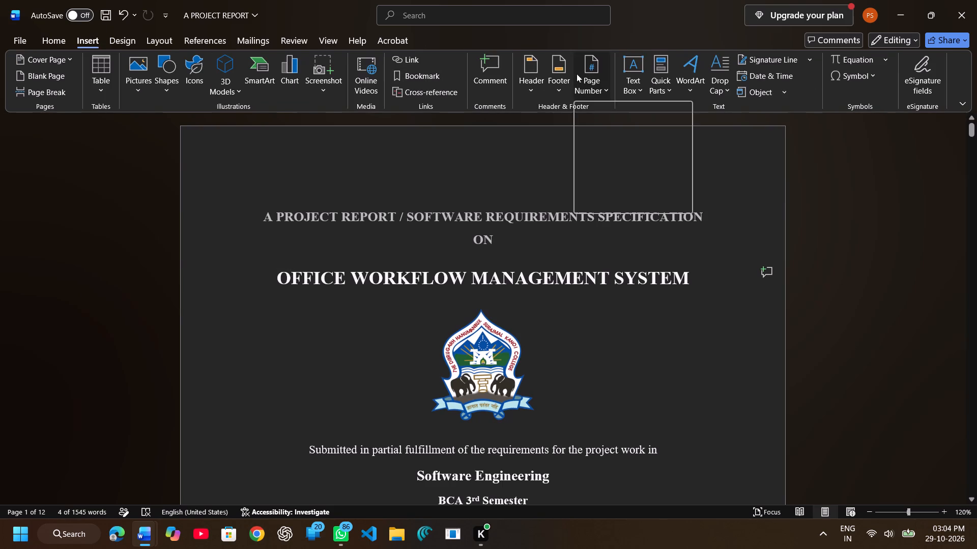
left_click(662, 135)
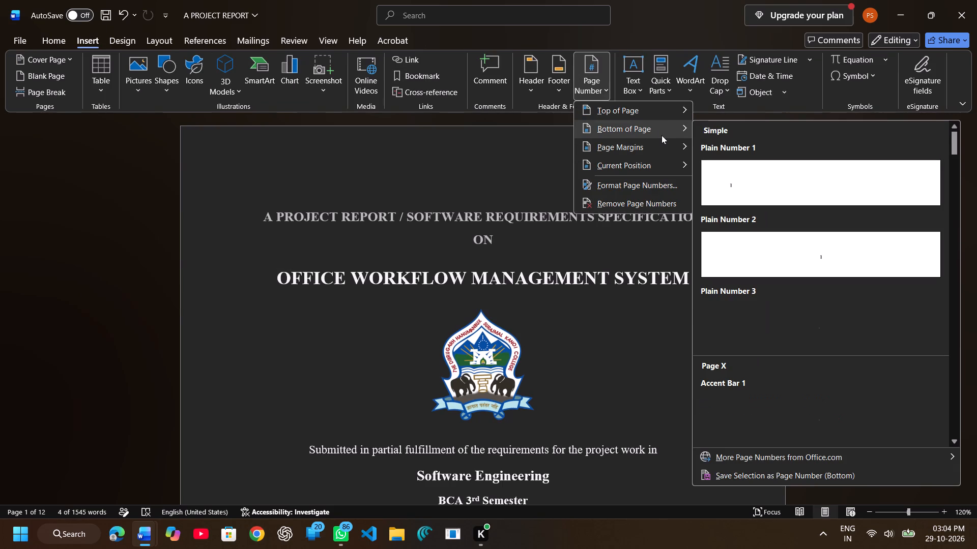
left_click(809, 236)
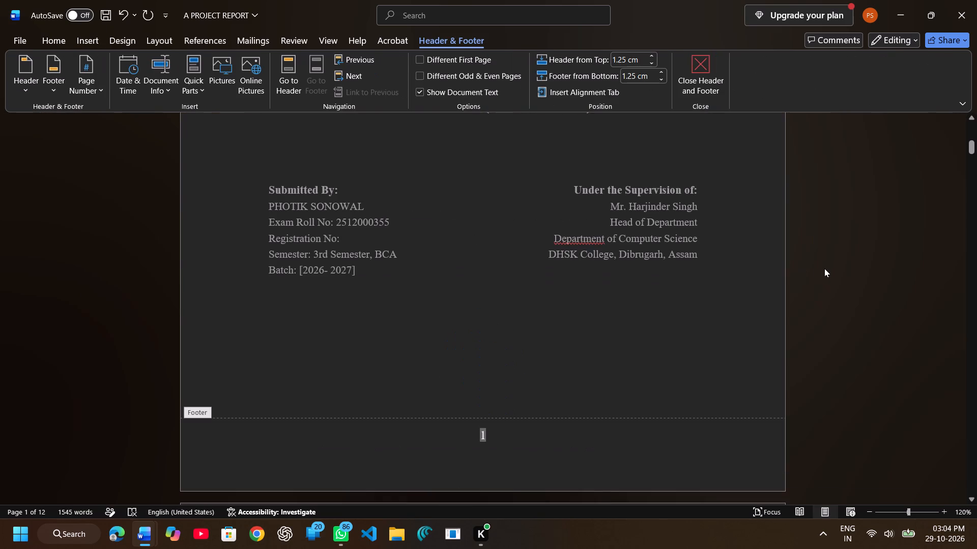
double_click(824, 268)
scroll(787, 299, "up", 2)
scroll(787, 299, "down", 7)
scroll(787, 299, "up", 1)
scroll(787, 299, "right", 1)
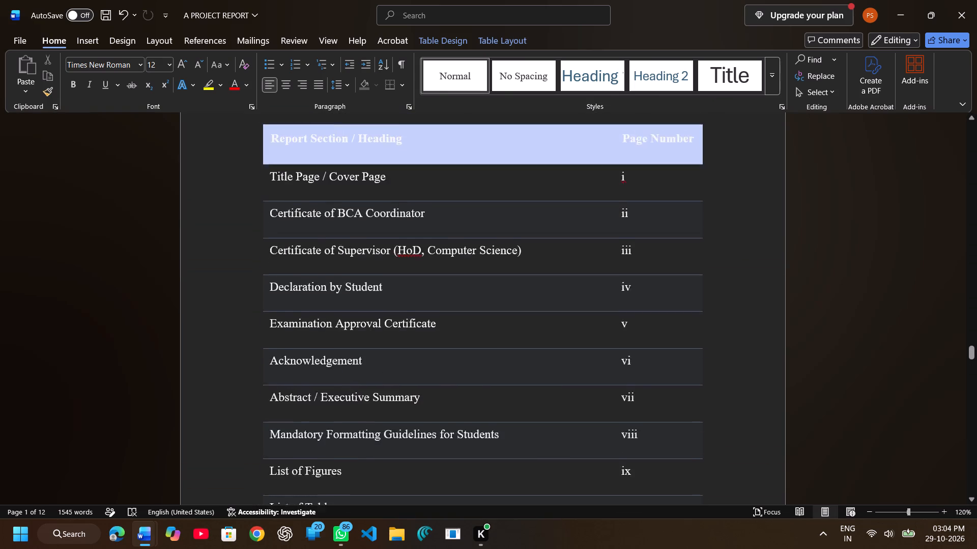
Select the pasted table of contents from its heading through the Appendices row and set its font size to 11.
scroll(787, 299, "right", 1)
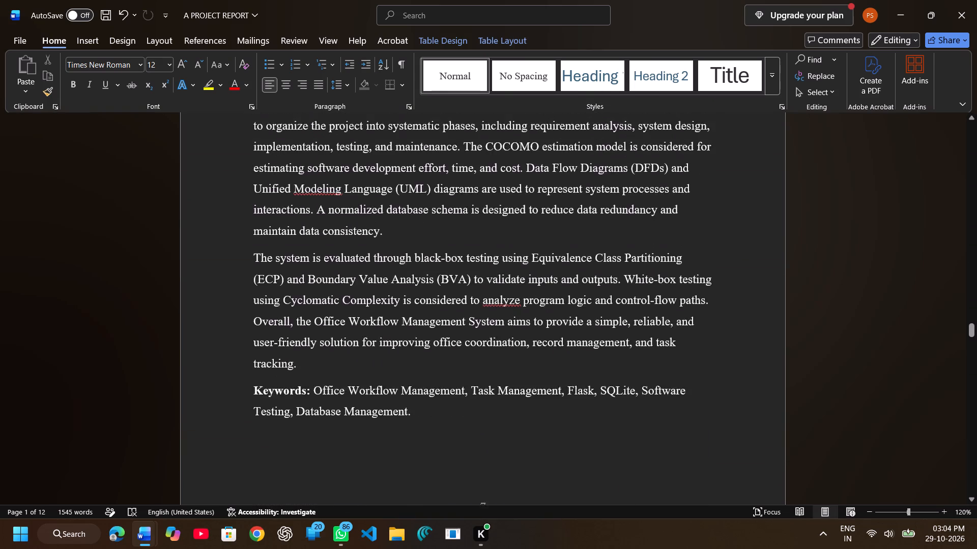
scroll(787, 299, "right", 1)
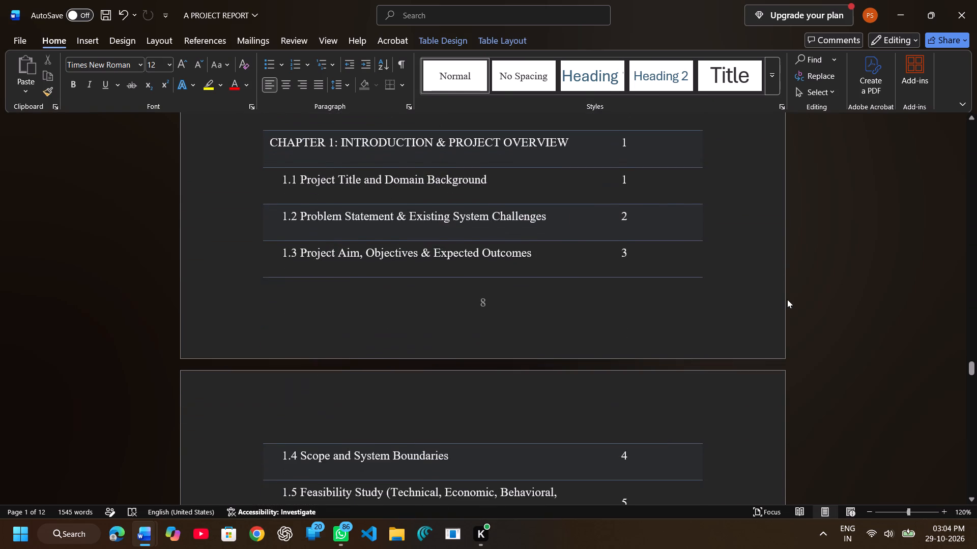
scroll(787, 299, "right", 1)
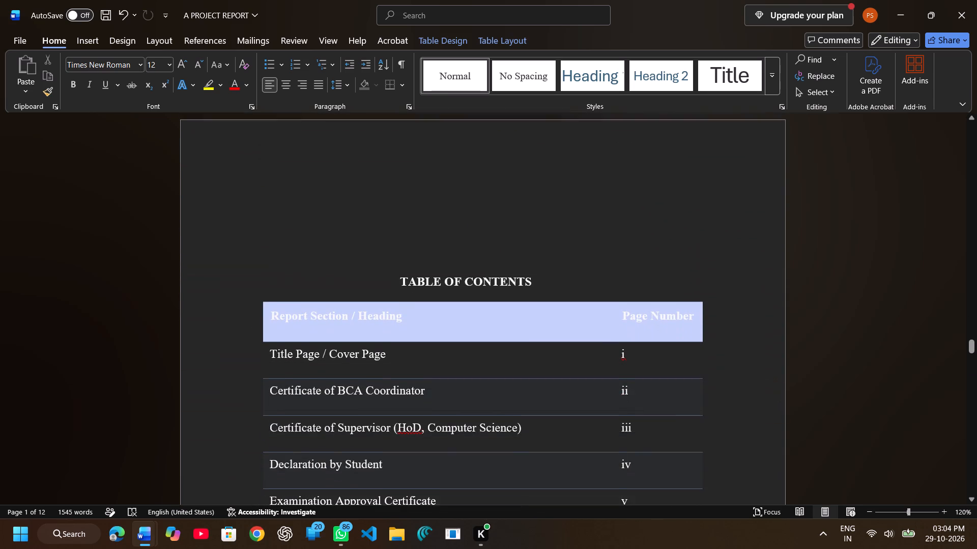
scroll(787, 299, "right", 1)
left_click_drag(396, 274, 567, 548)
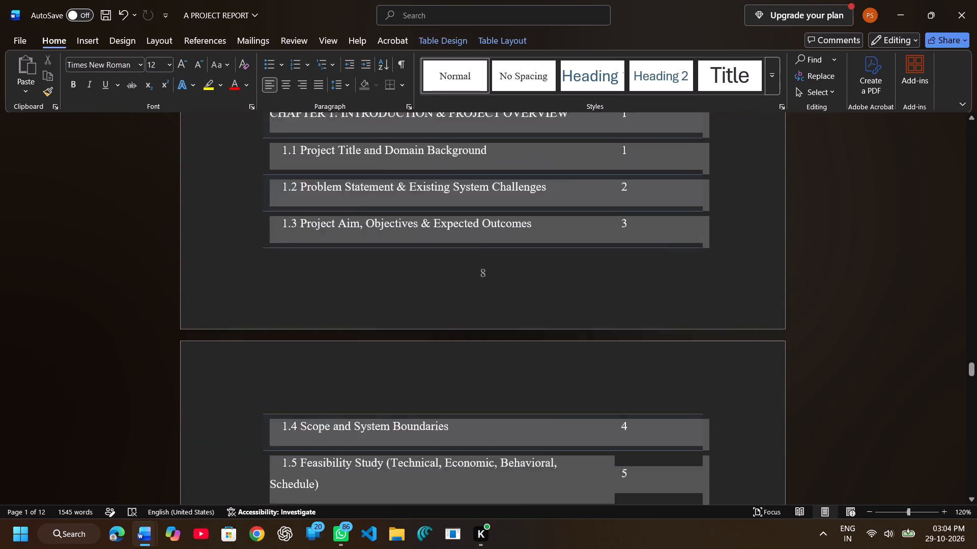
left_click_drag(567, 548, 550, 438)
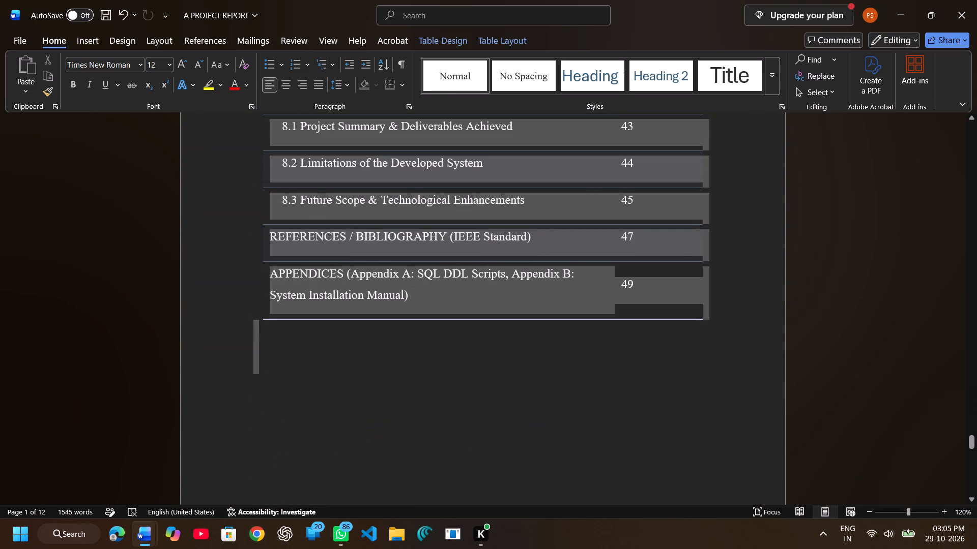
left_click_drag(550, 438, 626, 194)
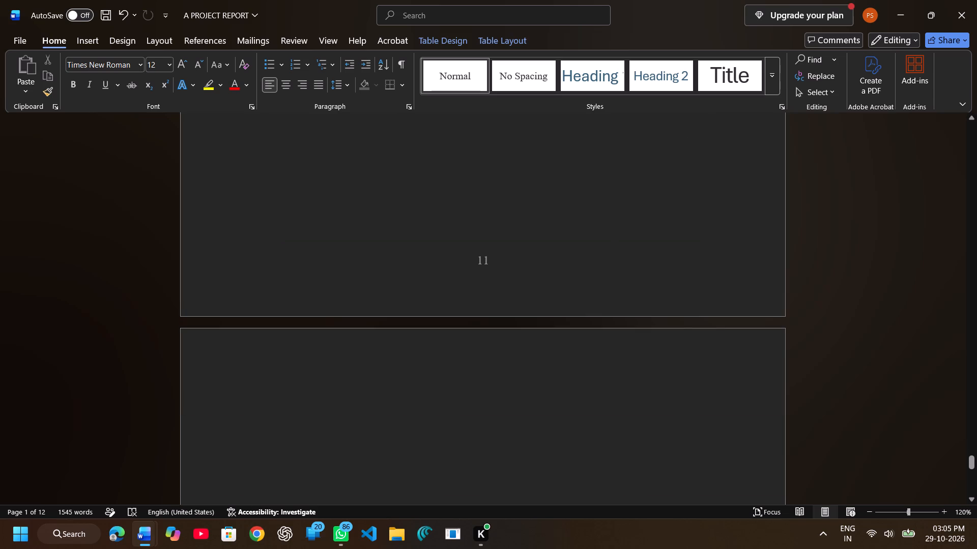
left_click_drag(626, 194, 645, 145)
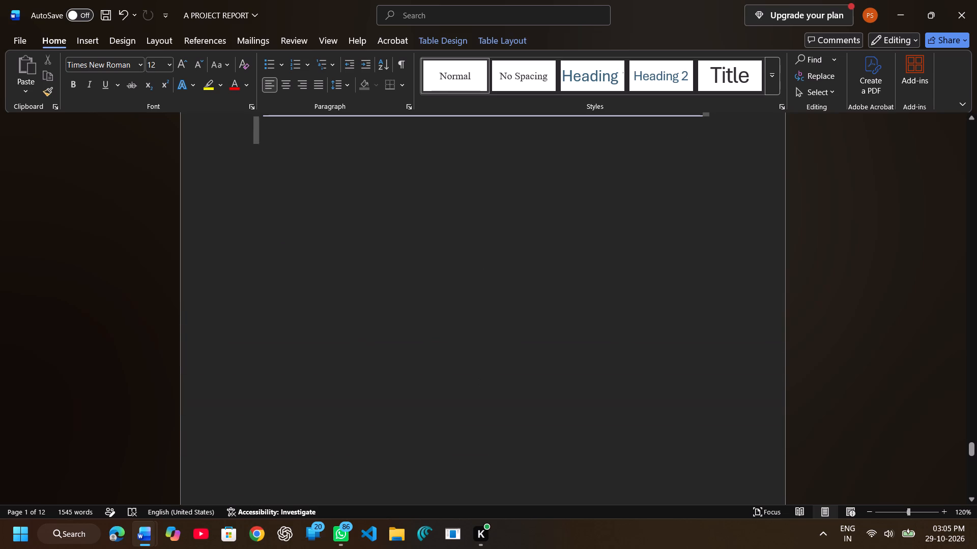
left_click_drag(645, 145, 639, 220)
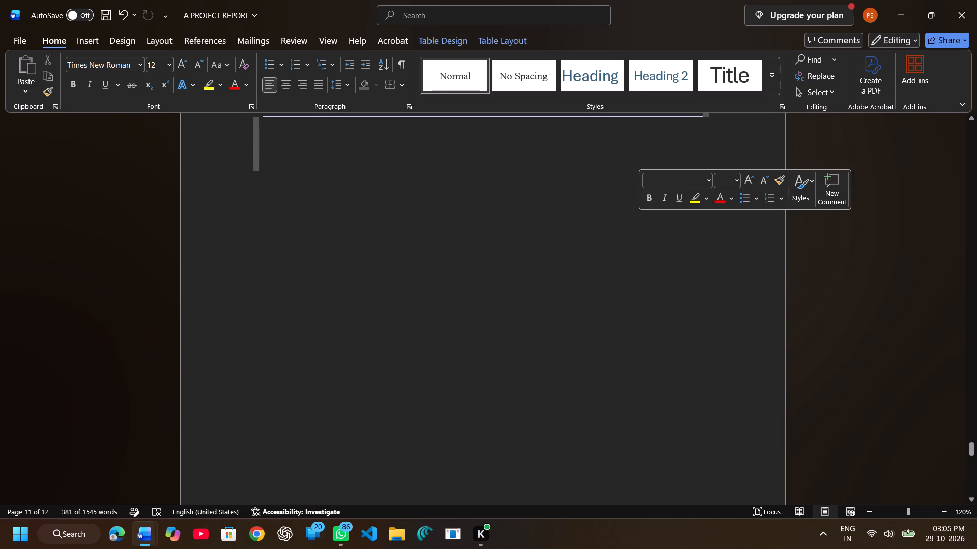
left_click(168, 63)
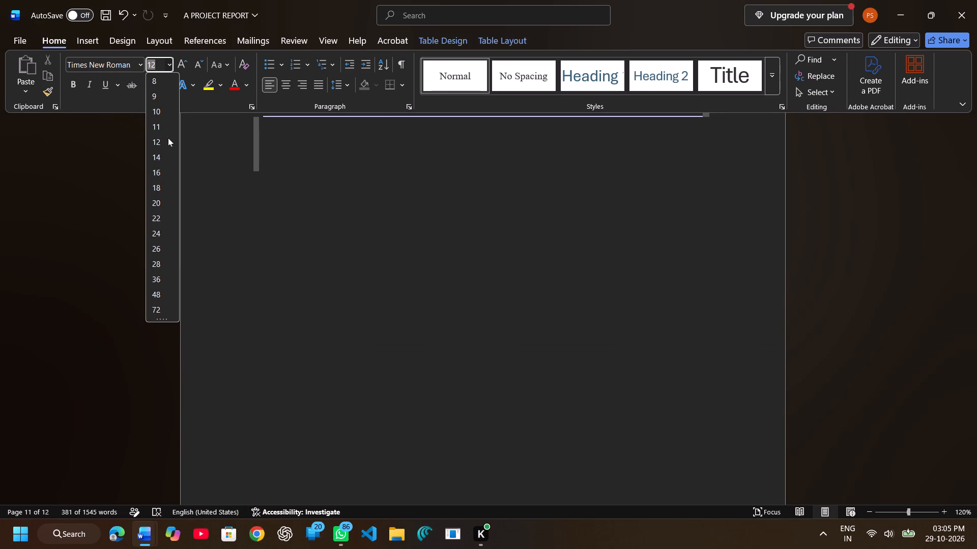
left_click(157, 124)
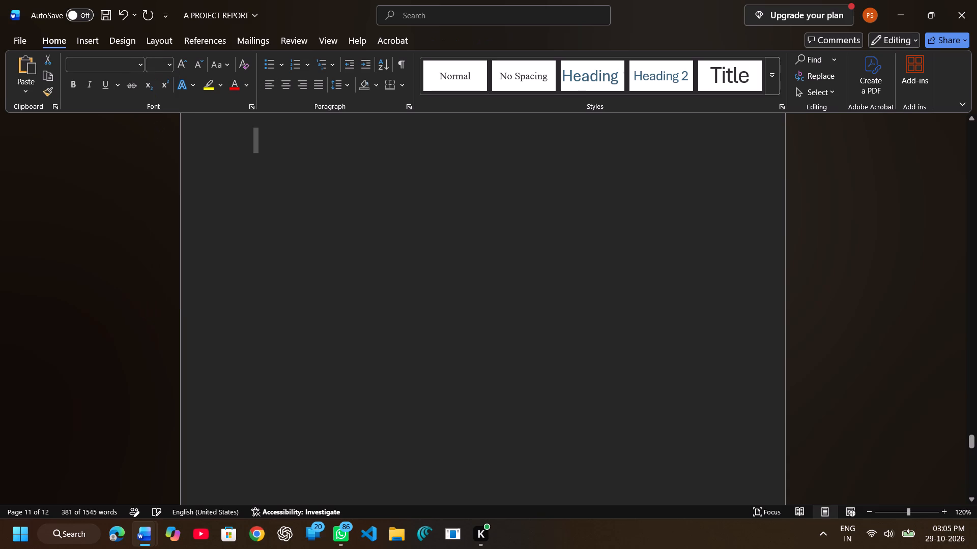
Switch to the SRSS_PRJ1 - Copy report, go to its table of contents and enable editing for the document.
scroll(291, 169, "up", 6)
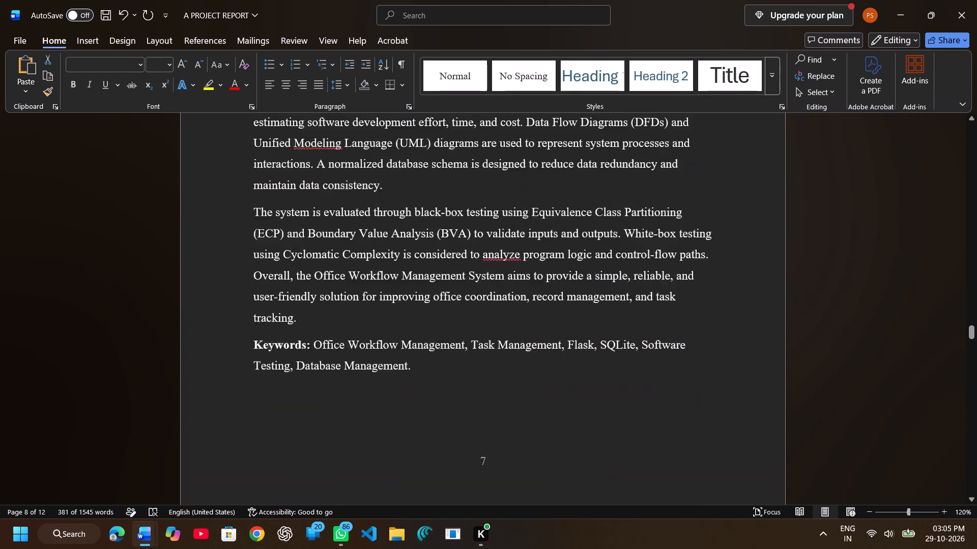
scroll(291, 169, "up", 1)
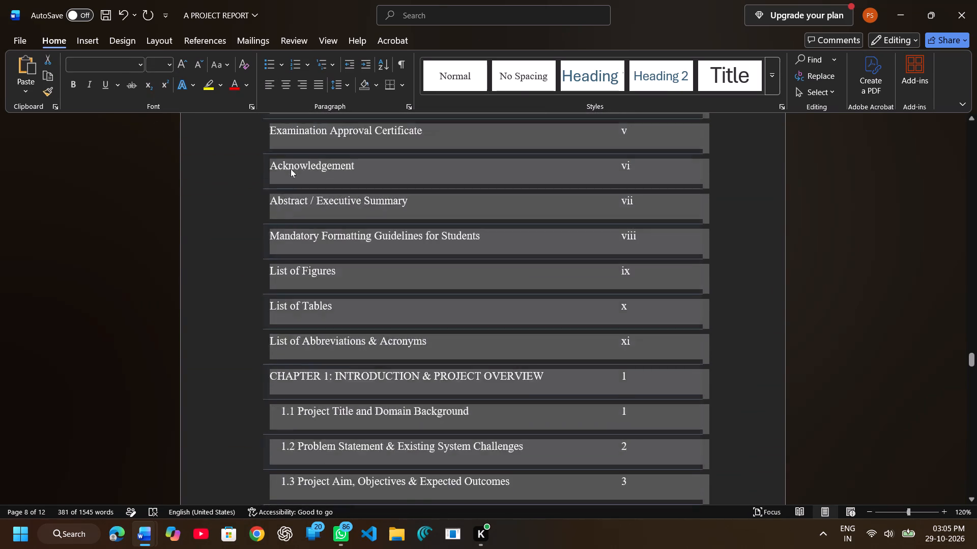
scroll(291, 169, "up", 1)
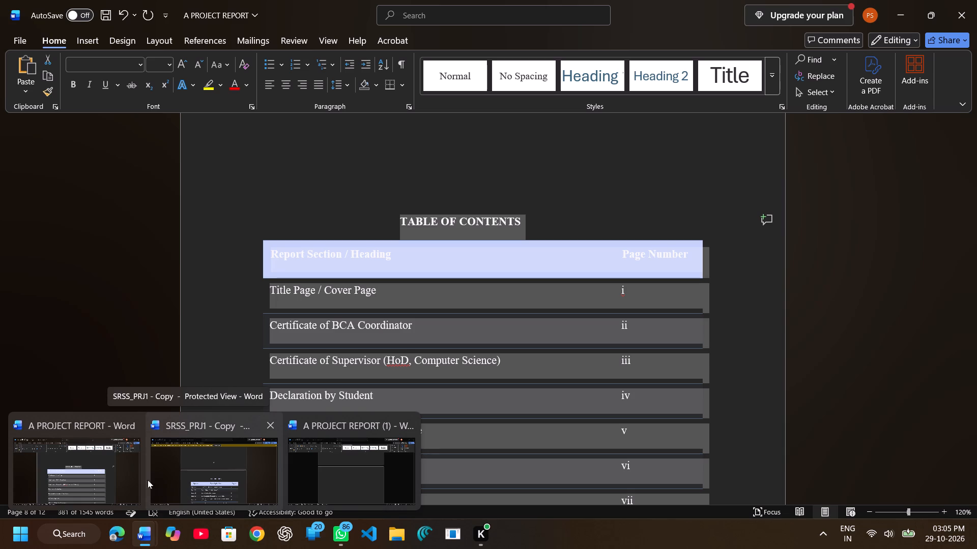
left_click(177, 473)
scroll(360, 351, "up", 1)
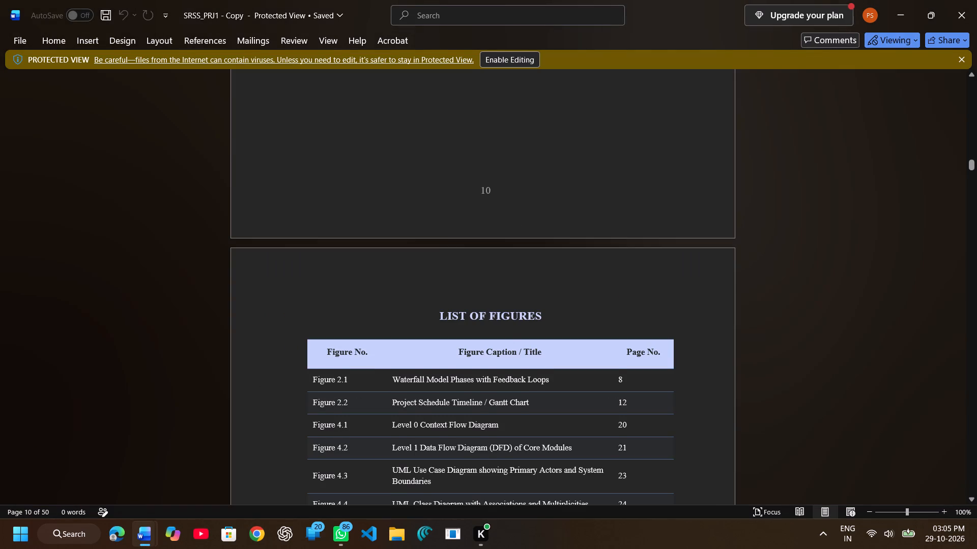
scroll(360, 351, "up", 2)
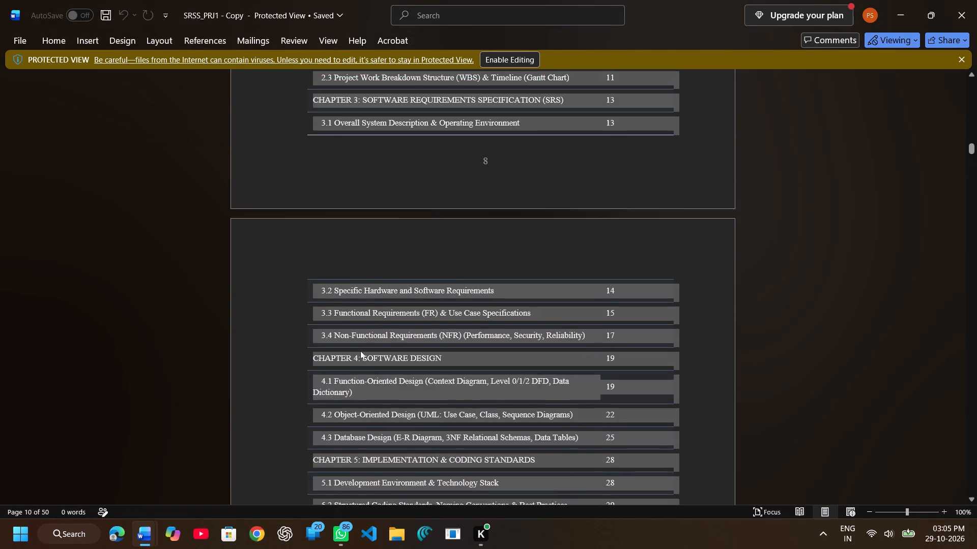
scroll(360, 351, "up", 2)
scroll(360, 351, "down", 2)
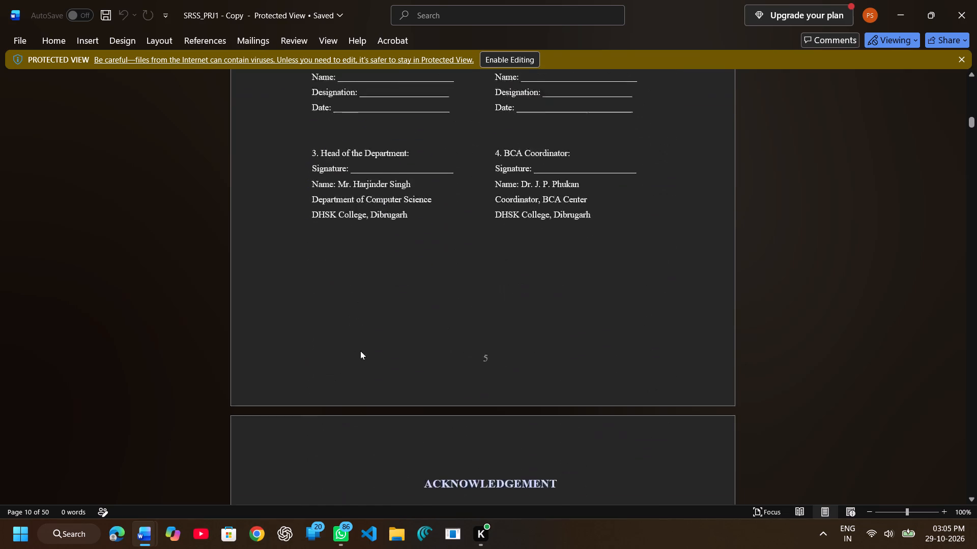
scroll(360, 351, "down", 3)
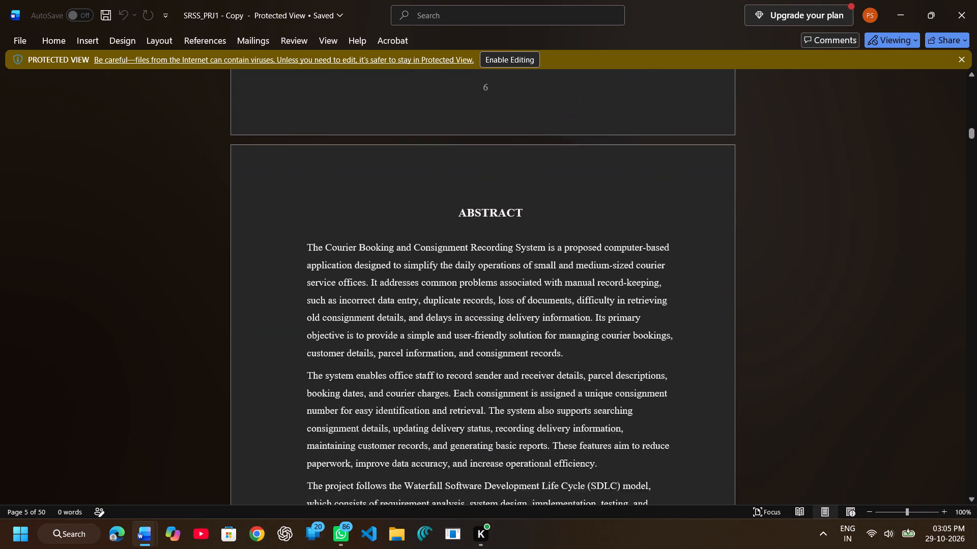
scroll(368, 359, "down", 2)
left_click(366, 229)
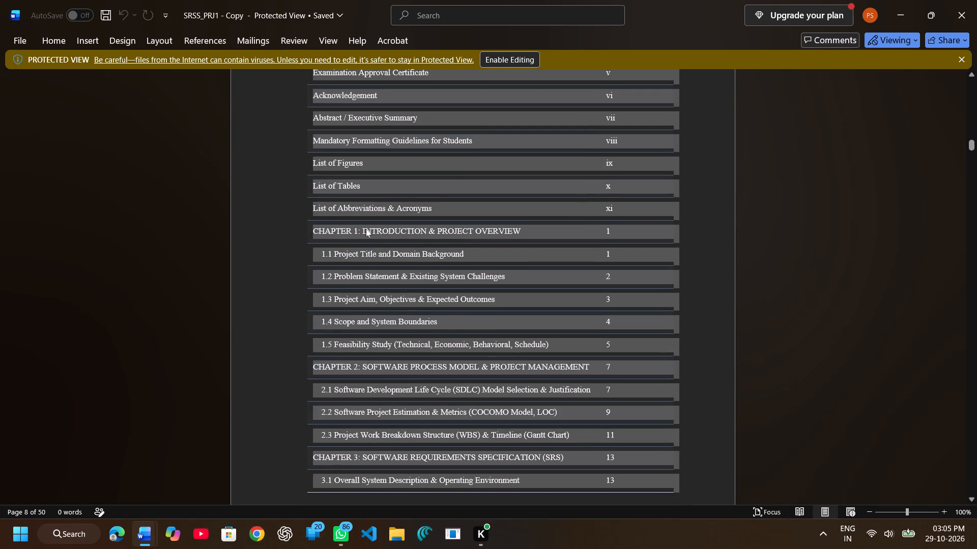
left_click_drag(366, 229, 498, 75)
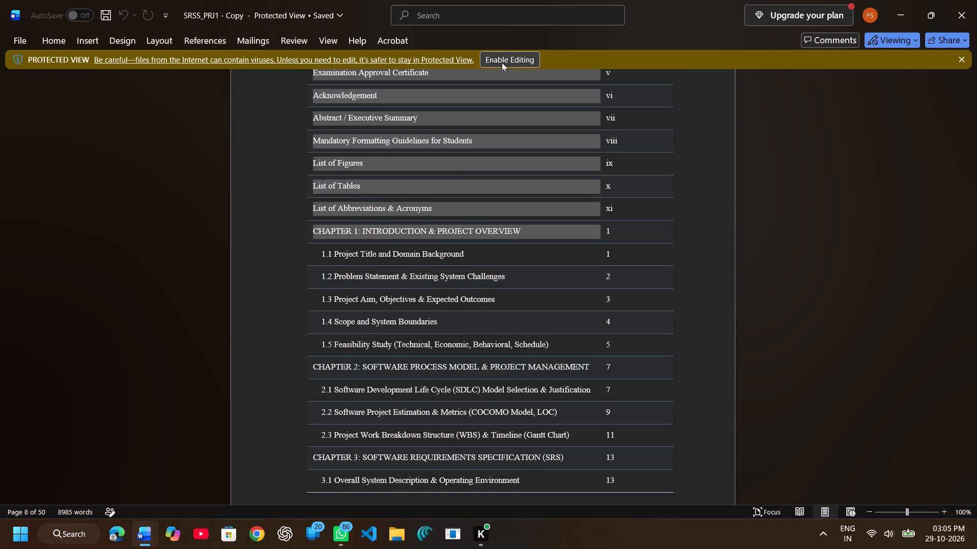
left_click(502, 63)
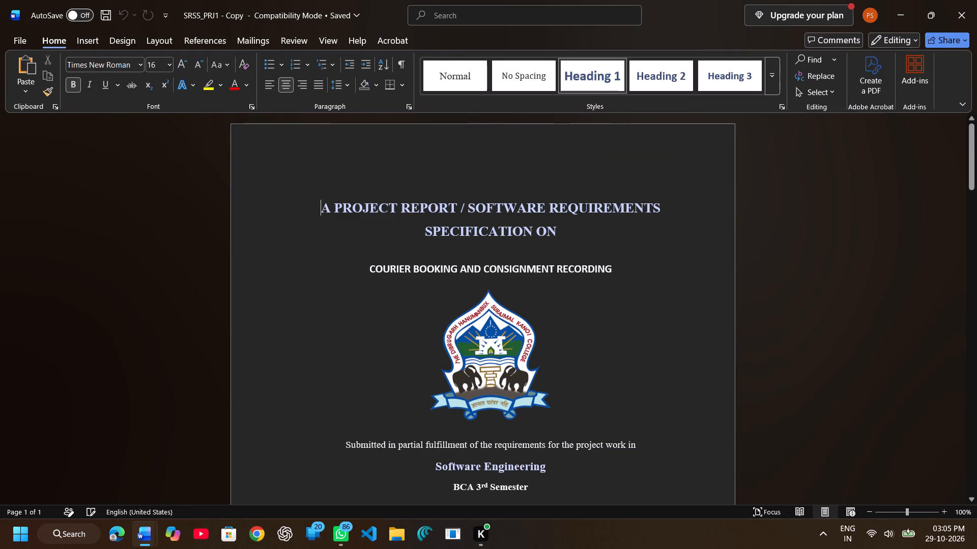
Select the reference table of contents rows from Title Page / Cover Page to Declaration by Student to check their font size.
scroll(354, 258, "down", 6)
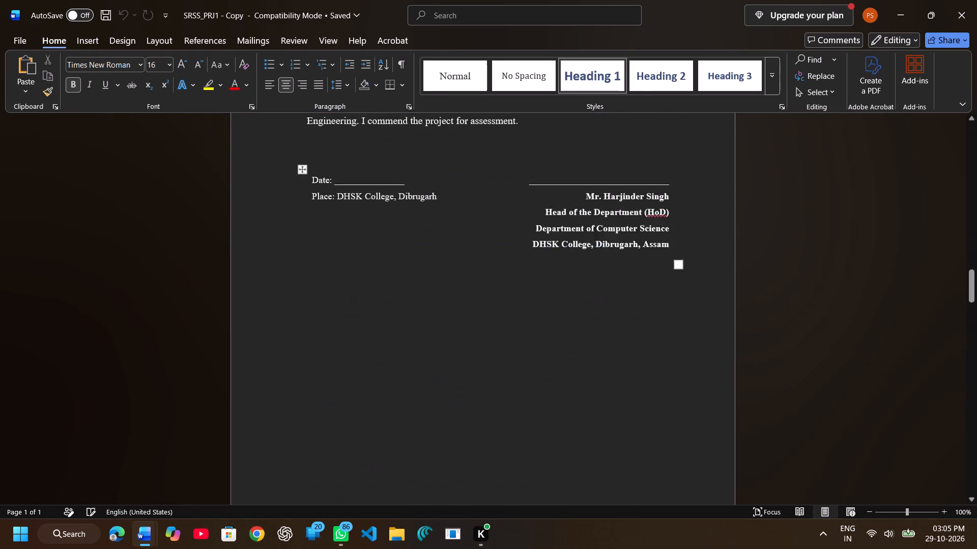
scroll(424, 213, "down", 5)
scroll(424, 213, "up", 1)
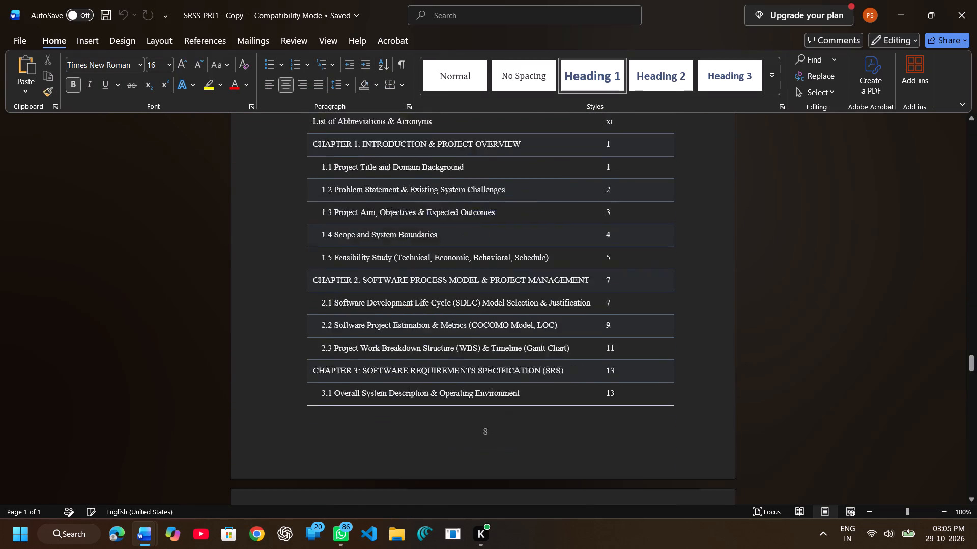
scroll(424, 213, "up", 1)
scroll(461, 143, "down", 1)
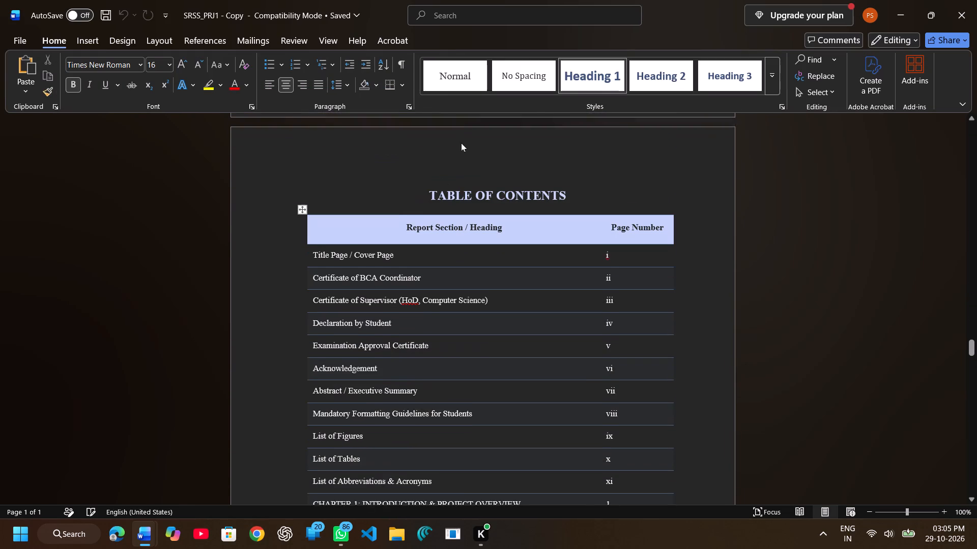
scroll(461, 143, "down", 1)
left_click_drag(310, 247, 343, 269)
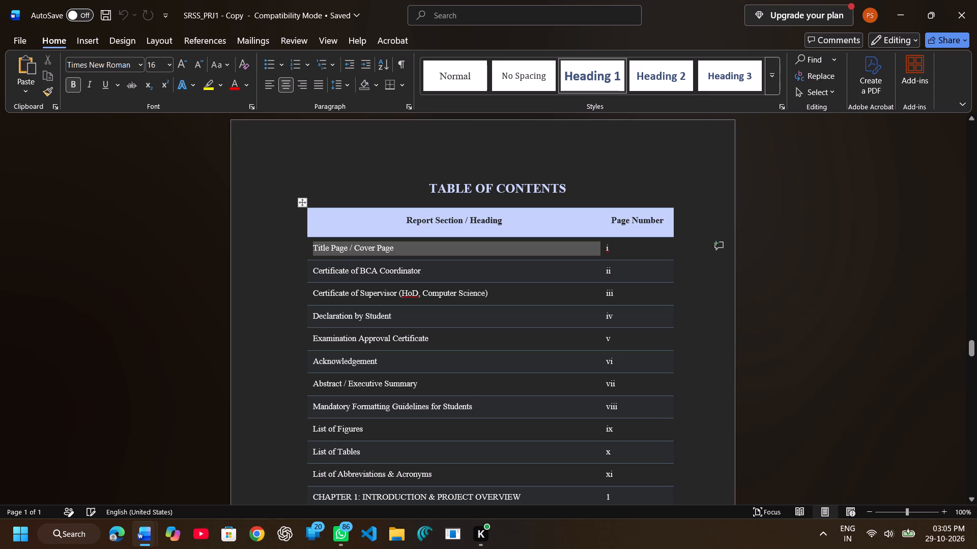
left_click_drag(343, 269, 392, 310)
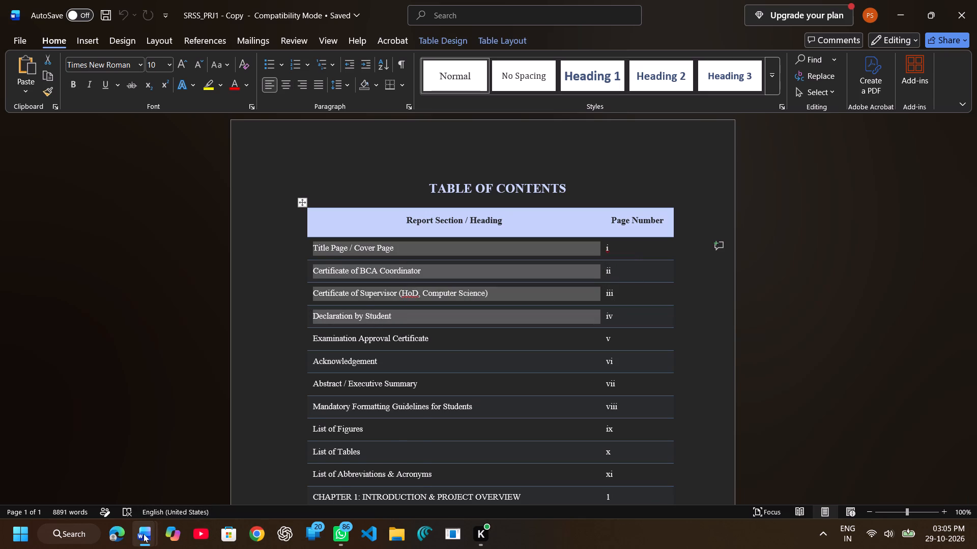
Switch back to A PROJECT REPORT and set the selected table of contents to font size 10.
left_click(109, 485)
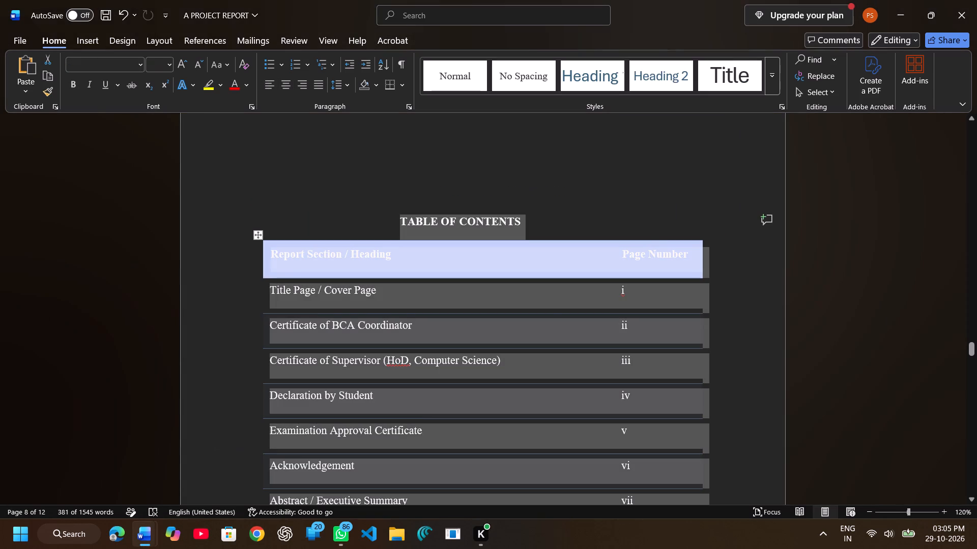
left_click(169, 65)
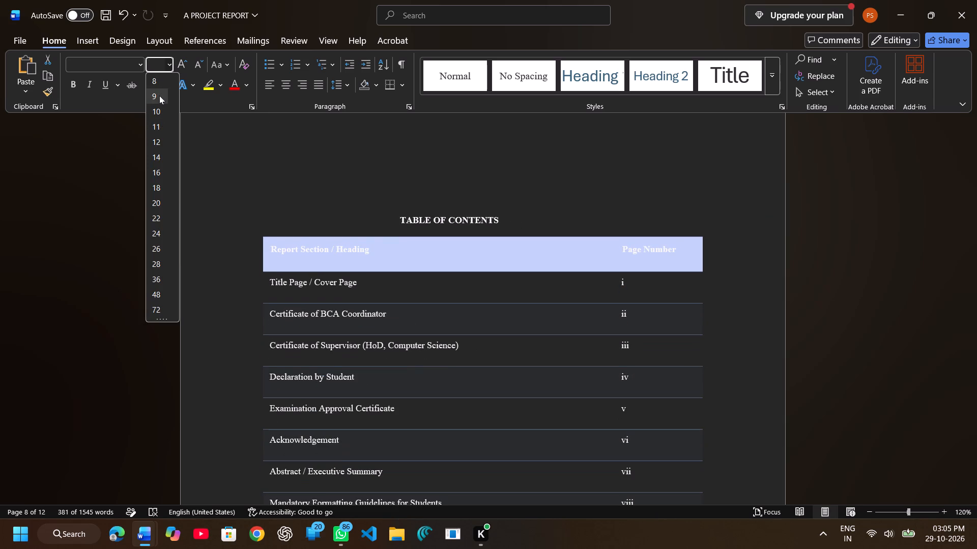
left_click(159, 105)
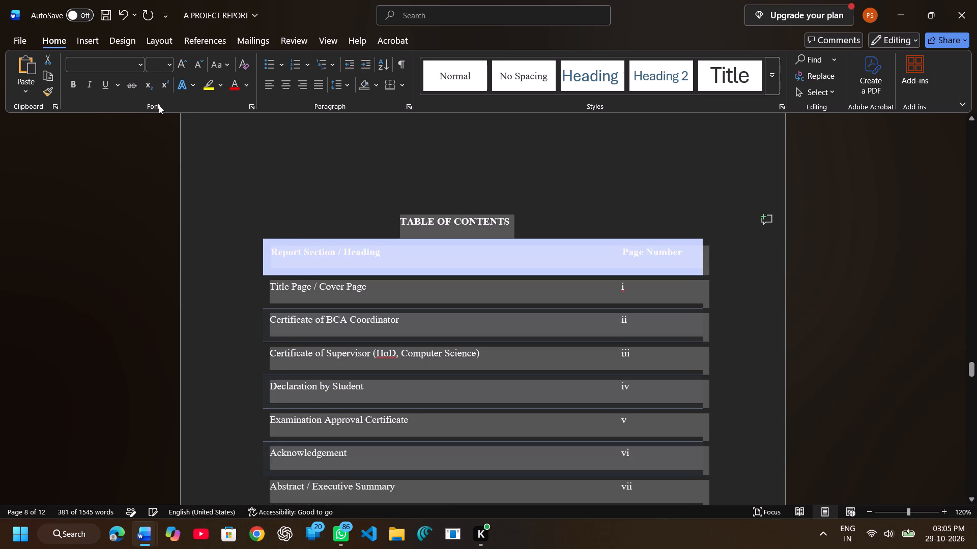
left_click(220, 187)
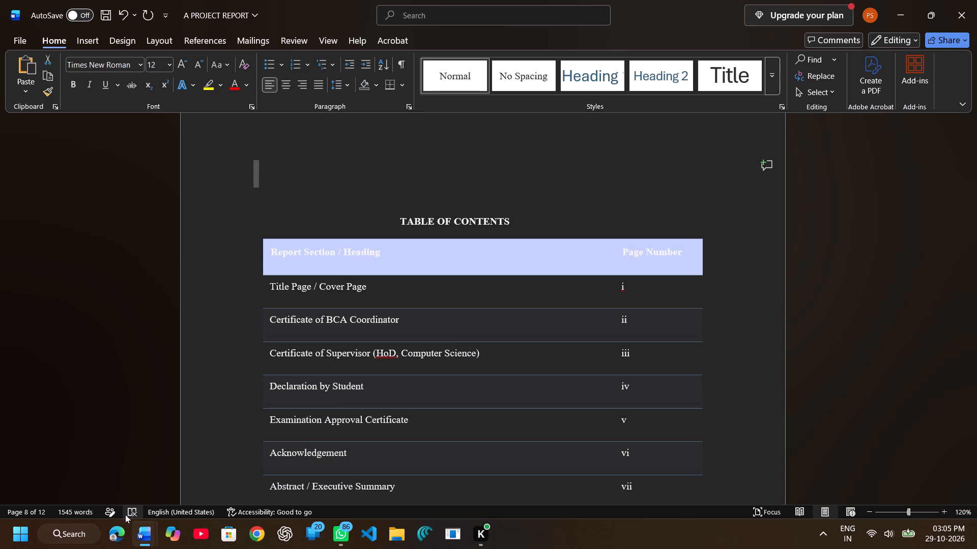
Switch to the A PROJECT REPORT (1) document and look through its pages from the abstract's keywords back to the certificates.
left_click(142, 534)
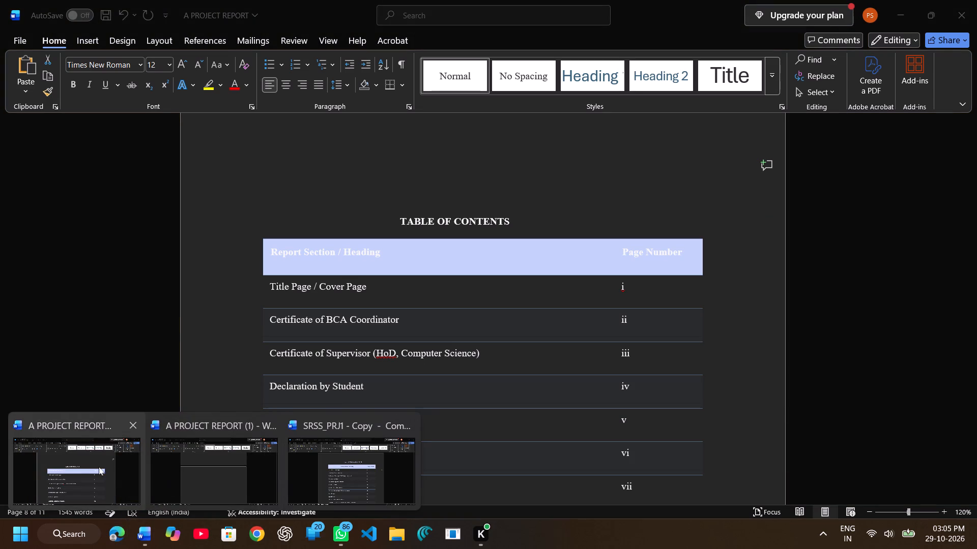
left_click(97, 467)
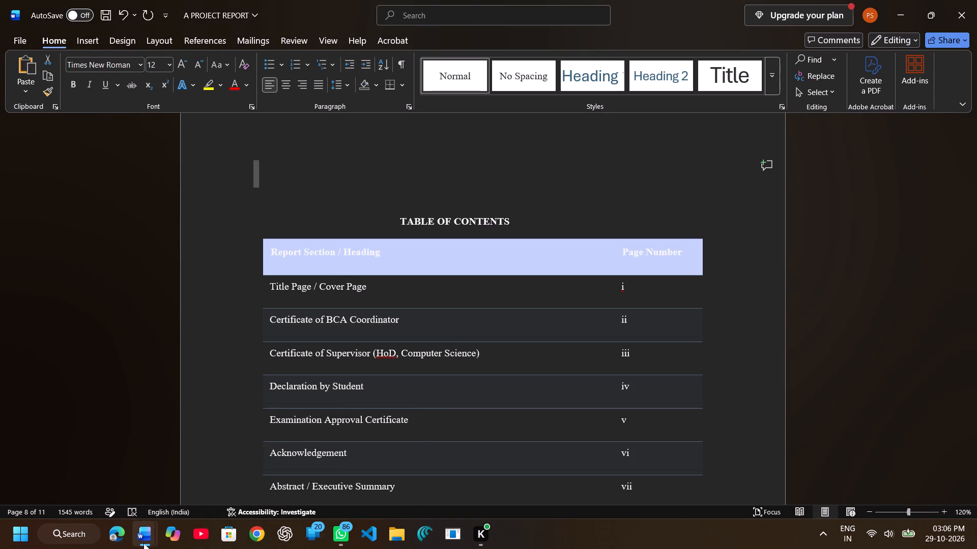
left_click_drag(143, 543, 147, 531)
left_click_drag(147, 531, 163, 522)
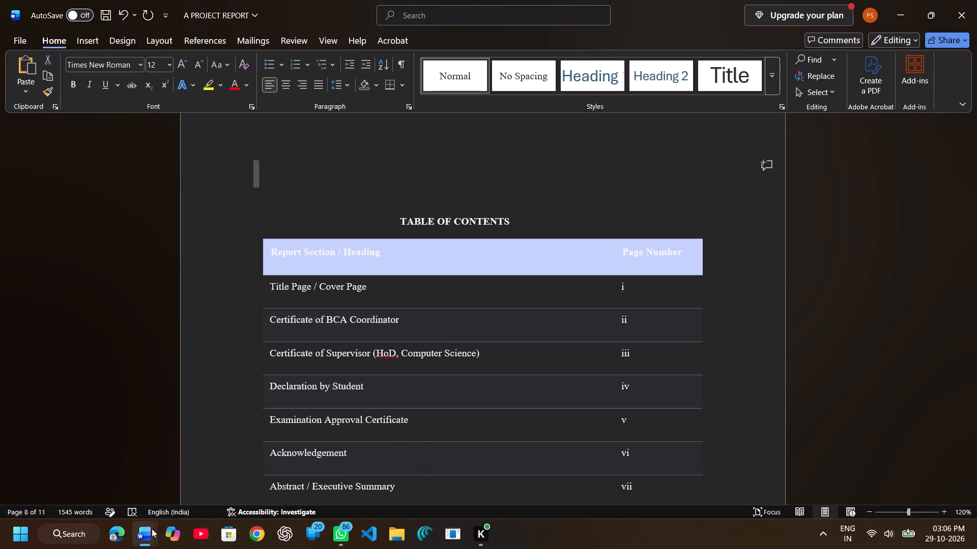
left_click(149, 529)
left_click(178, 482)
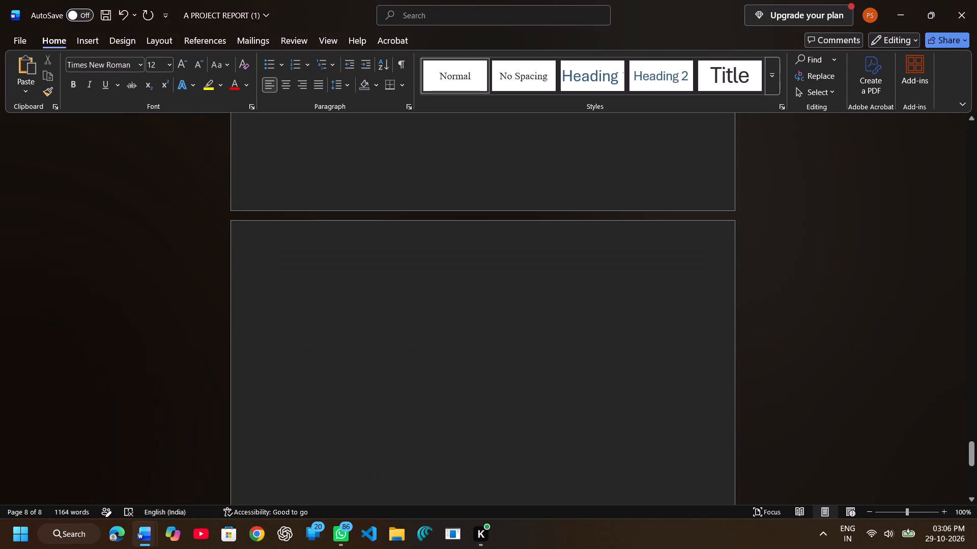
scroll(348, 386, "right", 2)
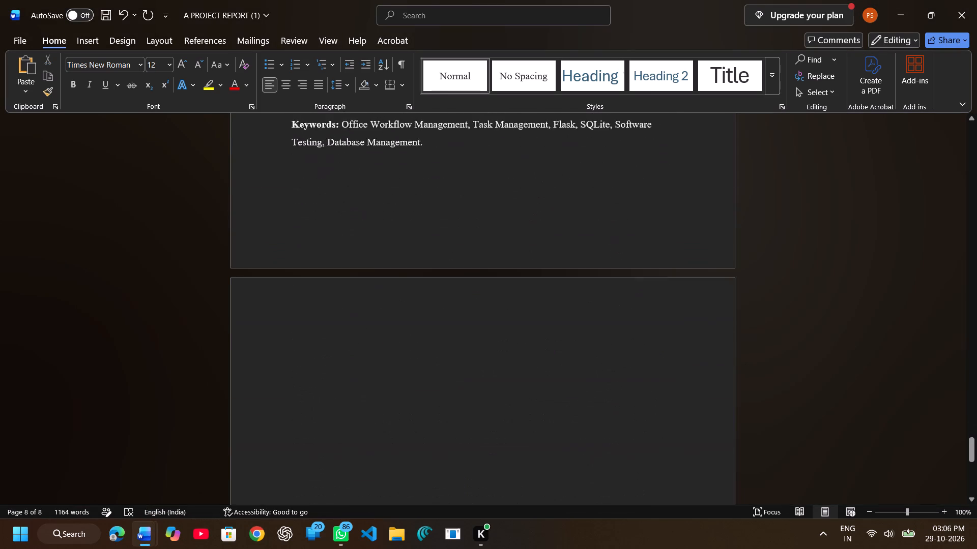
scroll(348, 386, "right", 1)
scroll(348, 386, "down", 3)
scroll(348, 386, "up", 10)
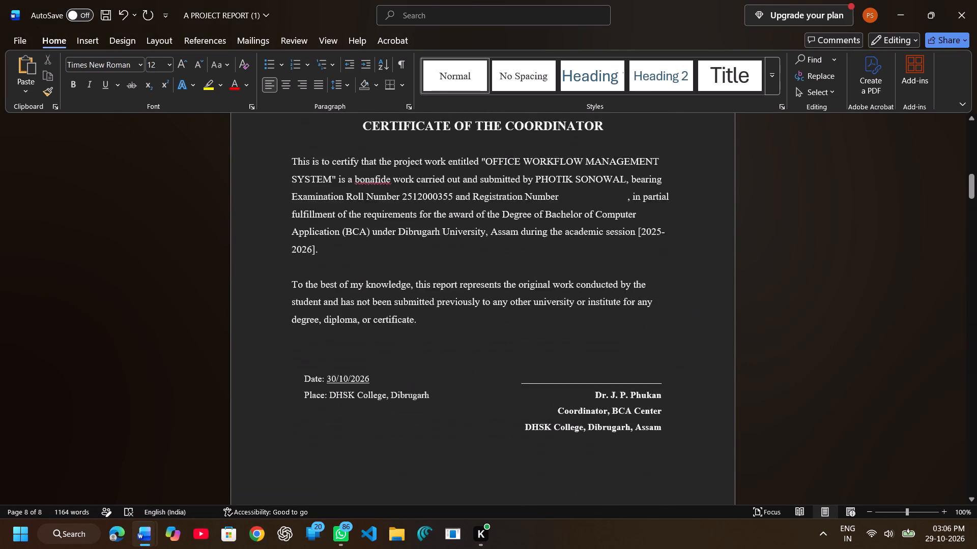
Check the cover page of A PROJECT REPORT (1) against the opening pages of A PROJECT REPORT up to the coordinator's certificate.
scroll(348, 386, "up", 9)
scroll(348, 386, "right", 1)
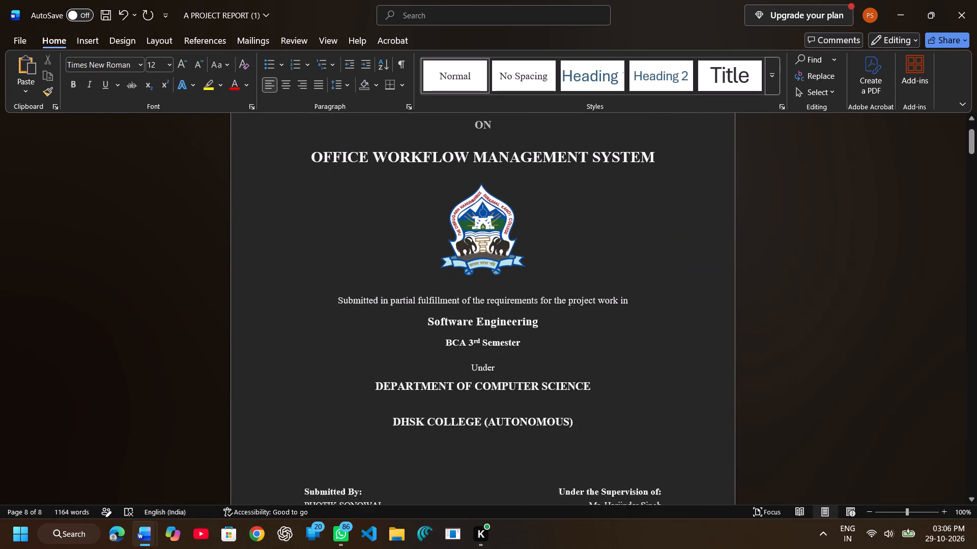
scroll(348, 386, "right", 1)
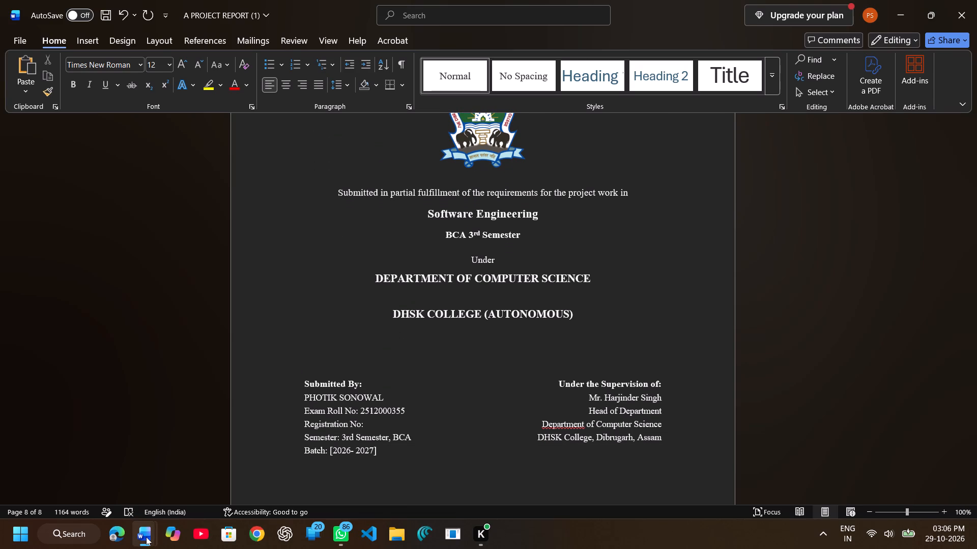
left_click(96, 482)
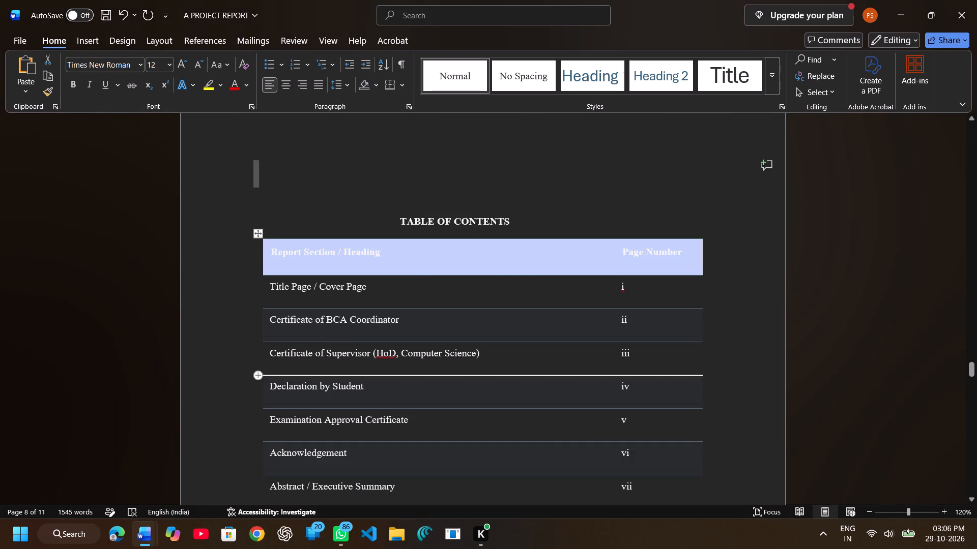
scroll(266, 383, "up", 13)
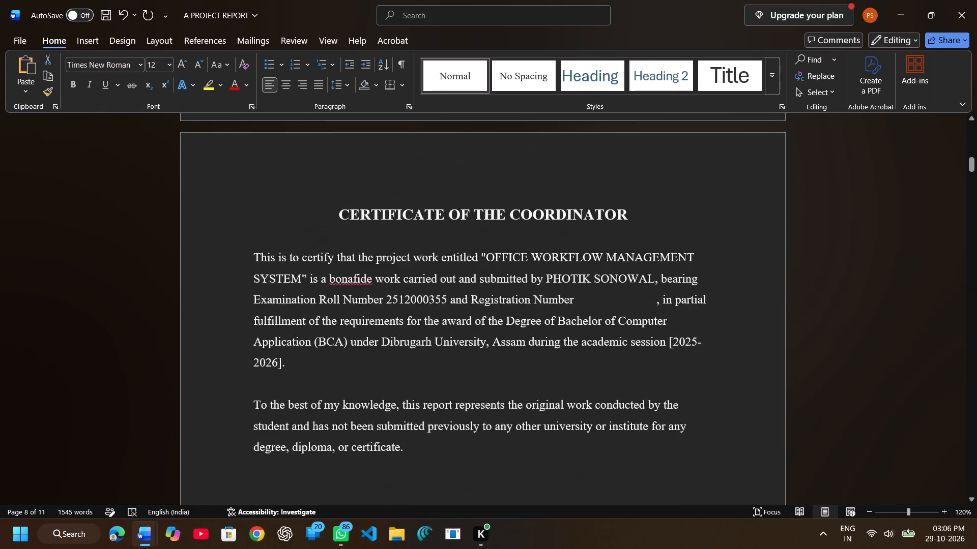
scroll(266, 383, "down", 1)
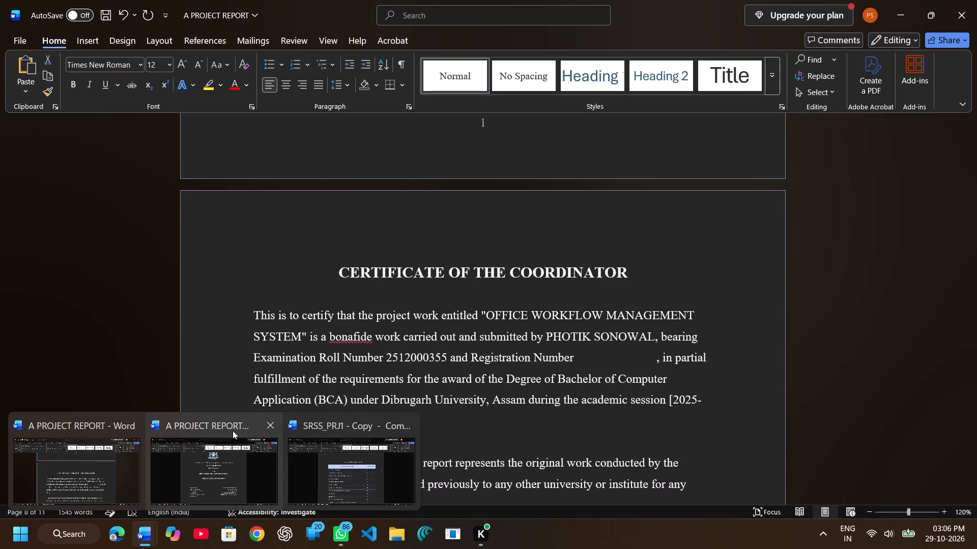
Close the A PROJECT REPORT (1) document without saving its changes.
left_click(237, 467)
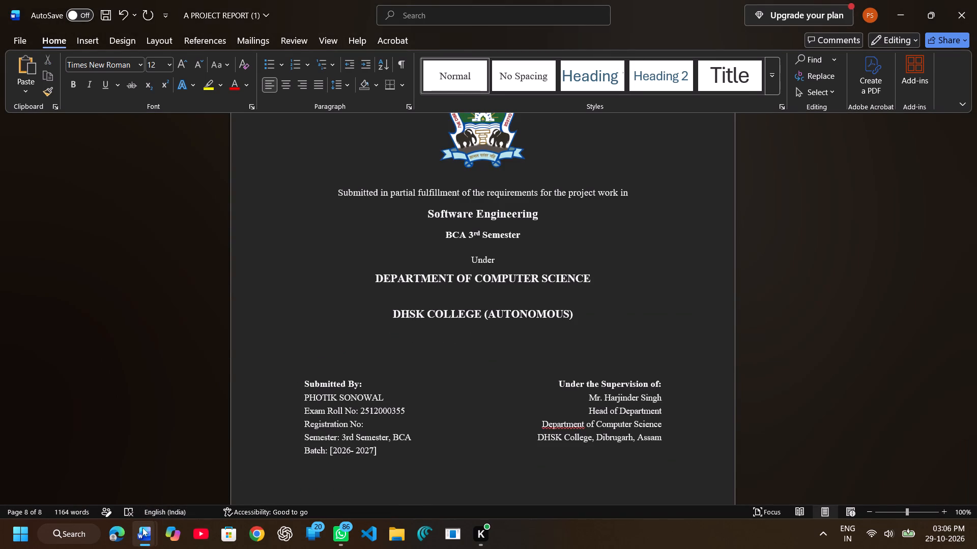
left_click(272, 420)
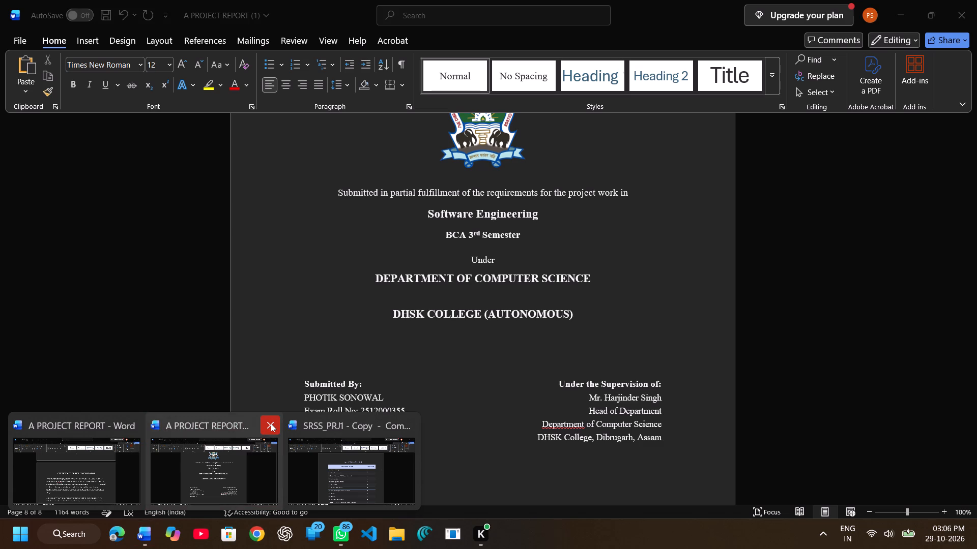
left_click(271, 424)
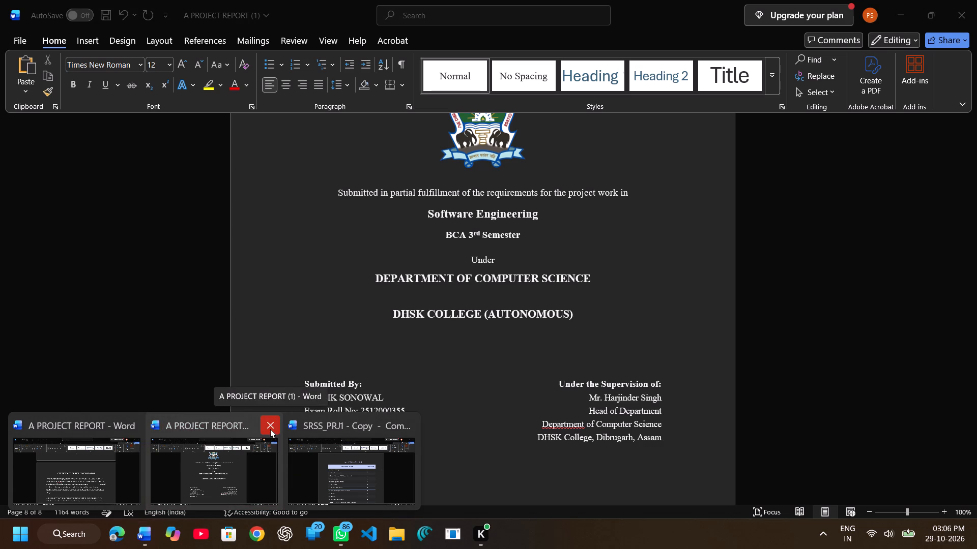
left_click(270, 429)
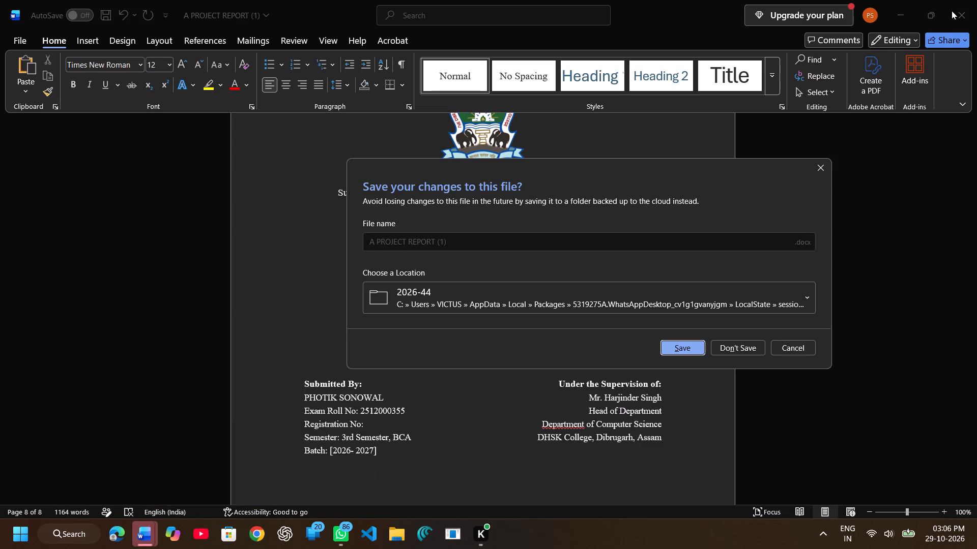
left_click(826, 165)
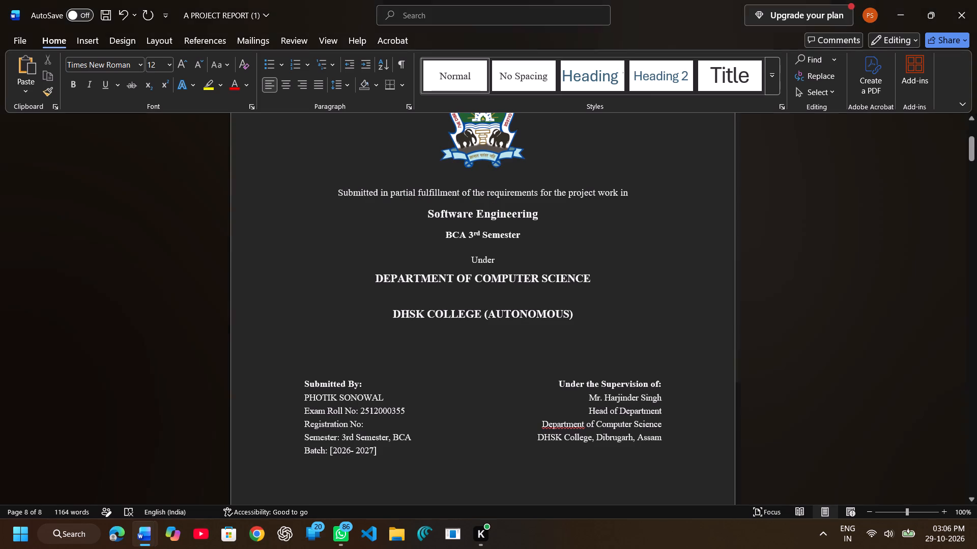
left_click(954, 18)
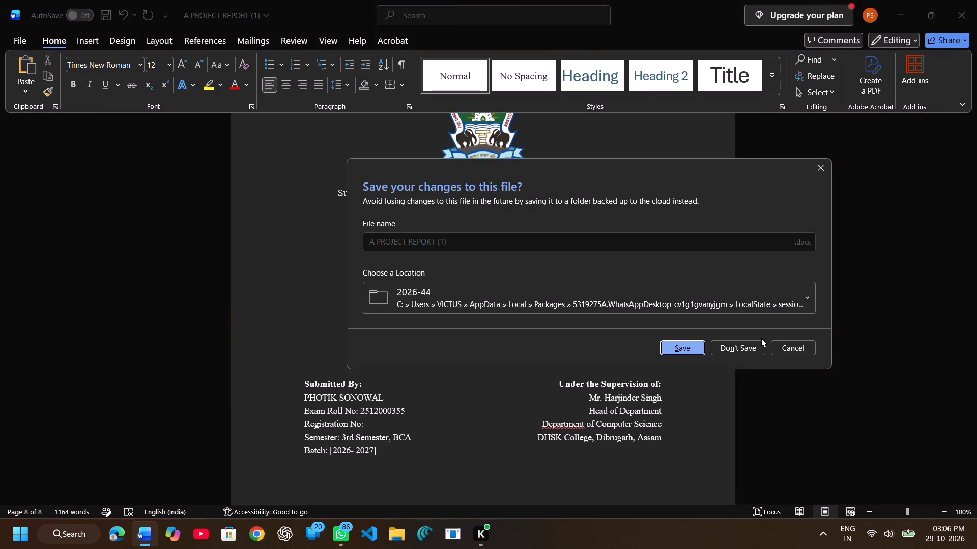
left_click(727, 346)
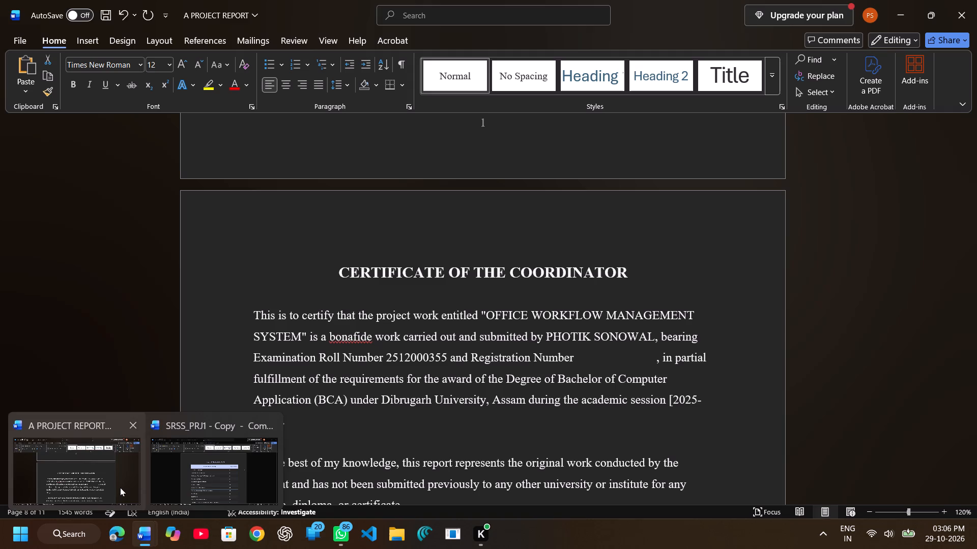
Look through A PROJECT REPORT from the coordinator's certificate to the table of contents, checking each page and its bottom page number.
left_click(120, 487)
scroll(295, 403, "down", 1)
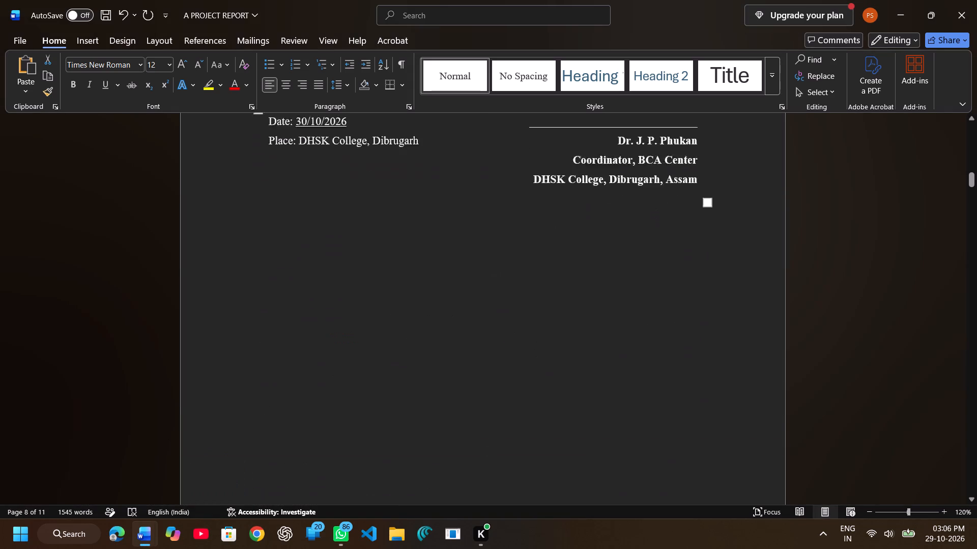
scroll(295, 403, "down", 3)
scroll(295, 403, "right", 1)
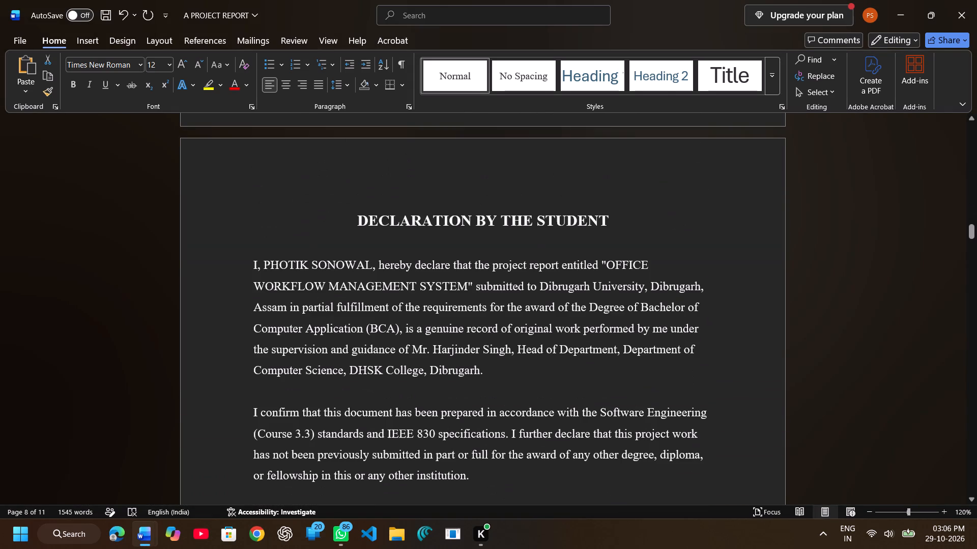
scroll(295, 403, "right", 1)
scroll(295, 403, "down", 1)
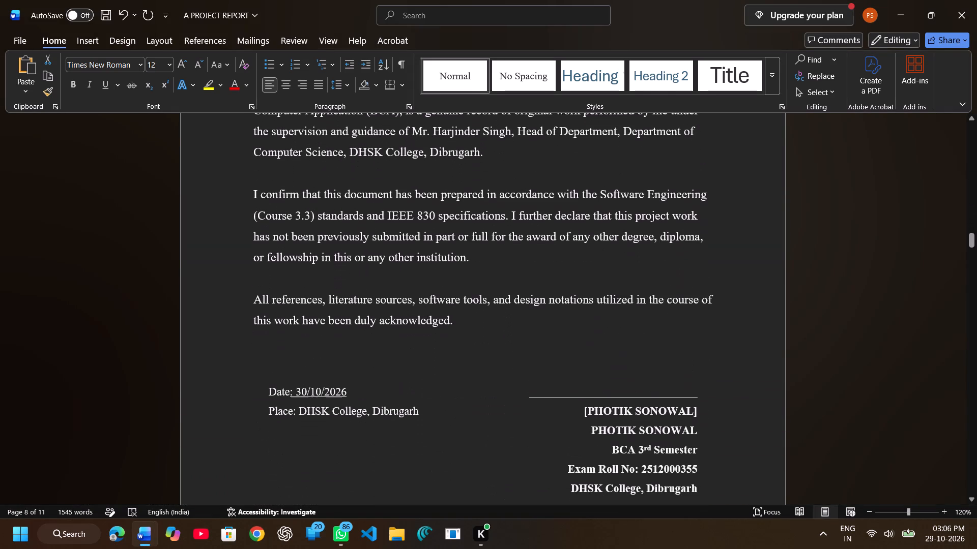
scroll(295, 403, "down", 2)
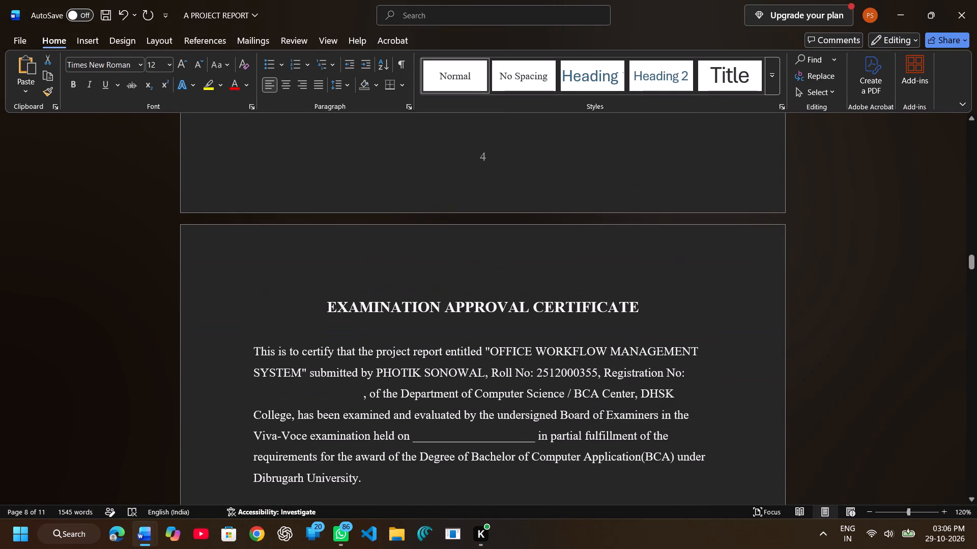
scroll(295, 403, "down", 1)
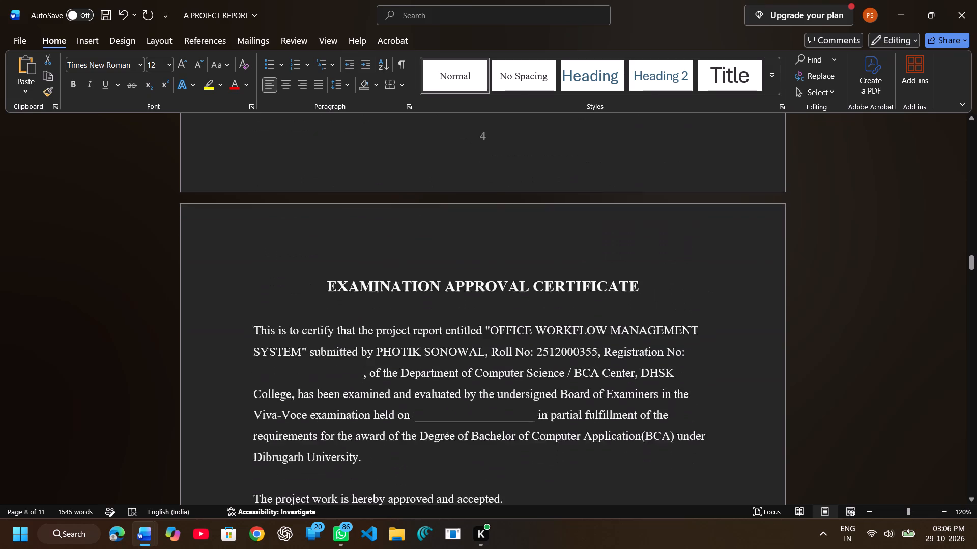
scroll(295, 403, "down", 2)
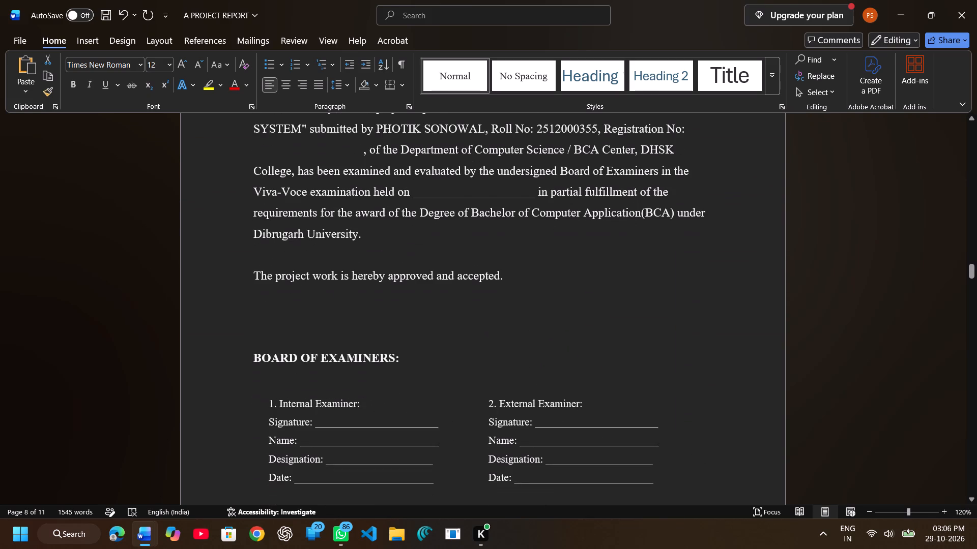
scroll(295, 403, "down", 1)
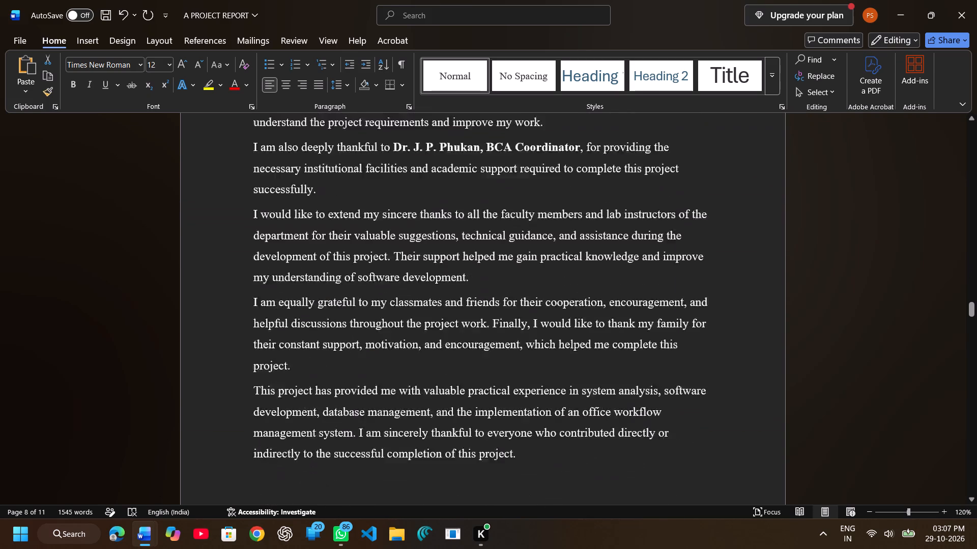
scroll(295, 403, "down", 1)
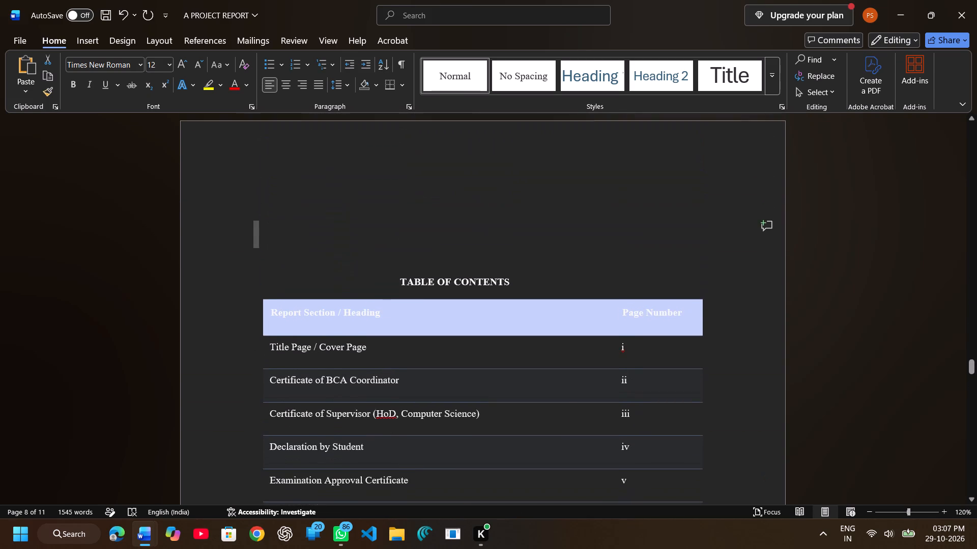
scroll(295, 403, "down", 1)
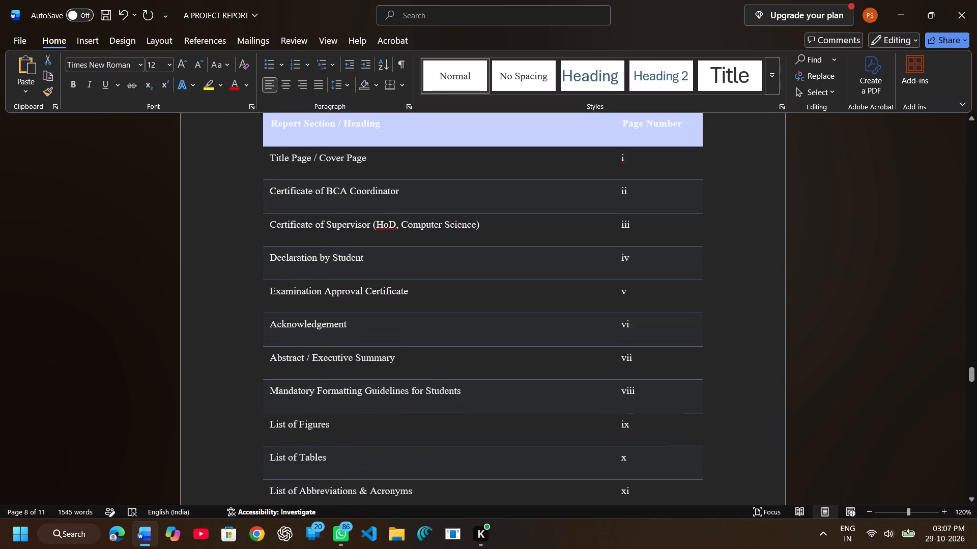
scroll(295, 403, "down", 1)
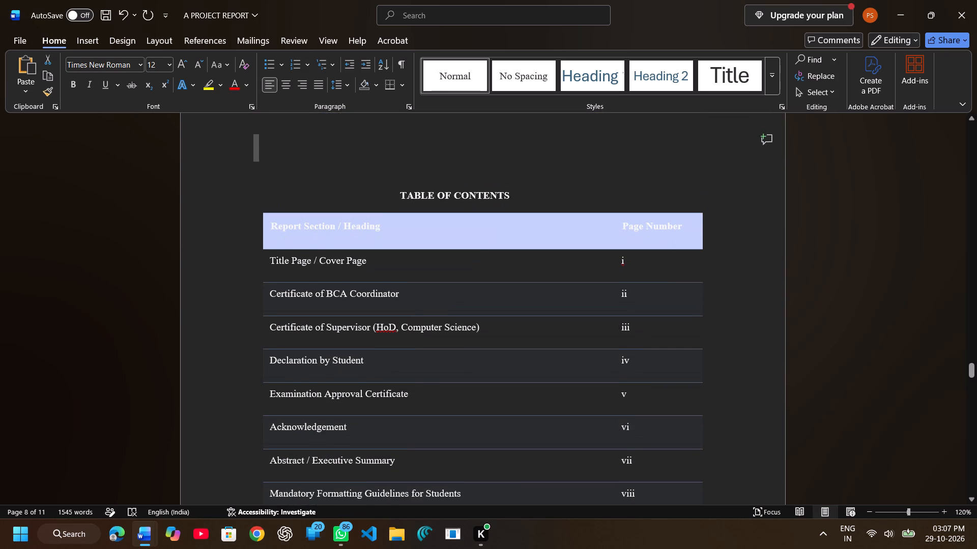
Select the table of contents' Page Number entries, starting at the Title Page / Cover Page row and extending down the column.
left_click(620, 263)
left_click_drag(620, 263, 617, 343)
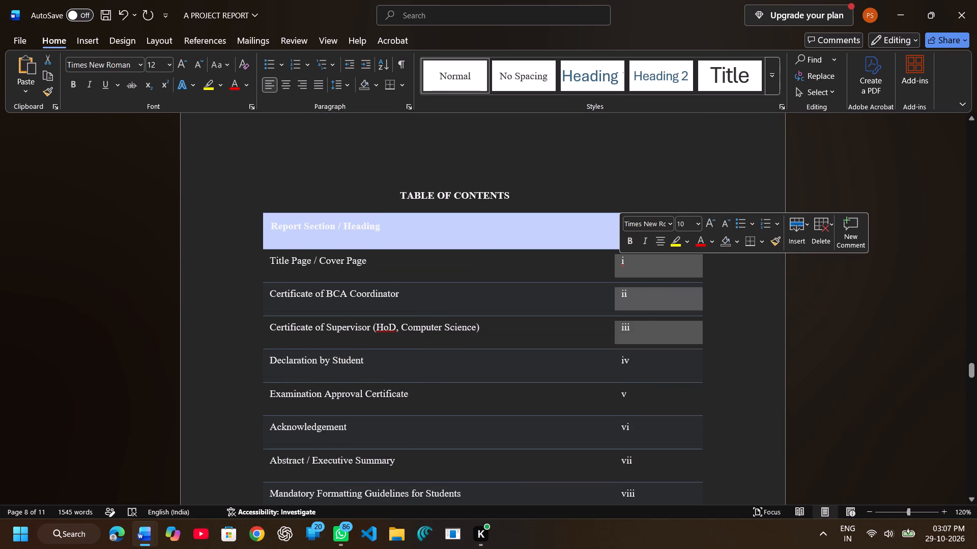
left_click_drag(617, 343, 612, 514)
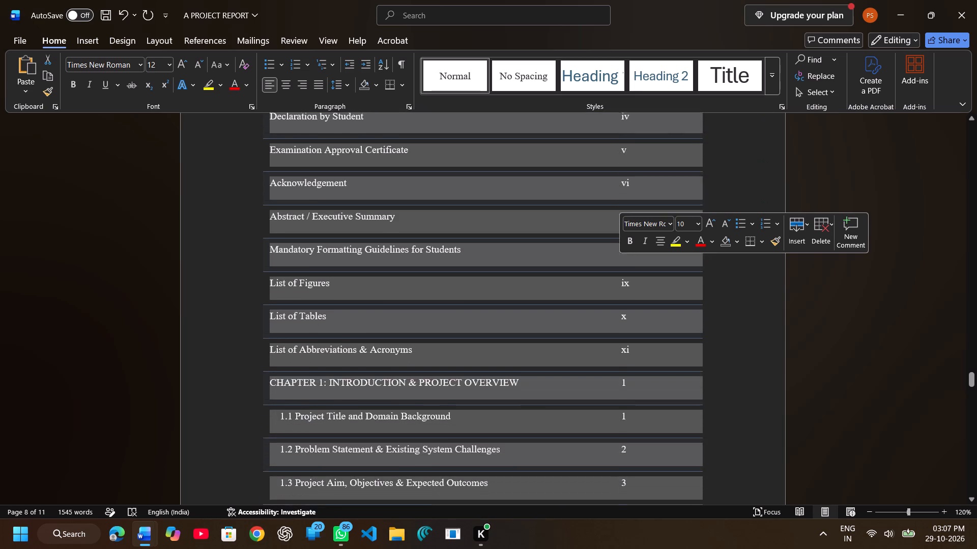
left_click_drag(612, 514, 780, 521)
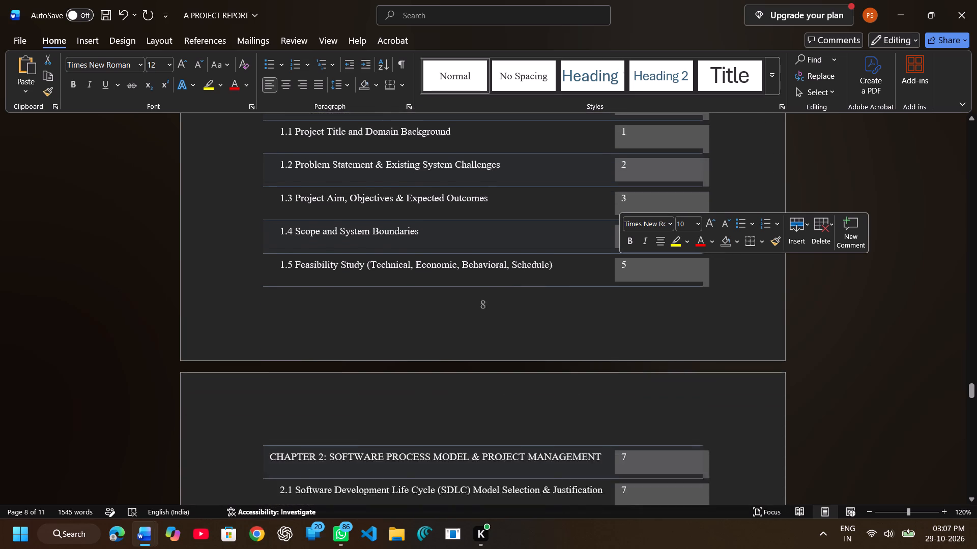
left_click_drag(780, 521, 721, 169)
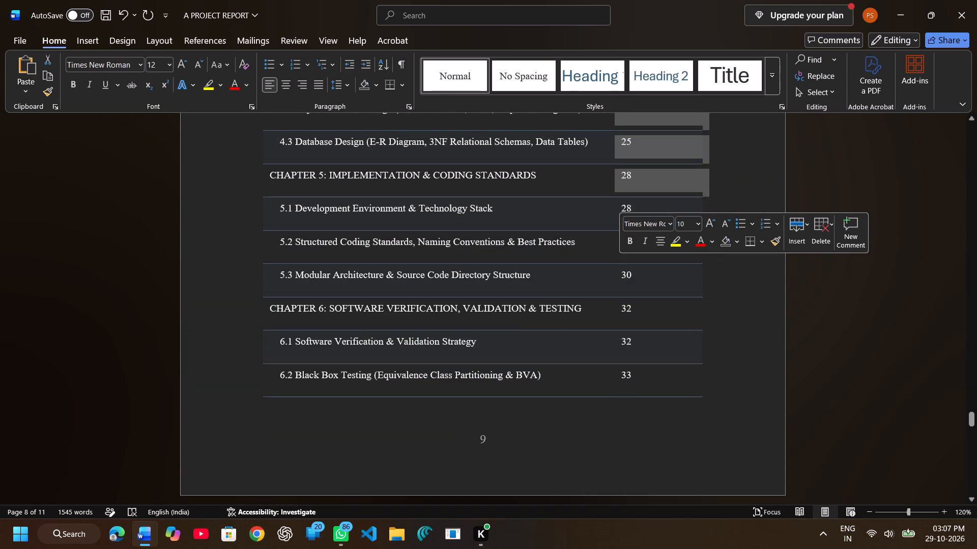
left_click_drag(721, 169, 712, 43)
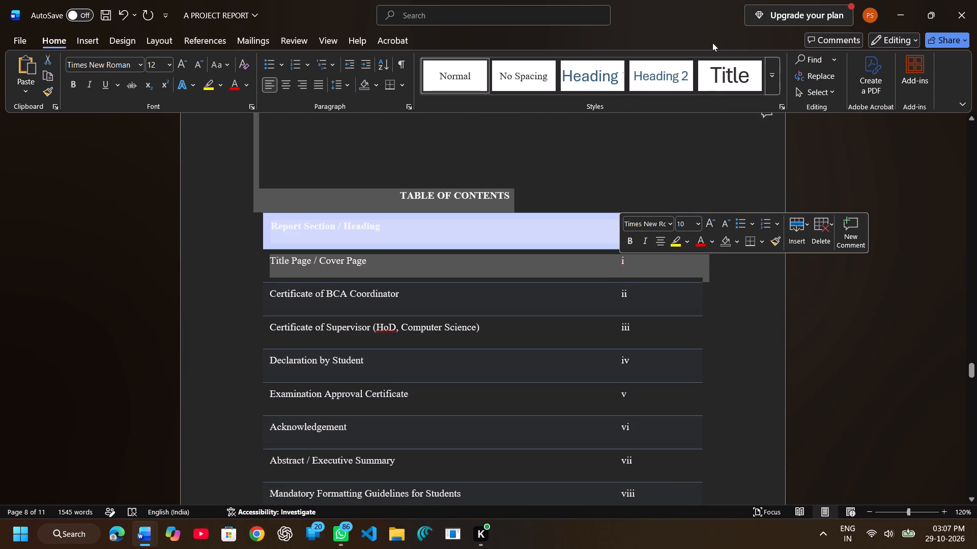
left_click_drag(712, 43, 696, 413)
scroll(696, 413, "down", 1)
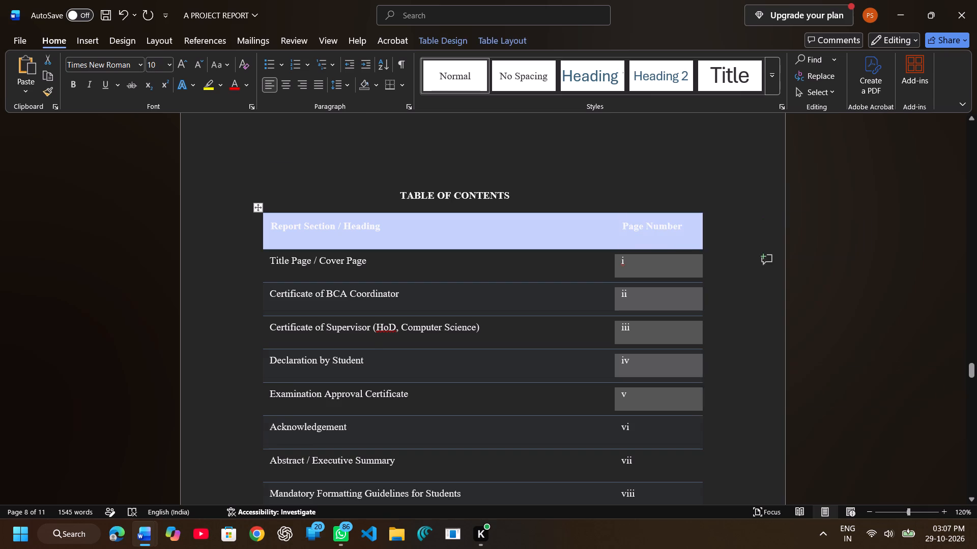
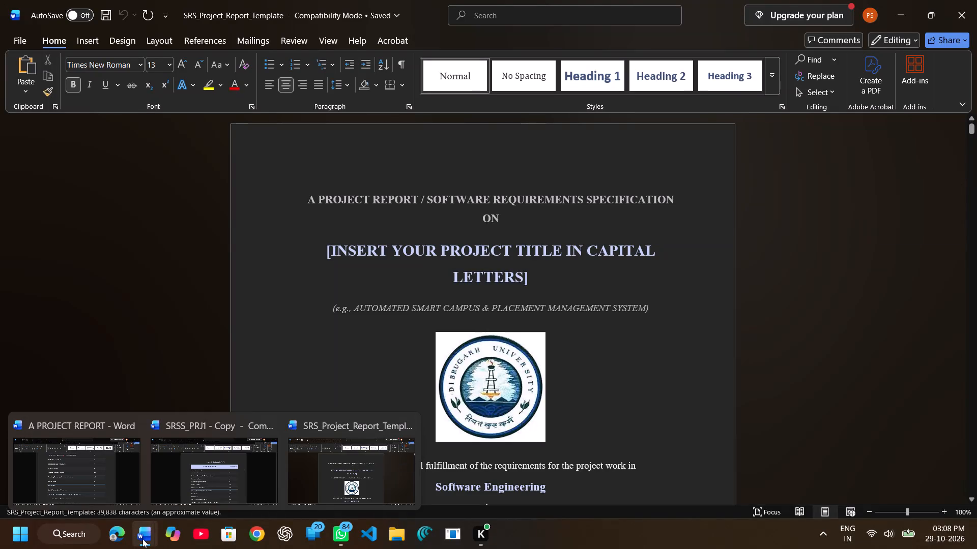
Look through SRS_Project_Report_Template from the cover page and coordinator's certificate to the abstract and the end of the table of contents.
left_click(486, 437)
scroll(486, 437, "down", 1)
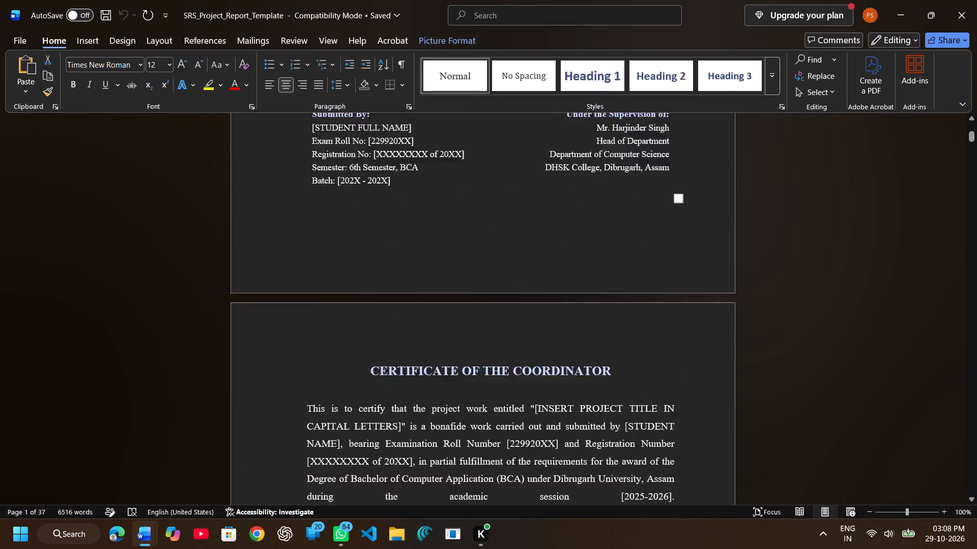
scroll(486, 437, "down", 2)
left_click(525, 359)
scroll(525, 359, "down", 3)
scroll(525, 359, "up", 2)
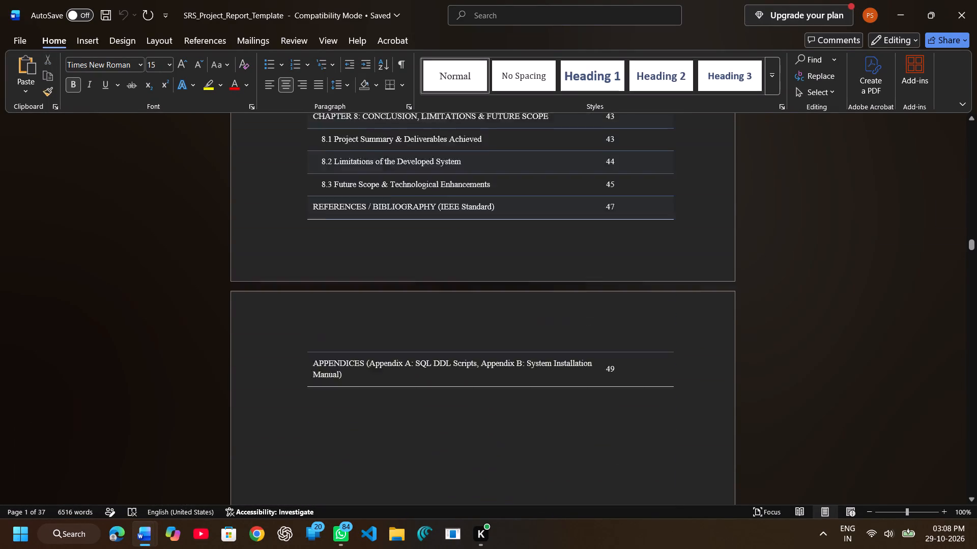
scroll(525, 359, "up", 3)
scroll(525, 359, "down", 1)
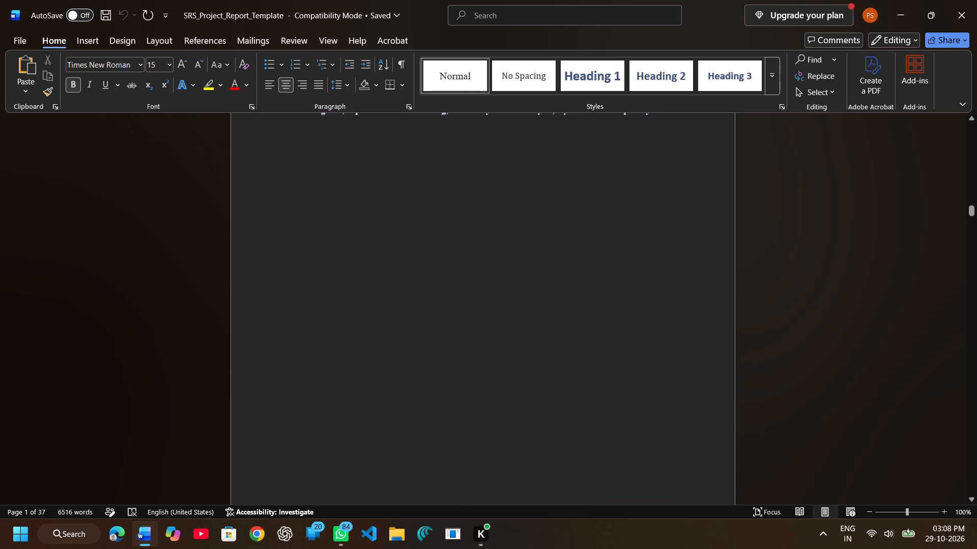
scroll(525, 359, "down", 1)
scroll(525, 359, "up", 2)
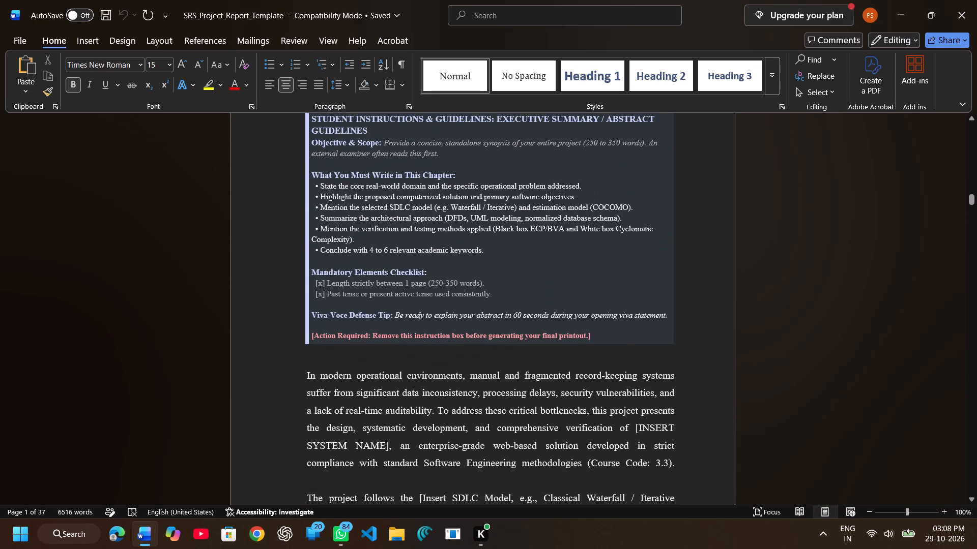
scroll(525, 359, "up", 2)
scroll(525, 359, "down", 2)
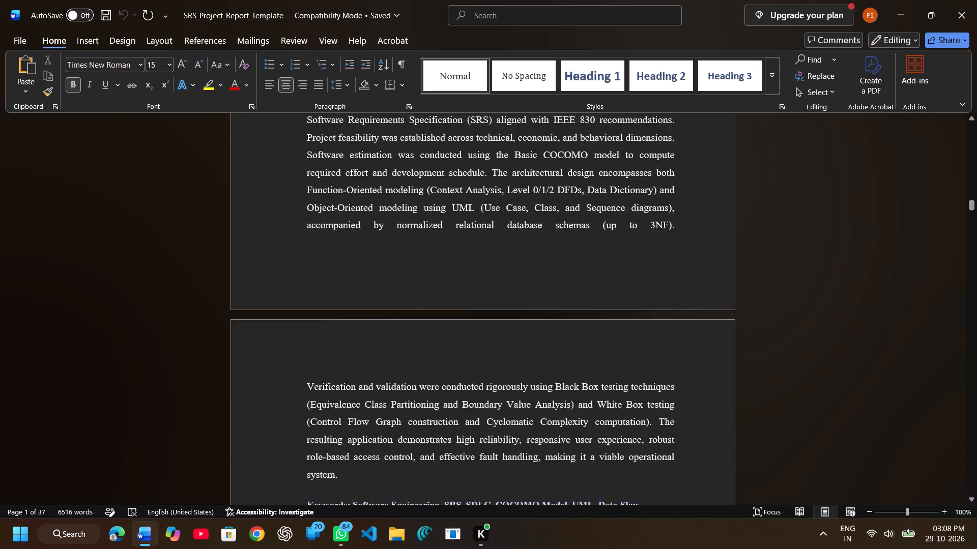
Examine the template's mandatory formatting specifications, including page numbering, and the page numbers listed in its table of contents.
scroll(525, 359, "down", 2)
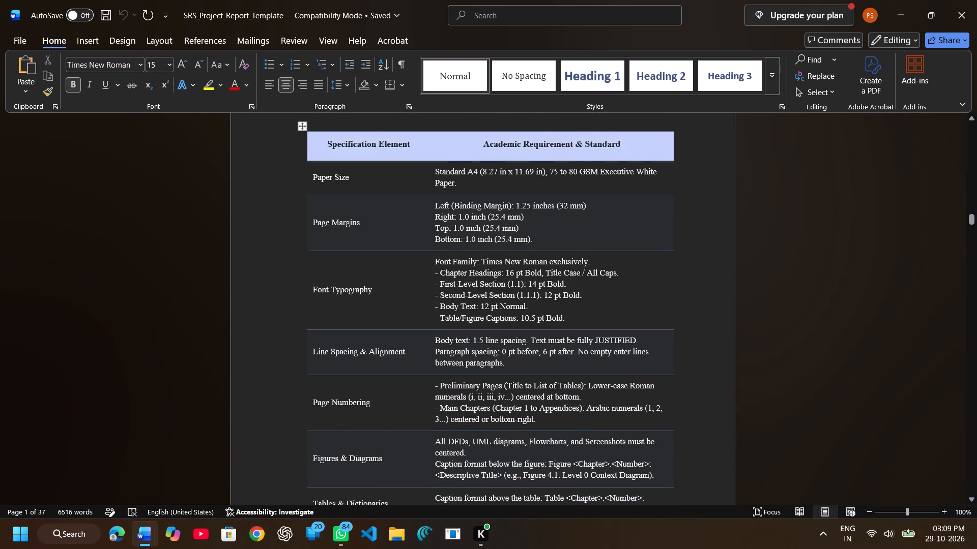
scroll(525, 359, "up", 1)
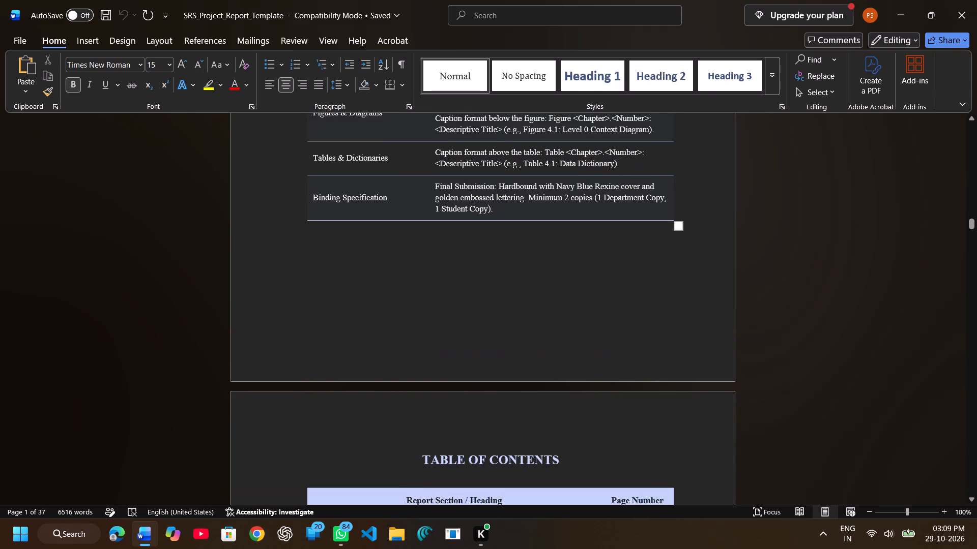
scroll(525, 359, "up", 1)
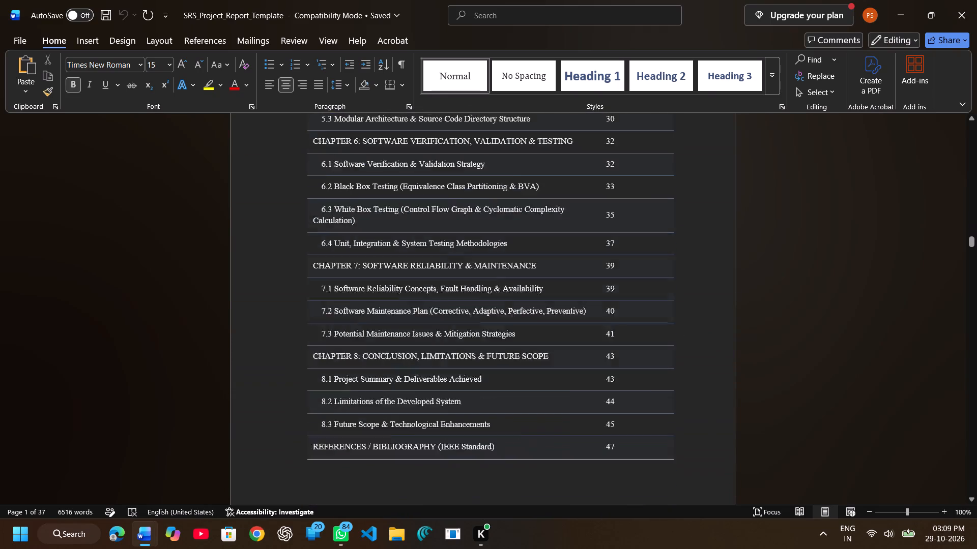
scroll(525, 359, "up", 2)
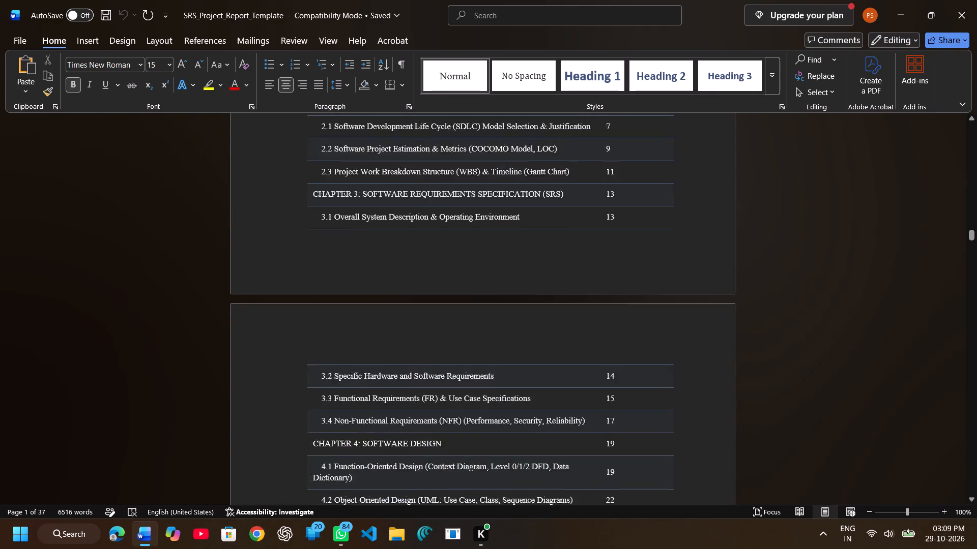
scroll(525, 359, "up", 2)
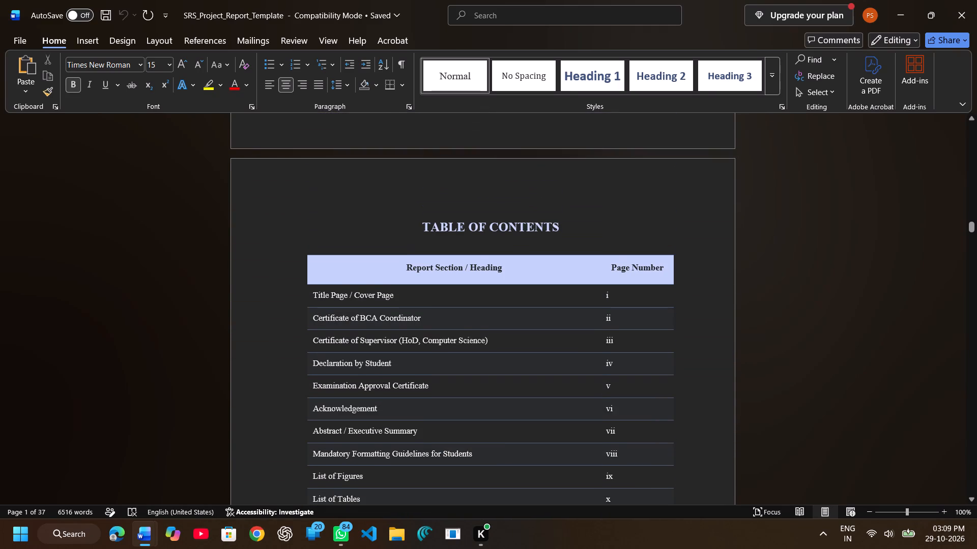
scroll(525, 359, "up", 3)
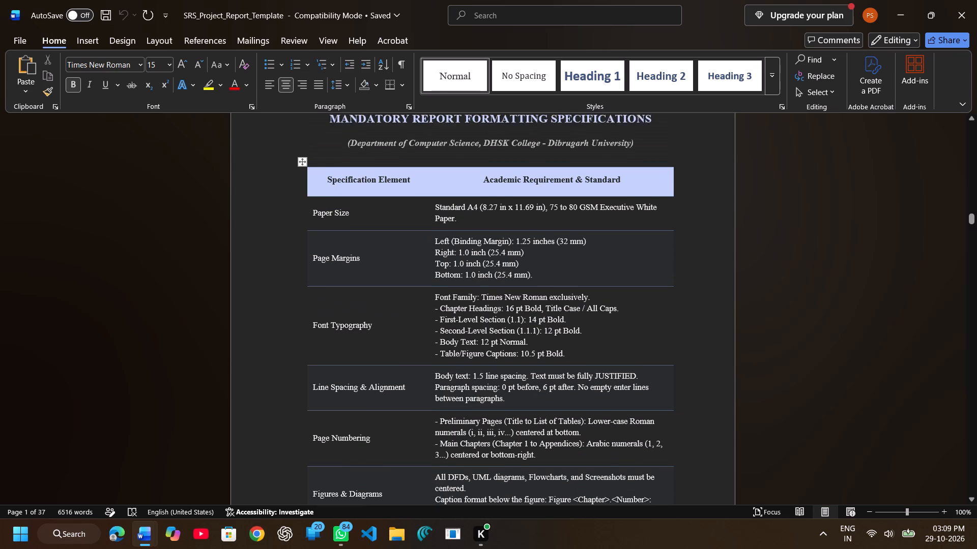
scroll(525, 359, "up", 1)
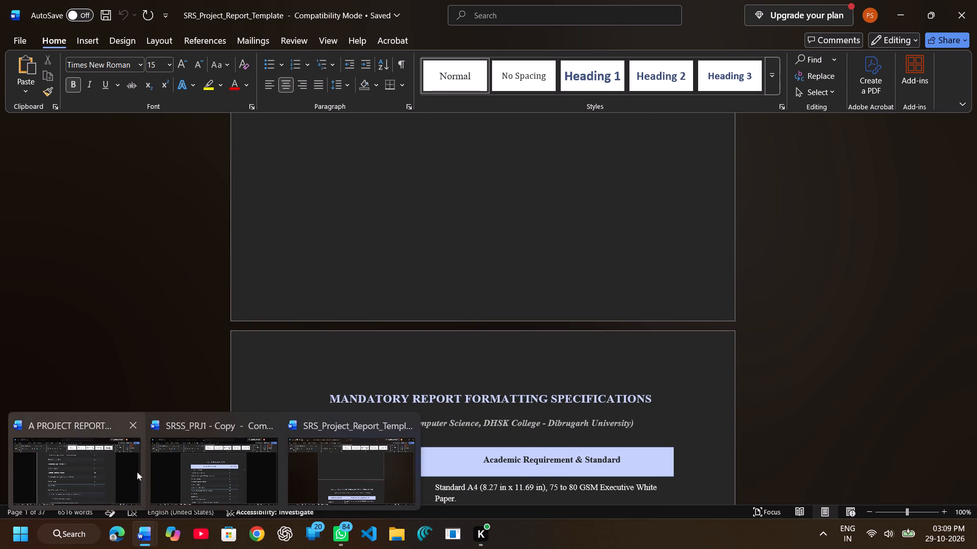
Switch to A PROJECT REPORT and review its pages from the abstract through the table of contents to the last page.
left_click(114, 468)
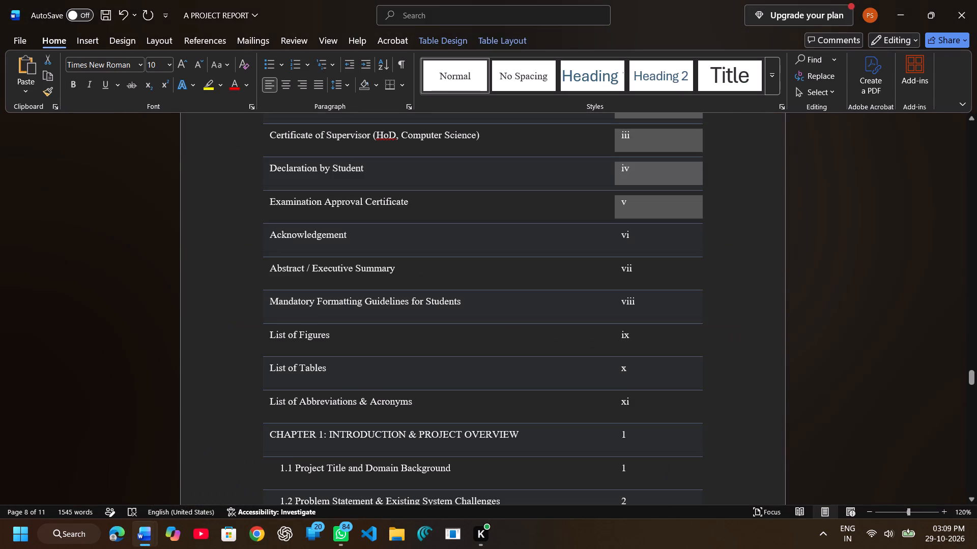
scroll(313, 348, "up", 2)
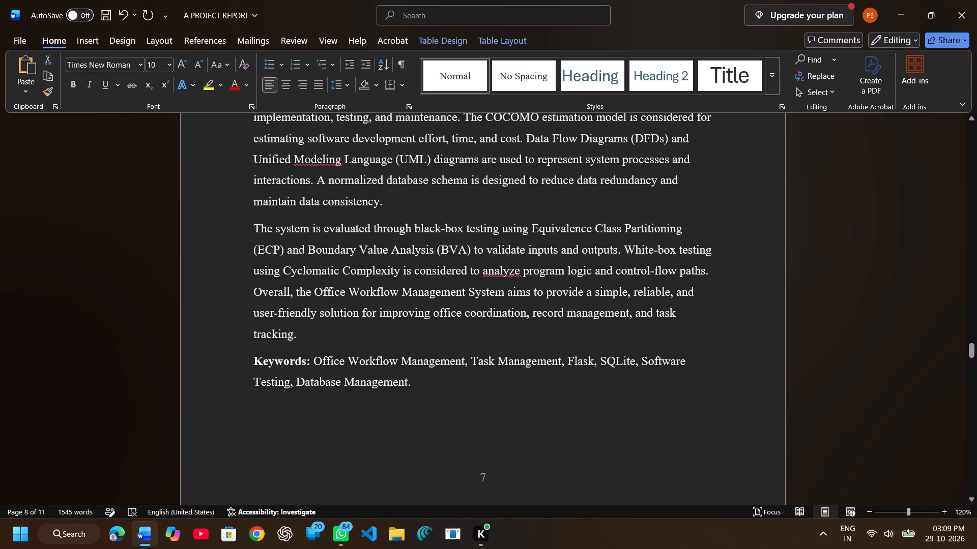
scroll(313, 348, "up", 2)
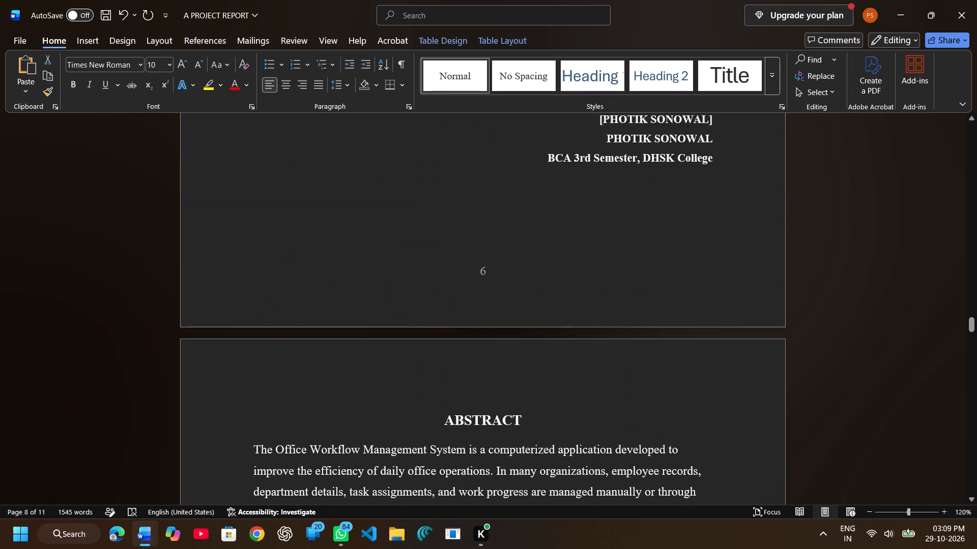
scroll(313, 348, "down", 5)
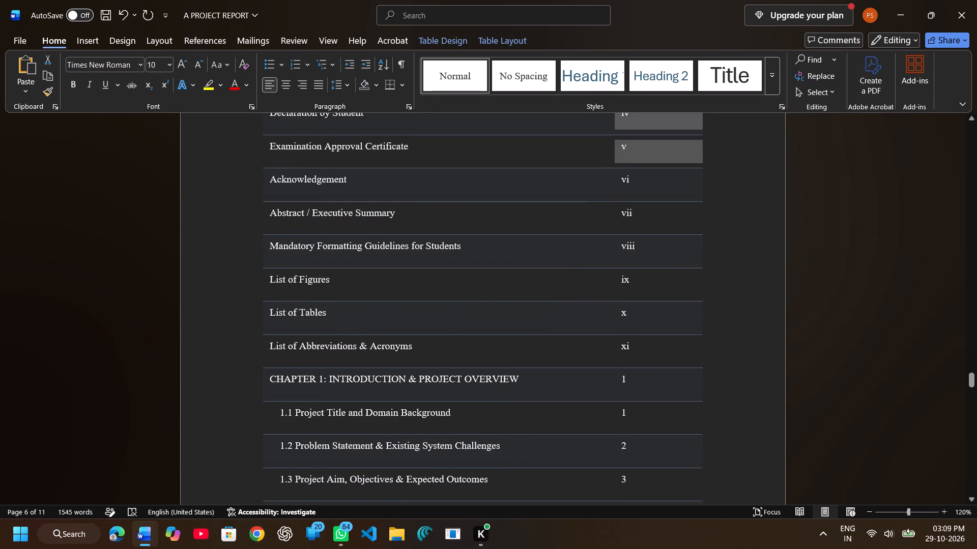
scroll(313, 348, "right", 3)
scroll(313, 348, "down", 3)
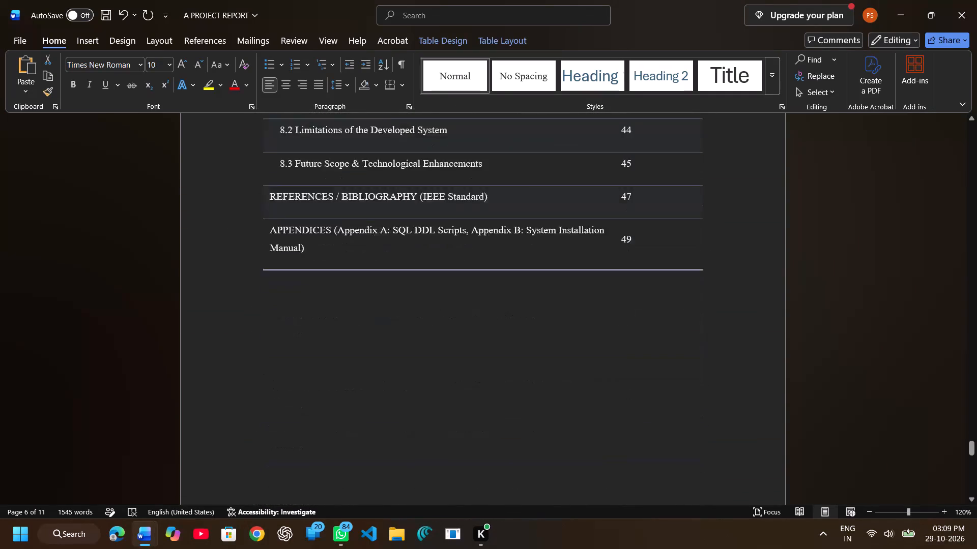
scroll(313, 348, "down", 2)
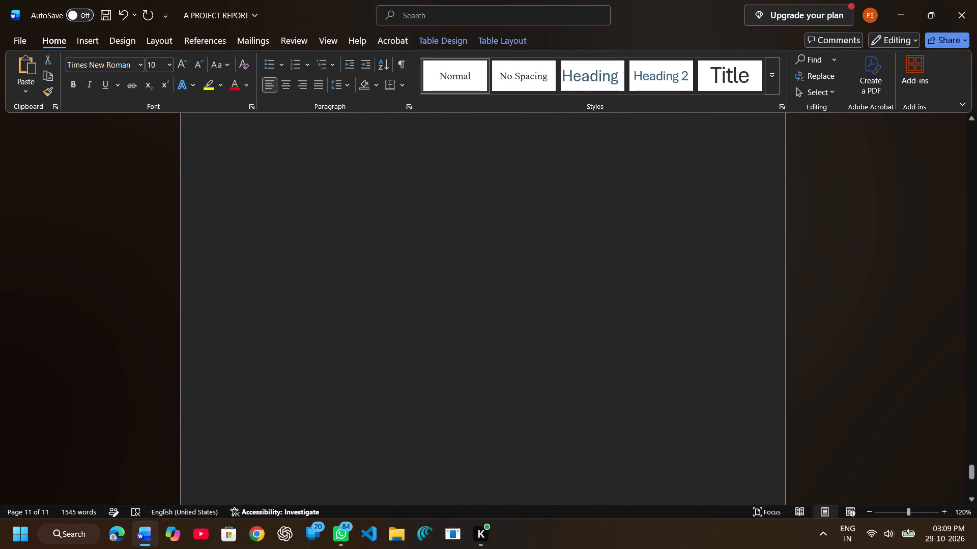
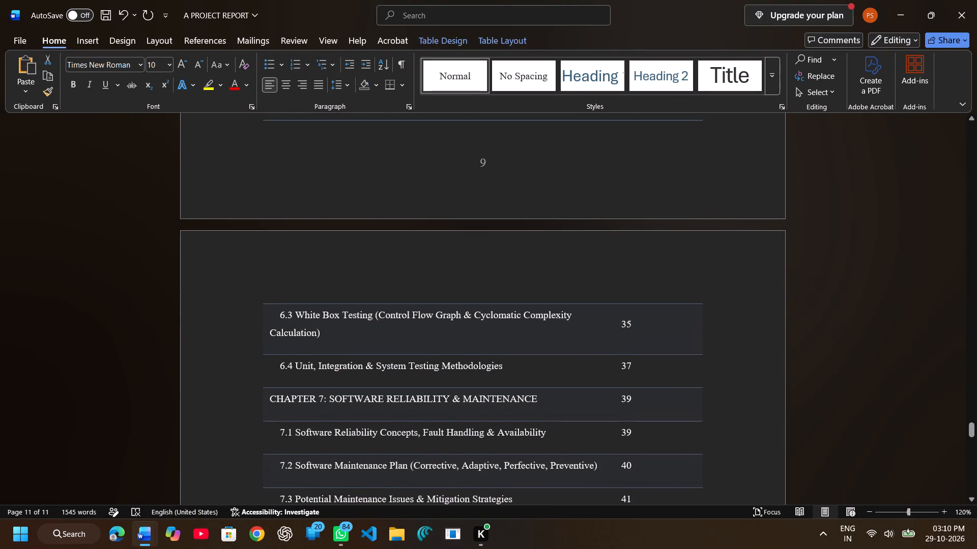
Look back through the table of contents in A PROJECT REPORT, from the Chapter 7 entries up to the preliminary pages.
scroll(313, 348, "up", 1)
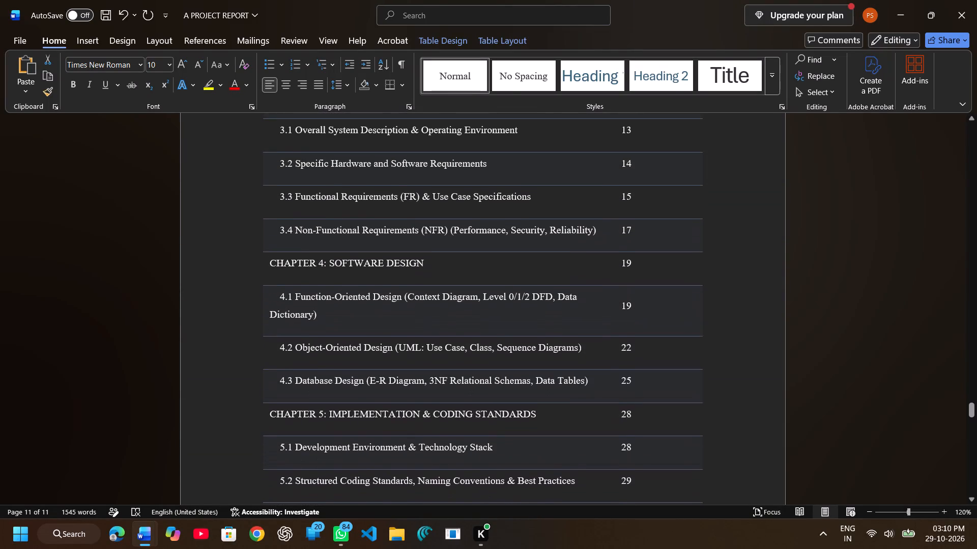
scroll(313, 348, "up", 2)
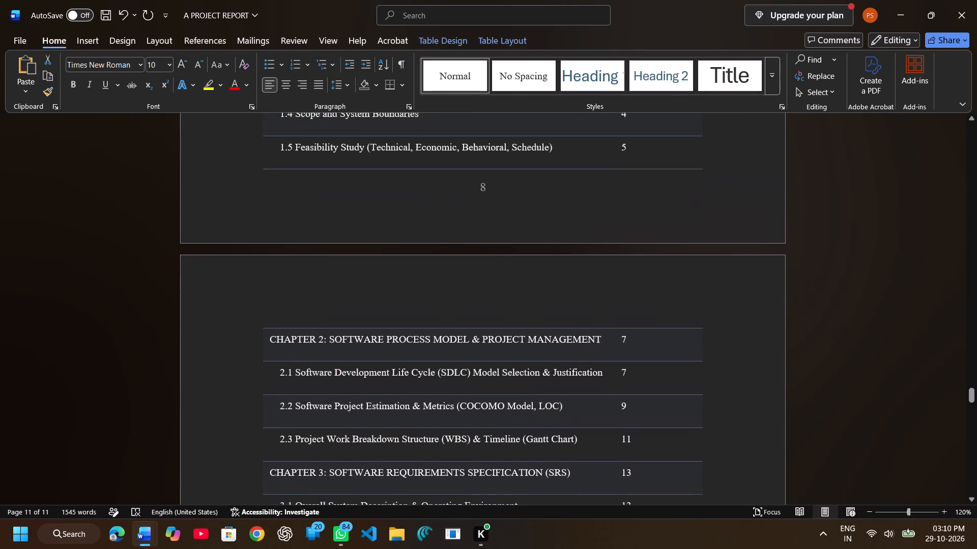
scroll(313, 348, "up", 2)
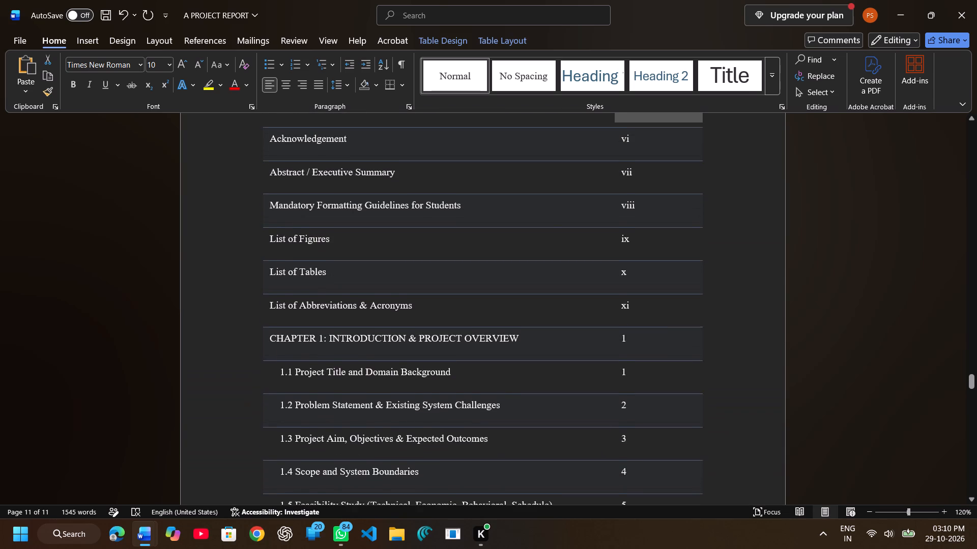
scroll(313, 348, "up", 1)
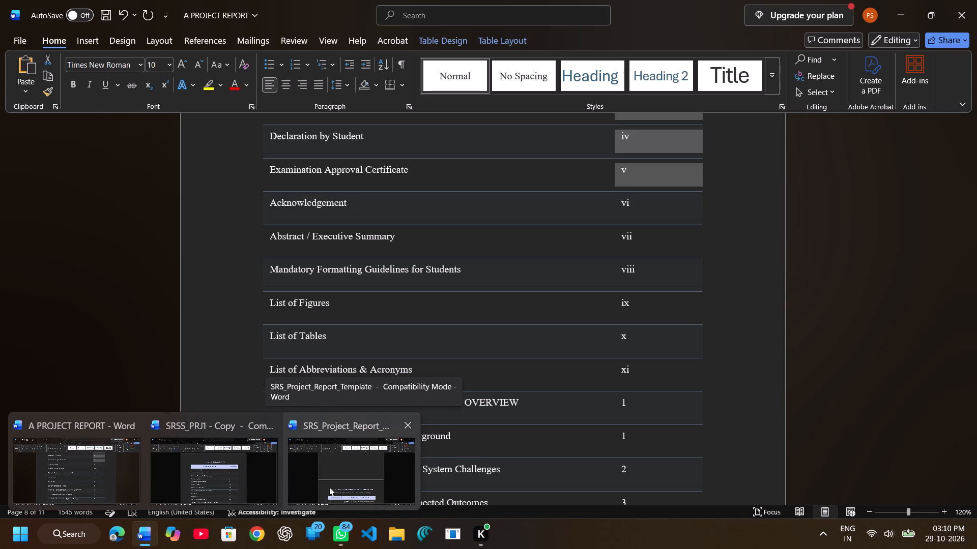
Switch to SRSS_PRJ1 - Copy and look through it from the table of contents to the opening of Chapter 1.
left_click(259, 479)
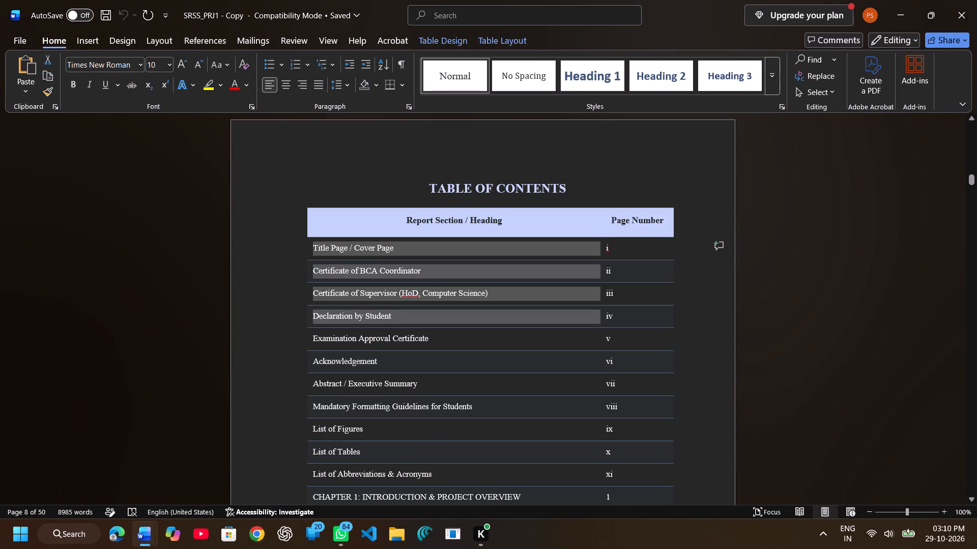
scroll(367, 406, "down", 2)
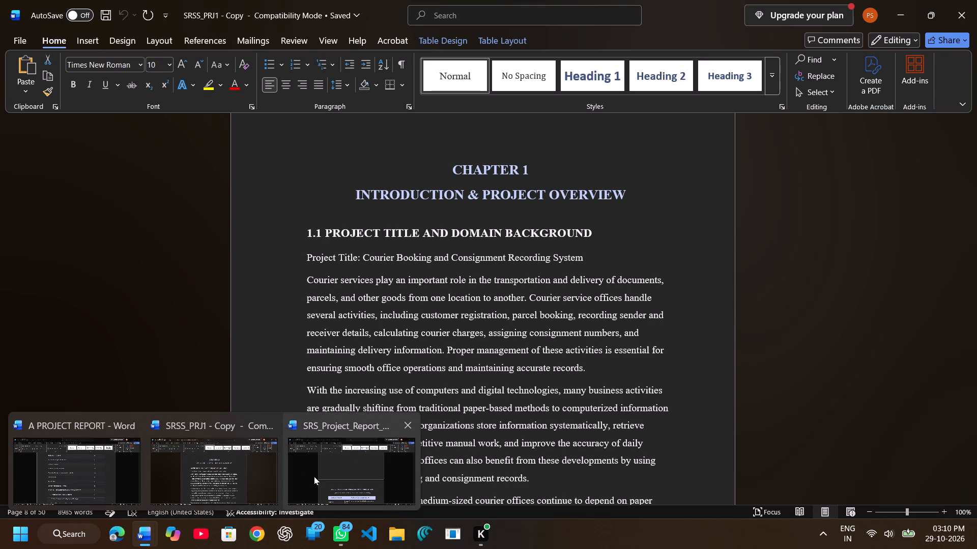
Switch to SRS_Project_Report_Template and look through it from the formatting specifications to the Chapter 1 student writing guidelines.
left_click(314, 476)
scroll(314, 476, "down", 1)
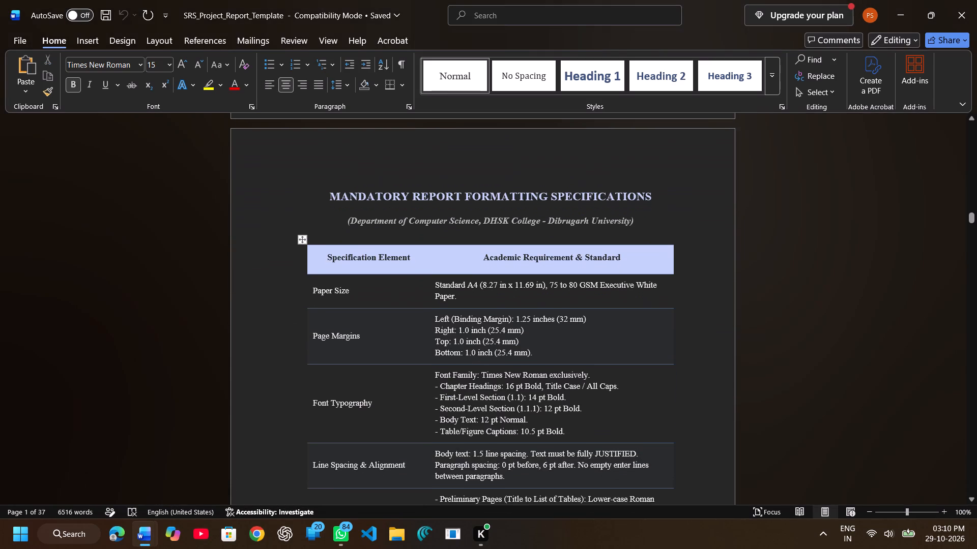
scroll(314, 476, "down", 1)
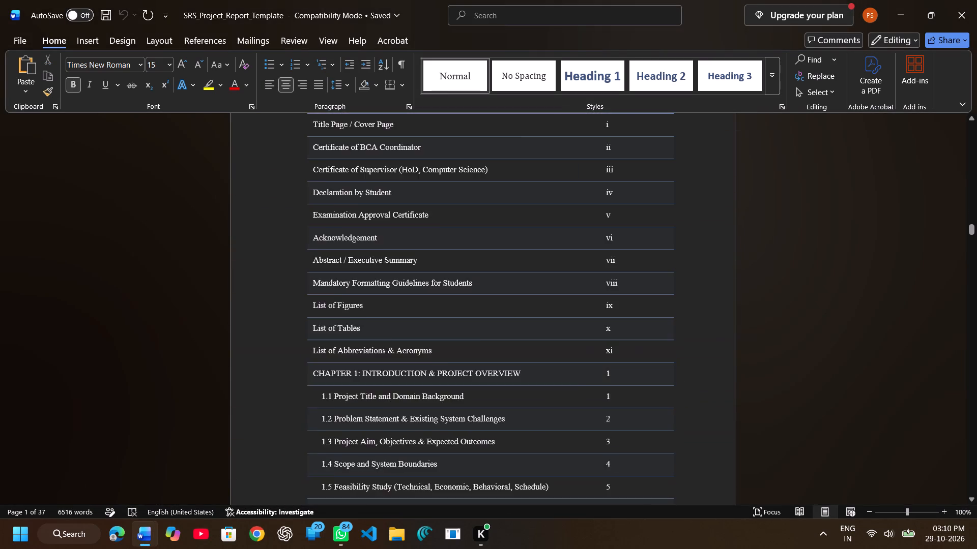
scroll(314, 476, "down", 1)
scroll(314, 476, "right", 2)
scroll(314, 476, "down", 2)
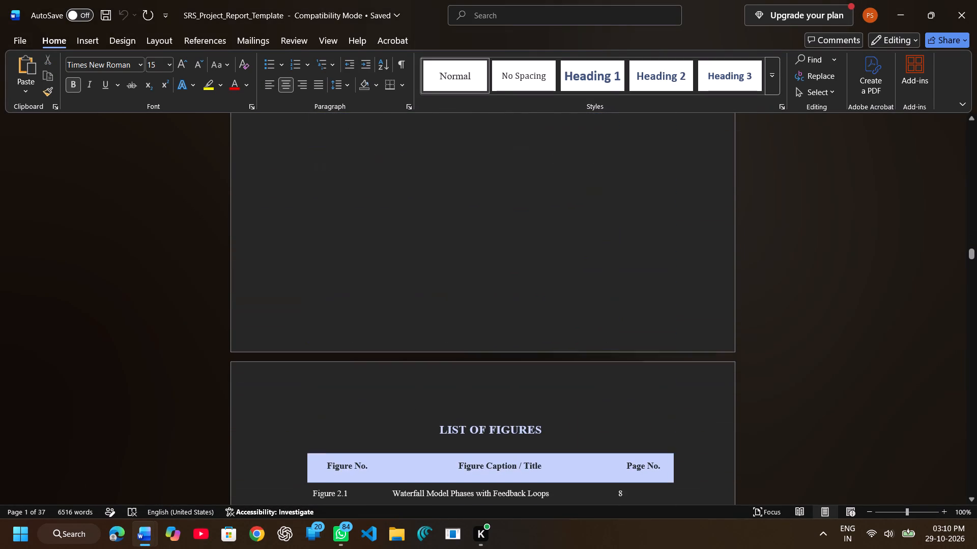
scroll(314, 476, "down", 1)
scroll(314, 476, "right", 2)
scroll(314, 476, "down", 1)
scroll(314, 476, "up", 1)
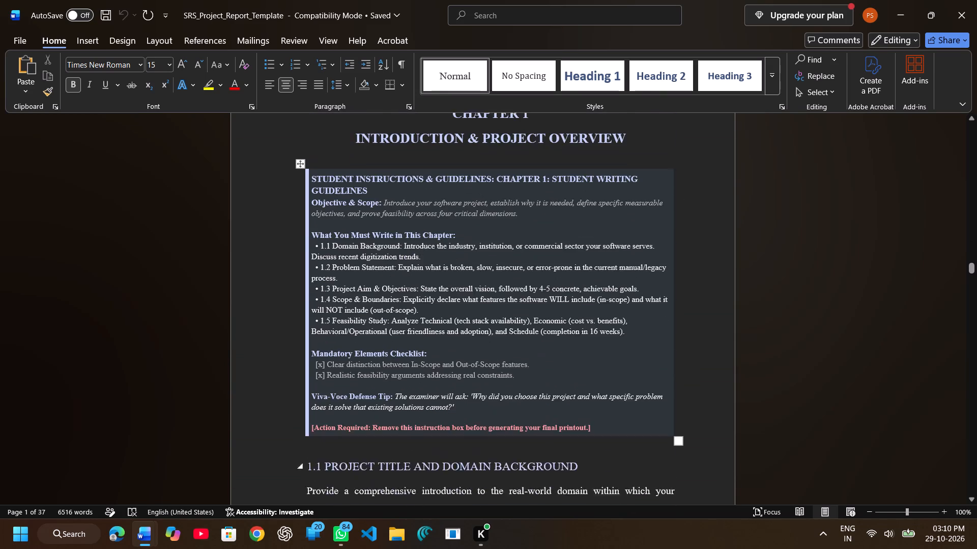
scroll(314, 476, "up", 1)
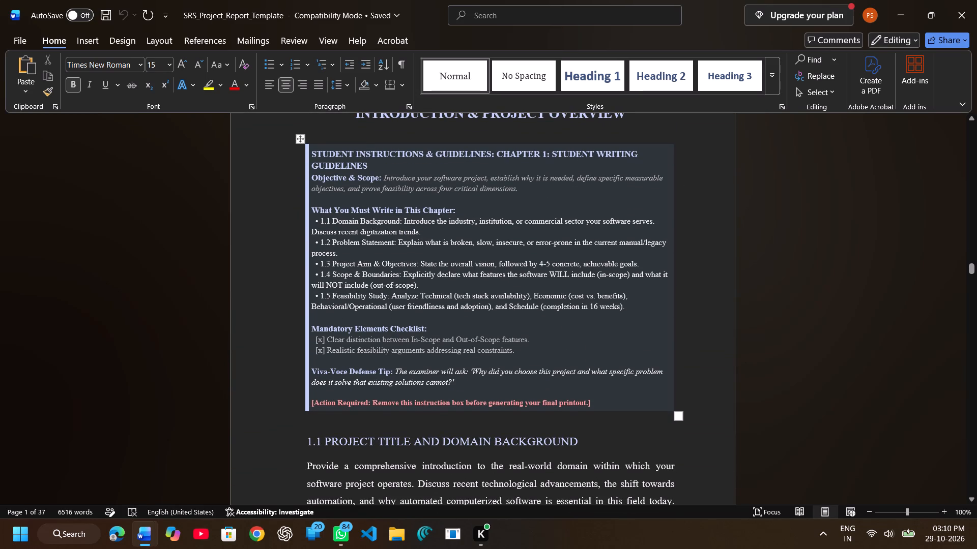
scroll(314, 476, "up", 1)
Read the template's Chapter 1 sections through to the start of Chapter 2, and return to the Chapter 1 writing guidelines.
scroll(314, 476, "down", 2)
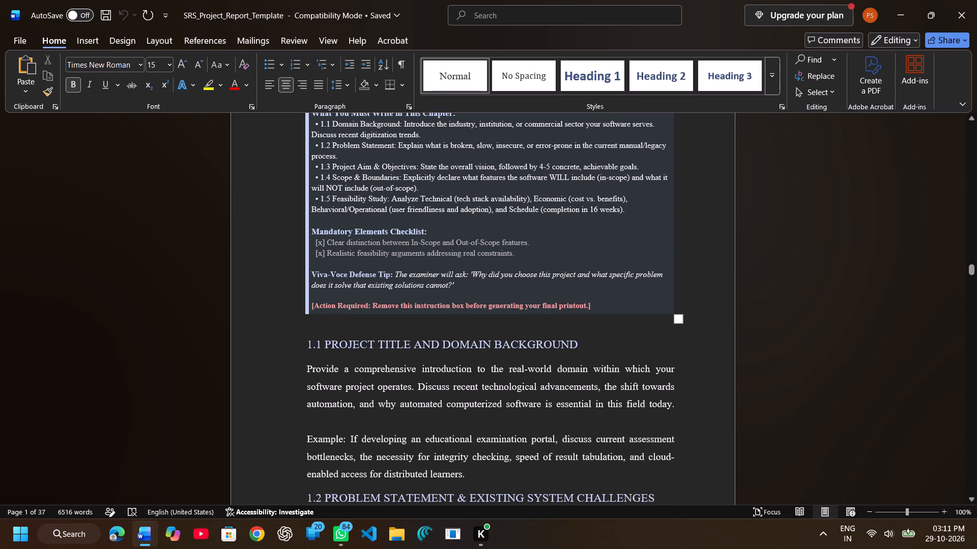
scroll(314, 476, "down", 1)
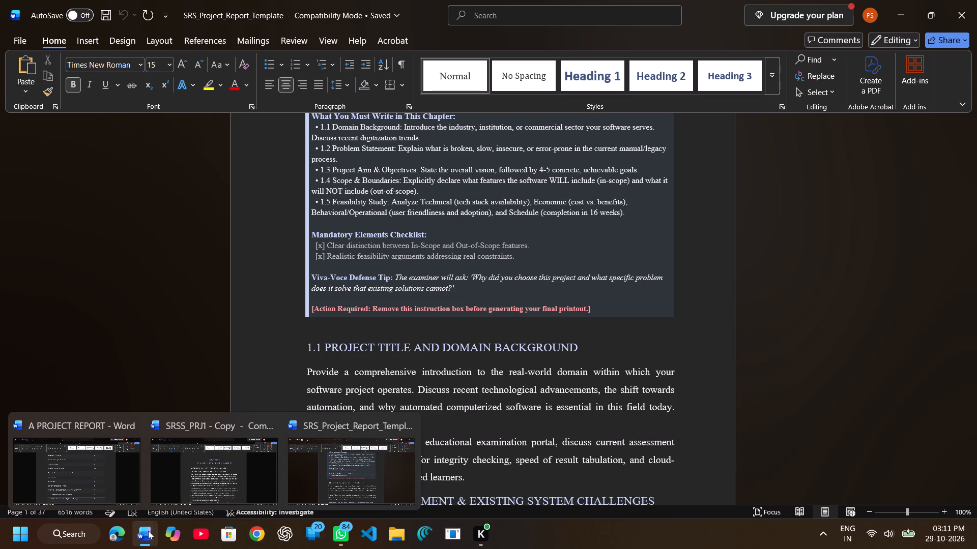
scroll(248, 351, "down", 1)
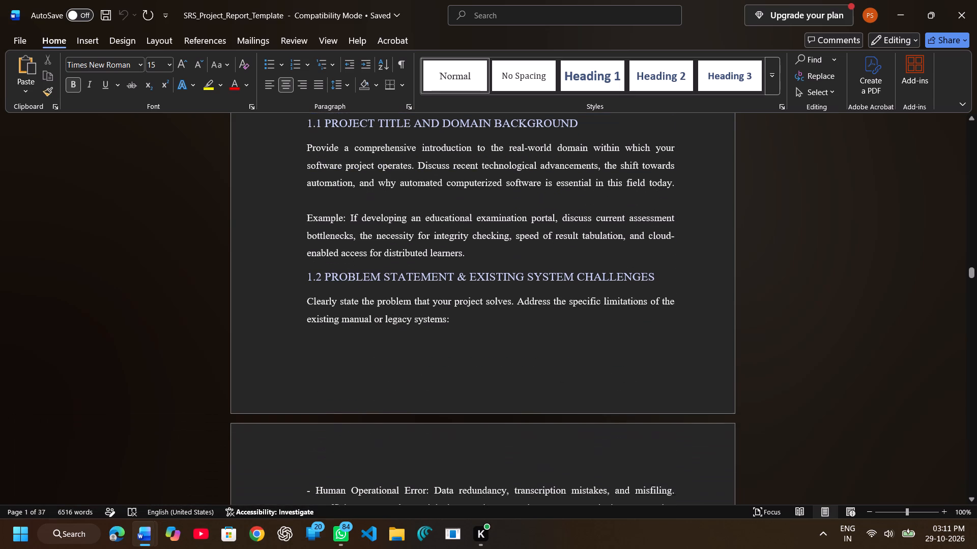
scroll(248, 351, "down", 2)
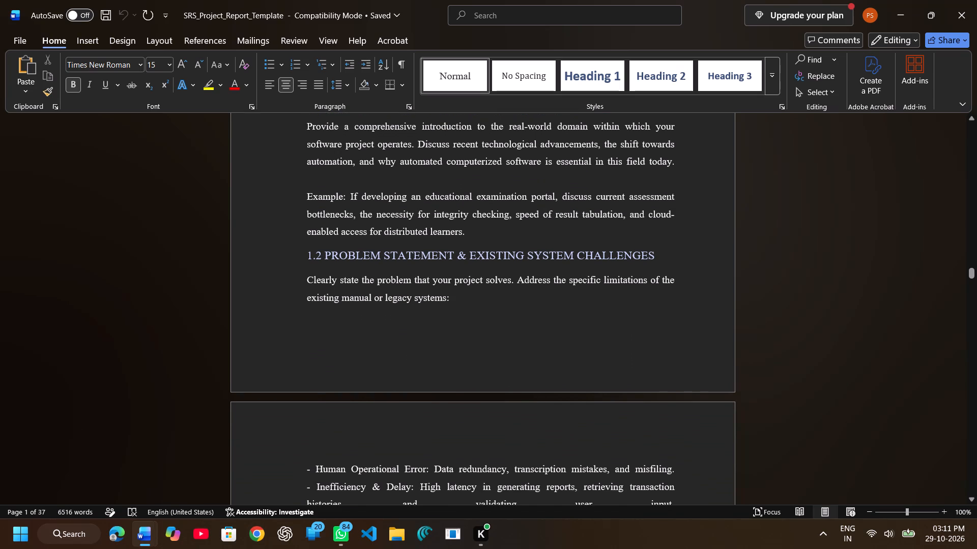
scroll(248, 351, "down", 2)
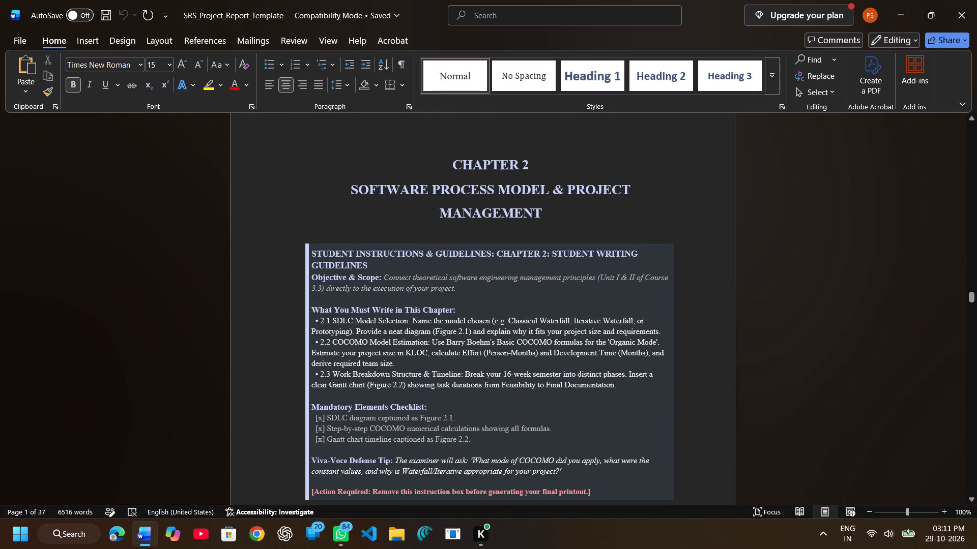
scroll(248, 351, "up", 4)
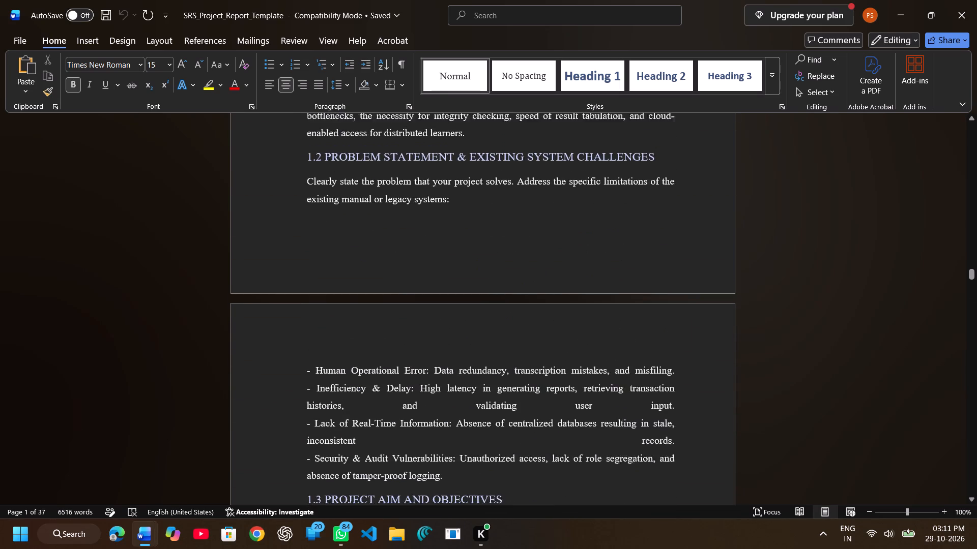
scroll(248, 351, "up", 2)
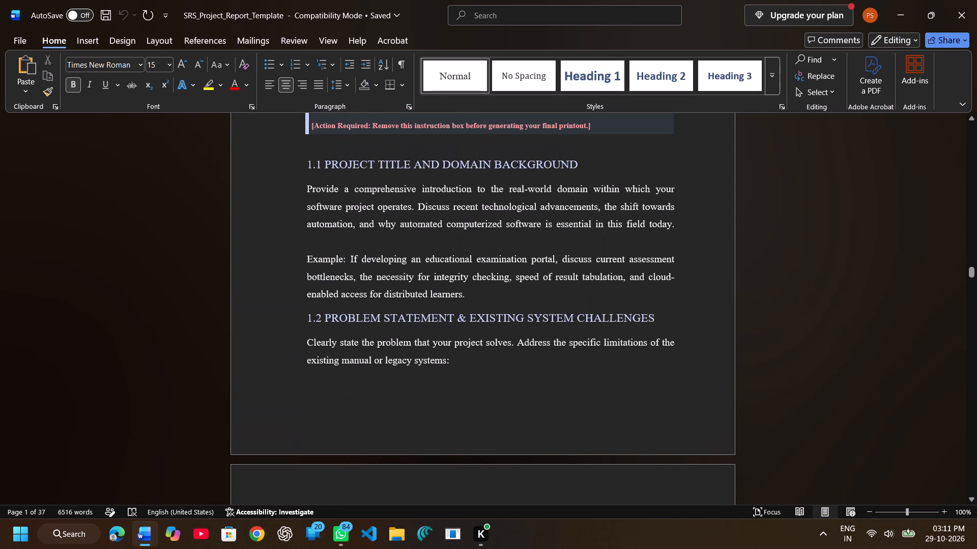
scroll(248, 351, "up", 2)
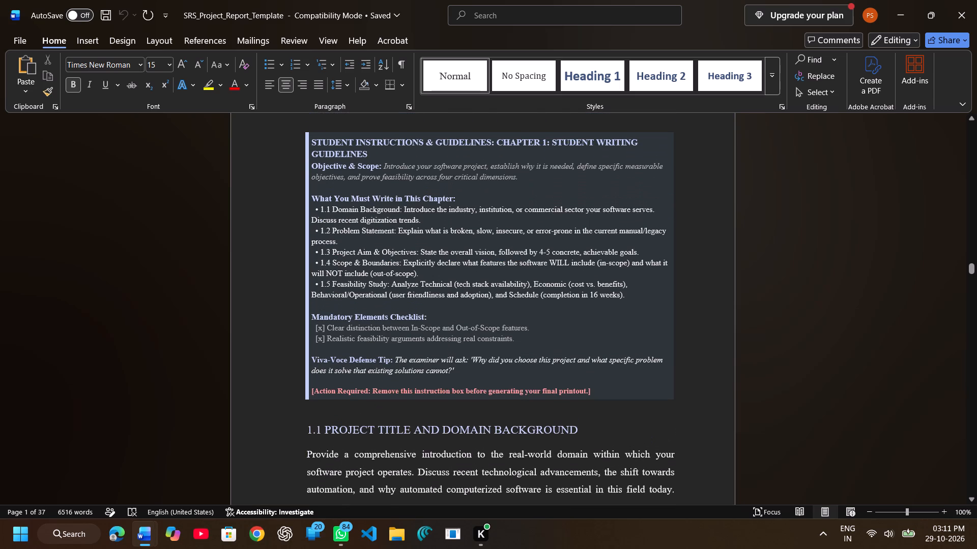
scroll(248, 351, "up", 1)
scroll(248, 351, "down", 1)
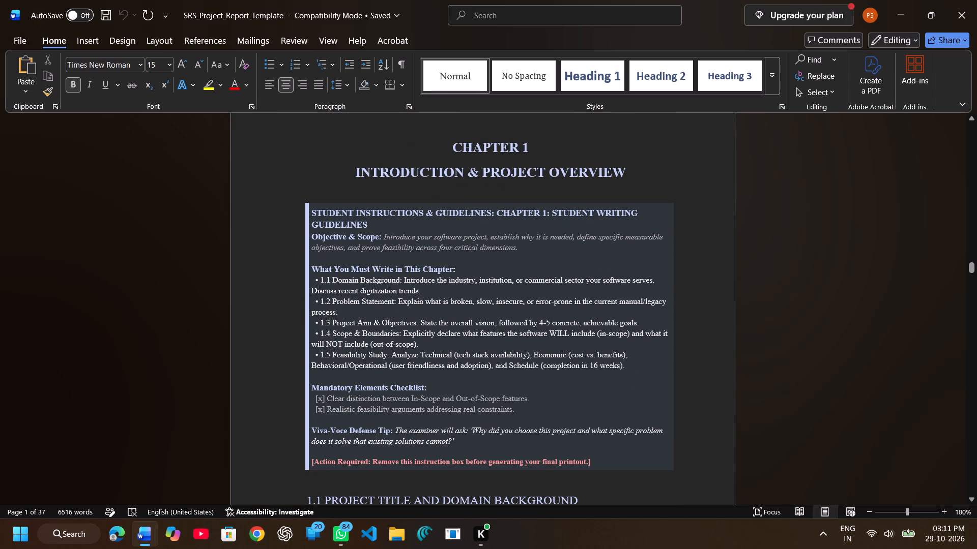
Open the recent file OFFICE WORKFLOW MANAGEMENT SYSTEM from Documents and look over its abstract and Chapter 1 introduction.
left_click(19, 33)
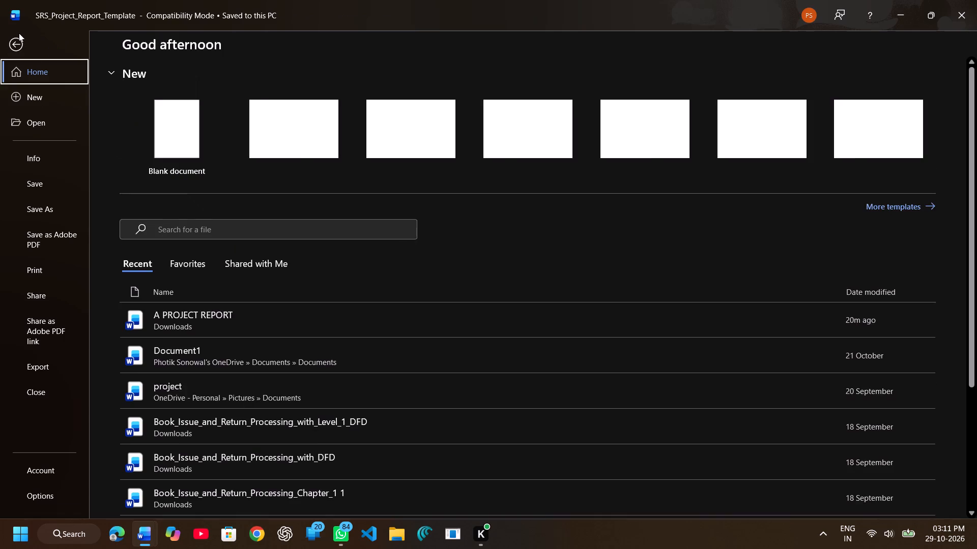
scroll(199, 203, "down", 1)
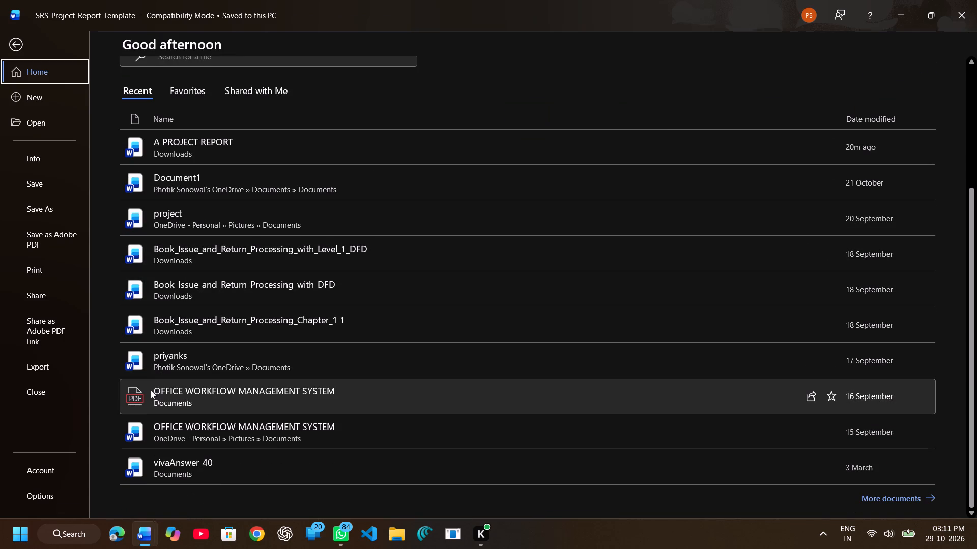
double_click(188, 392)
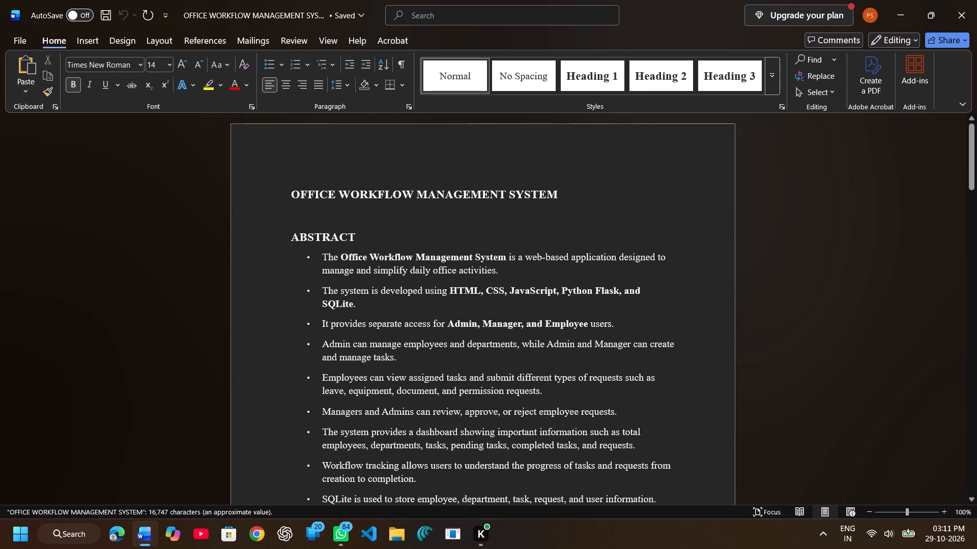
scroll(291, 299, "down", 1)
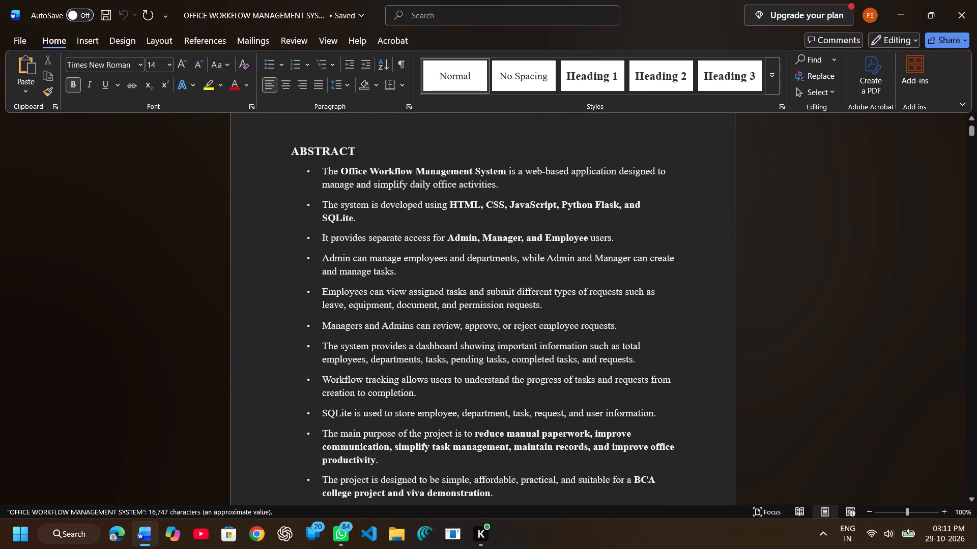
scroll(291, 299, "down", 2)
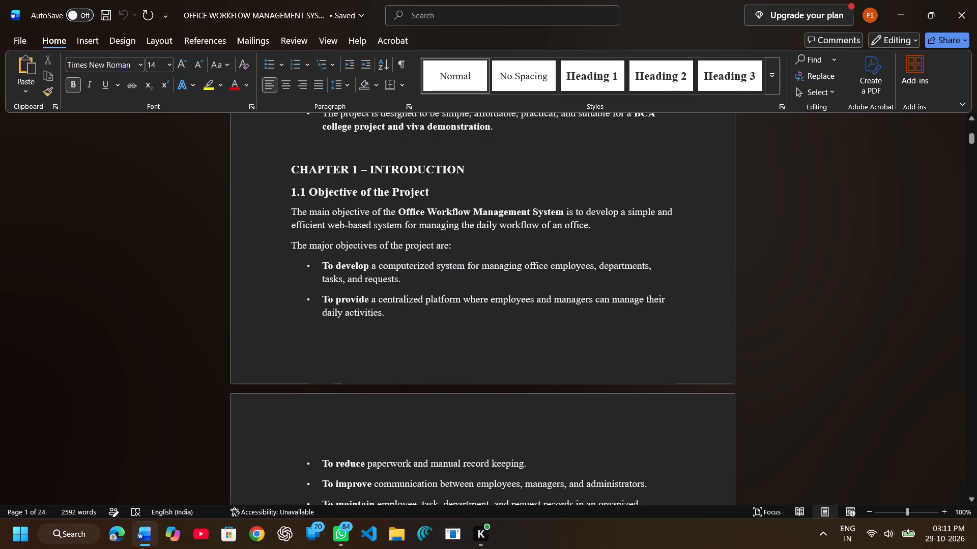
scroll(291, 299, "down", 2)
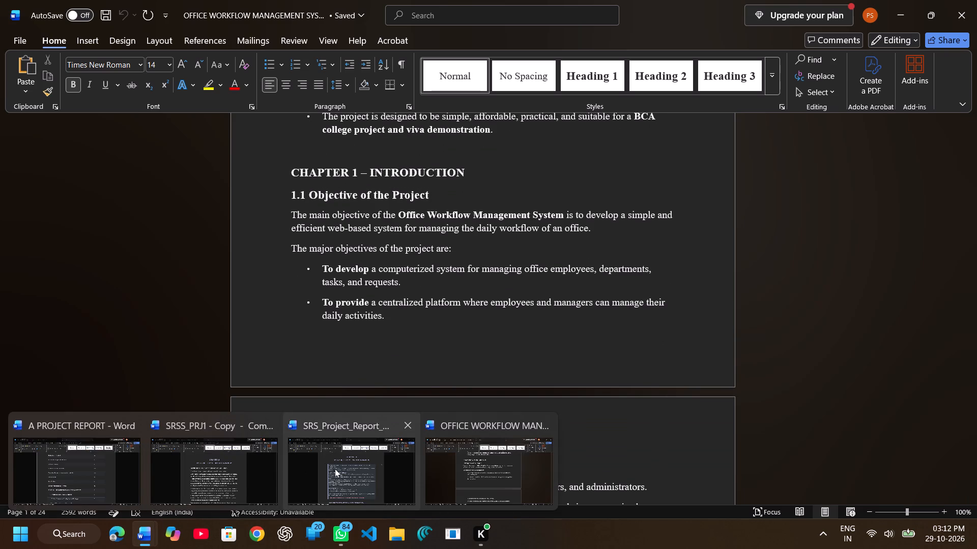
Switch back to SRS_Project_Report_Template and re-examine the Chapter 1 writing guidelines and sections 1.1 to 1.4.
left_click(335, 469)
scroll(377, 399, "right", 1)
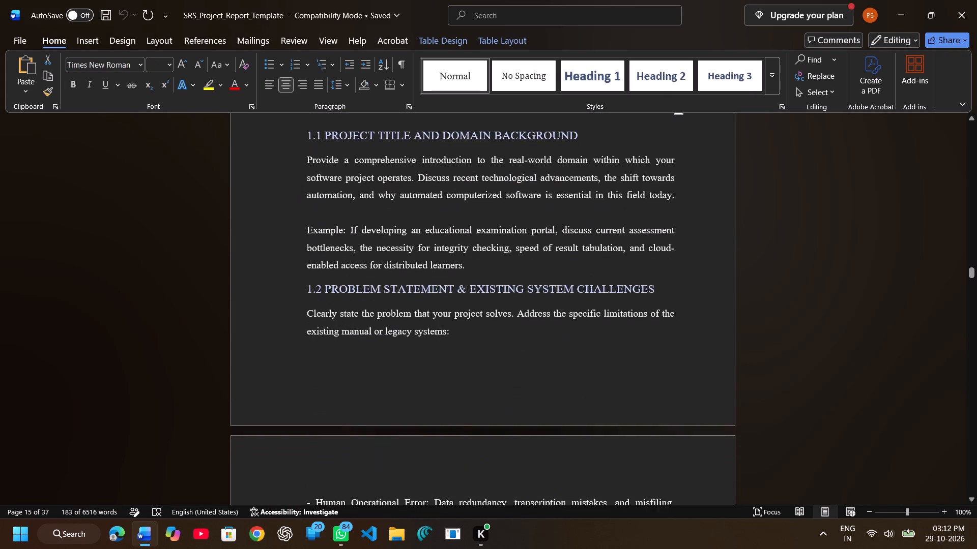
scroll(377, 399, "right", 1)
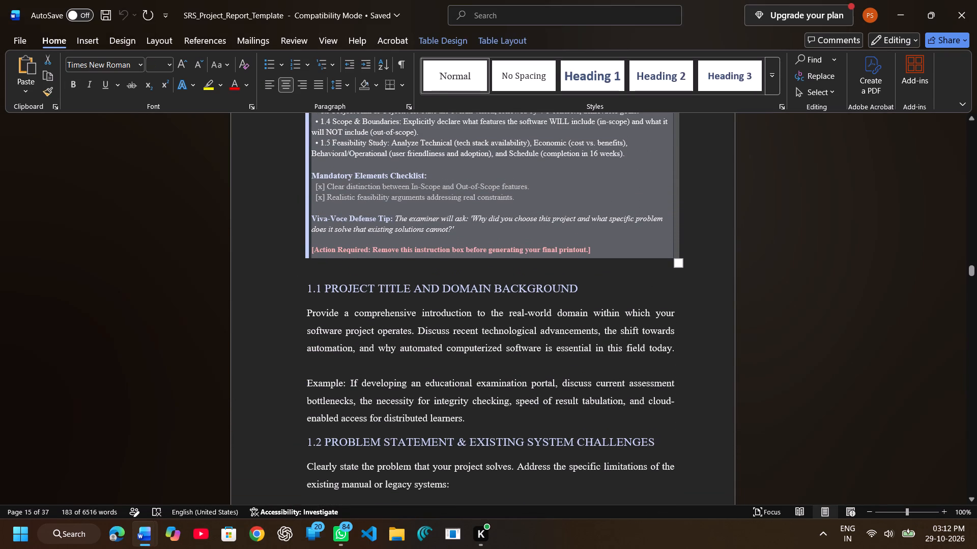
scroll(377, 399, "right", 1)
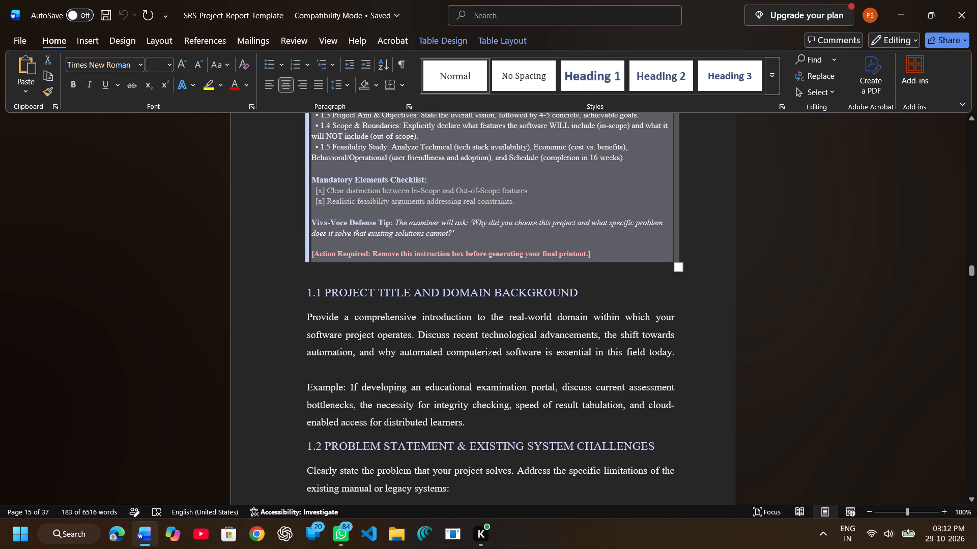
scroll(377, 399, "right", 2)
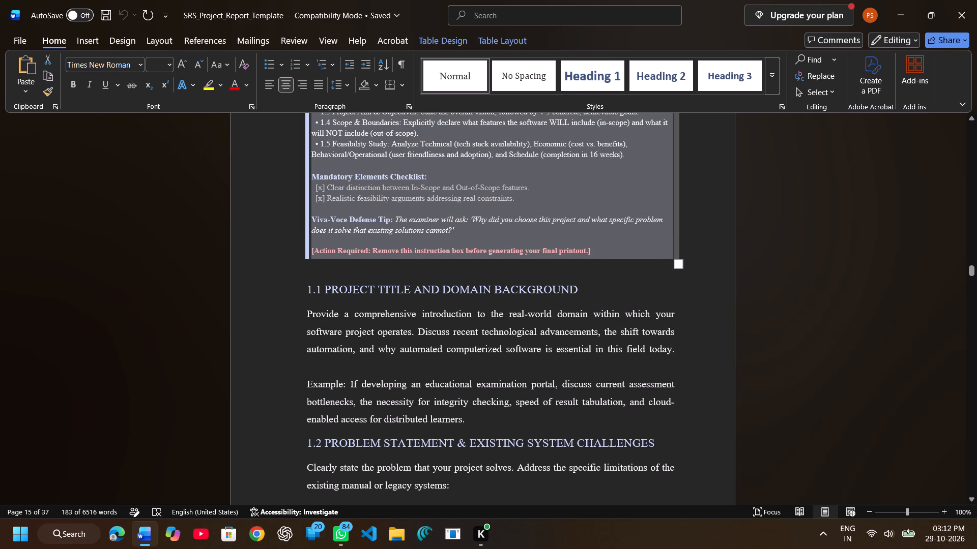
scroll(377, 399, "right", 1)
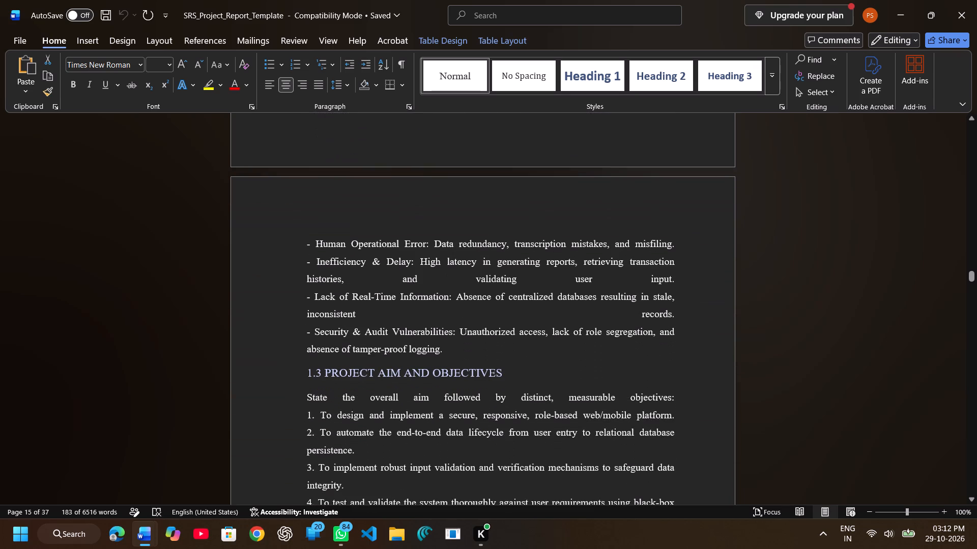
scroll(377, 399, "up", 1)
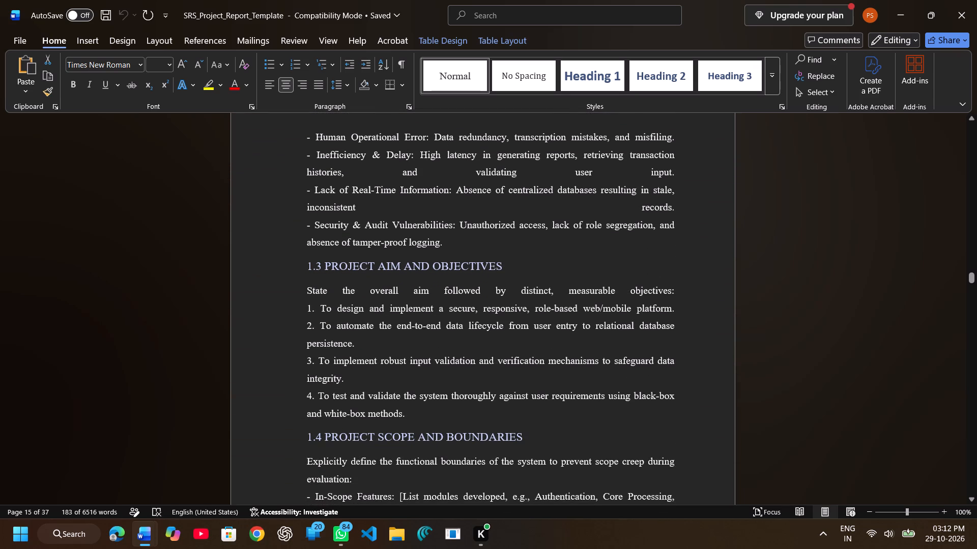
scroll(377, 399, "up", 1)
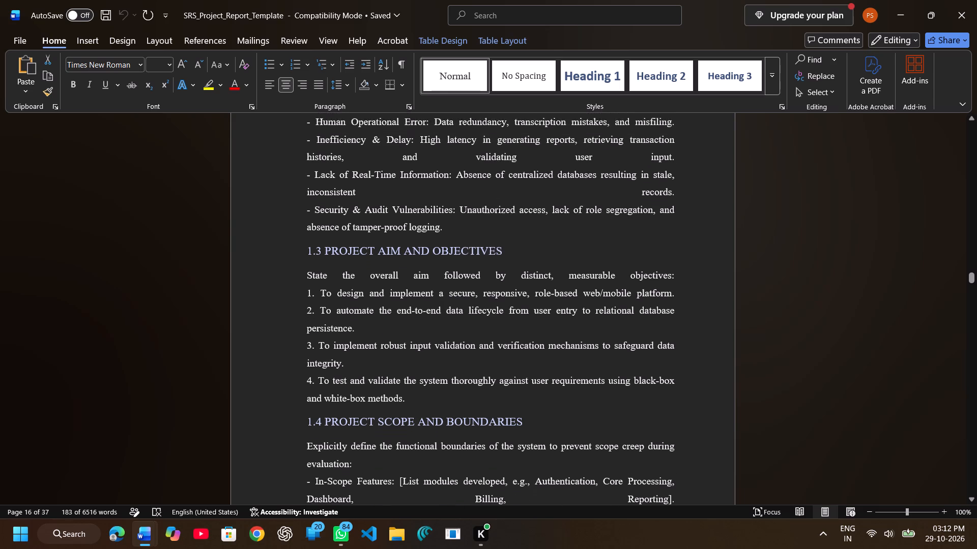
scroll(377, 399, "up", 1)
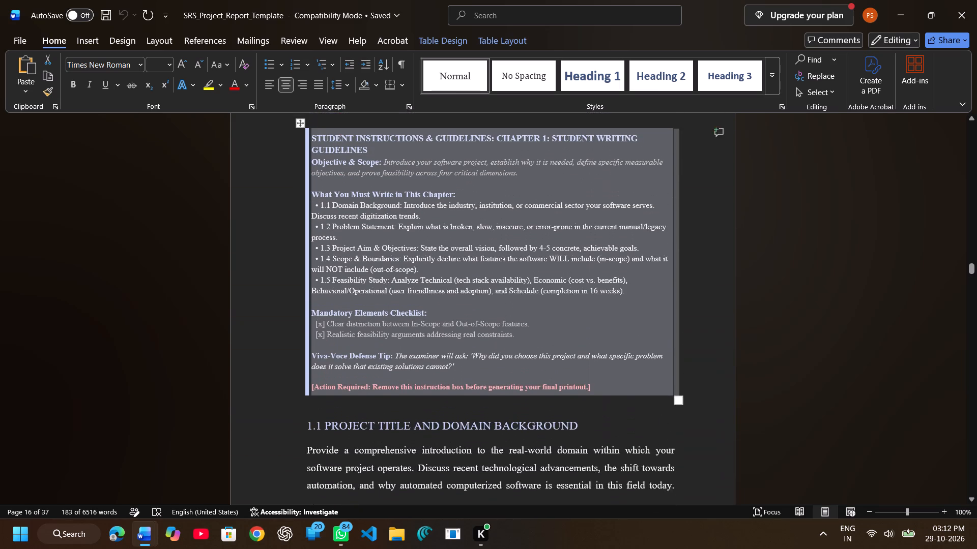
scroll(377, 399, "up", 1)
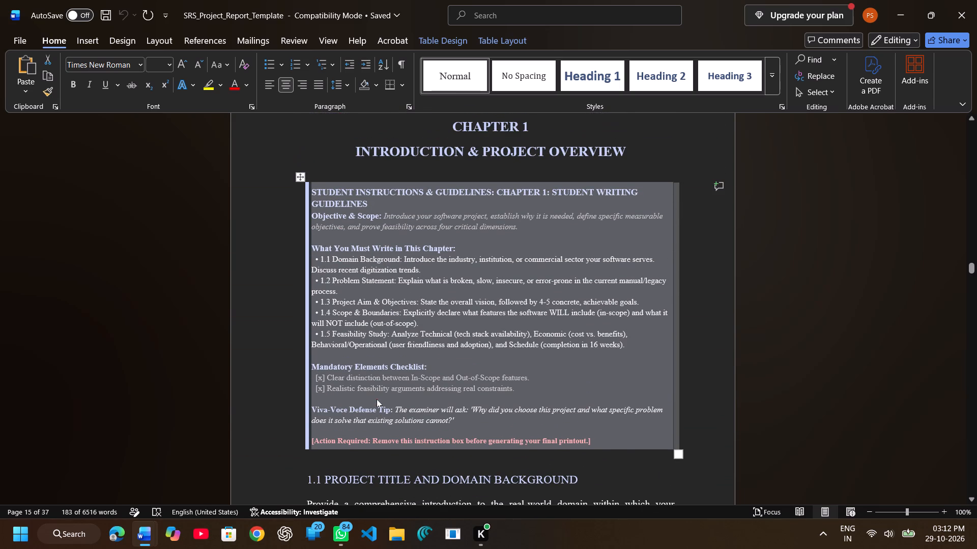
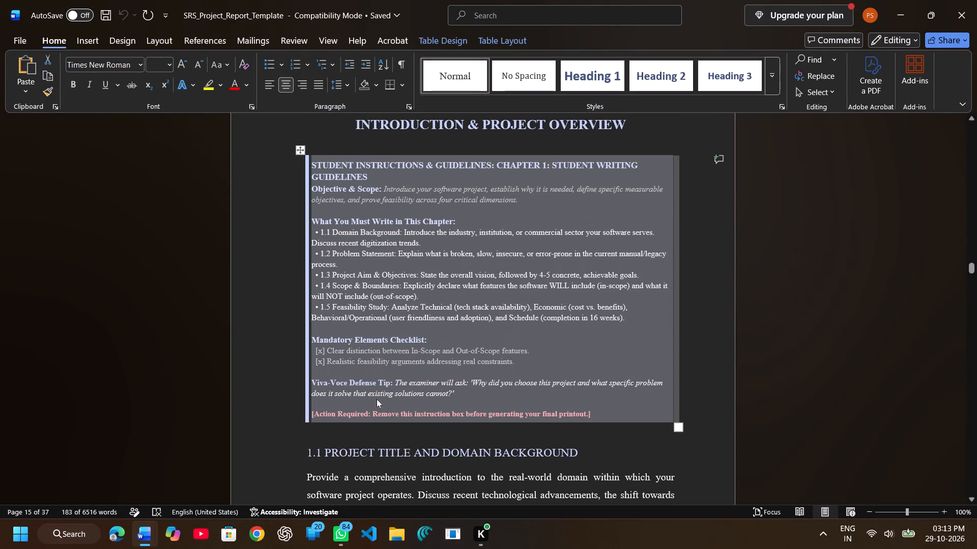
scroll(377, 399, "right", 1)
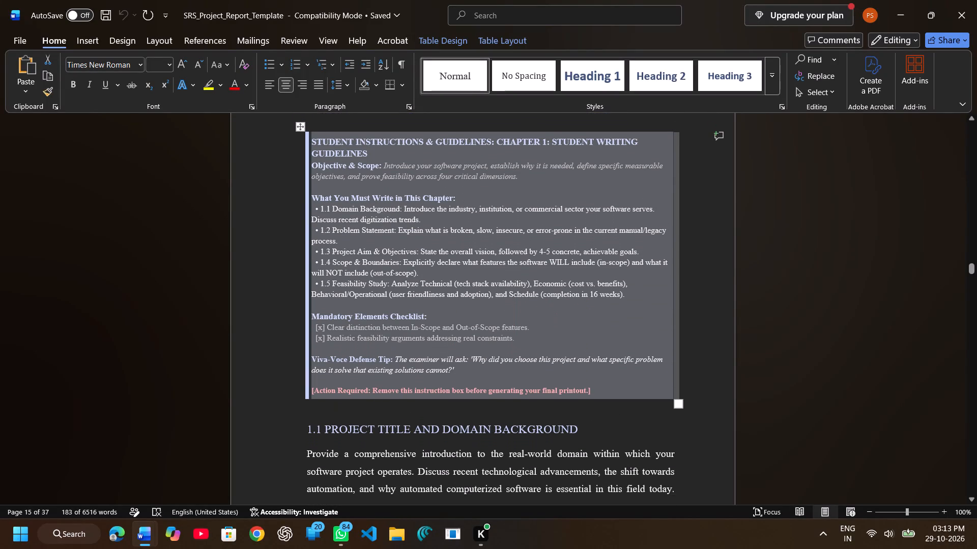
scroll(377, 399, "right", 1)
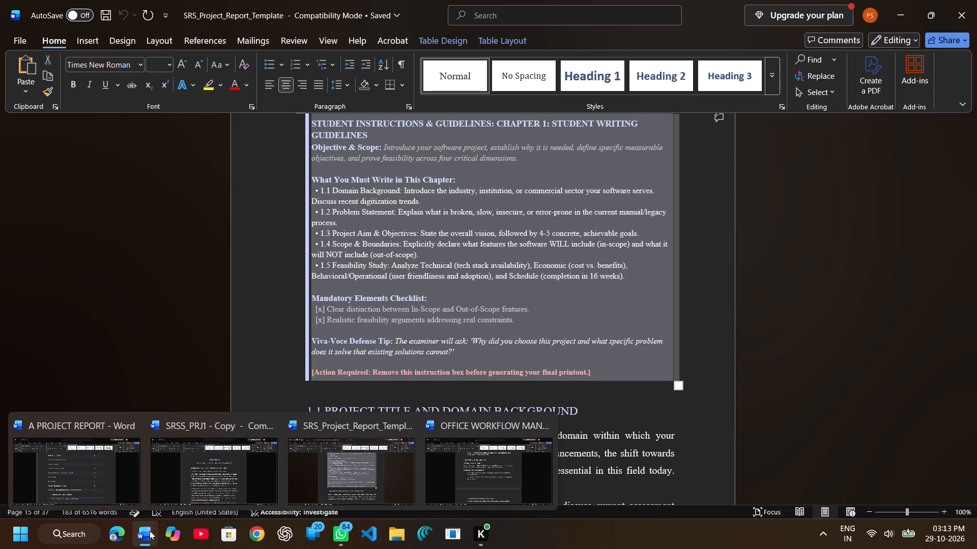
Switch to SRSS_PRJ1 - Copy and look through its Chapter 1 from the introduction to the feasibility discussion.
left_click(199, 484)
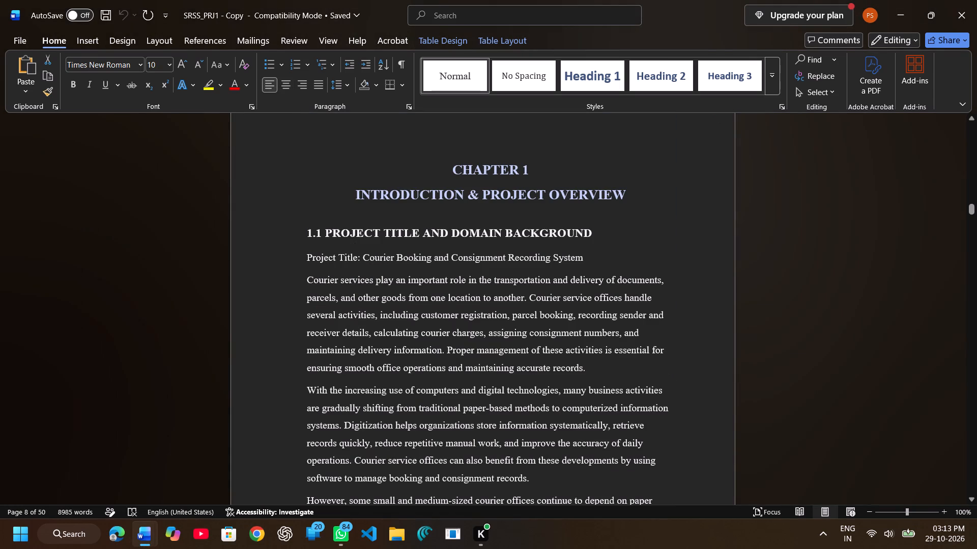
scroll(311, 415, "down", 3)
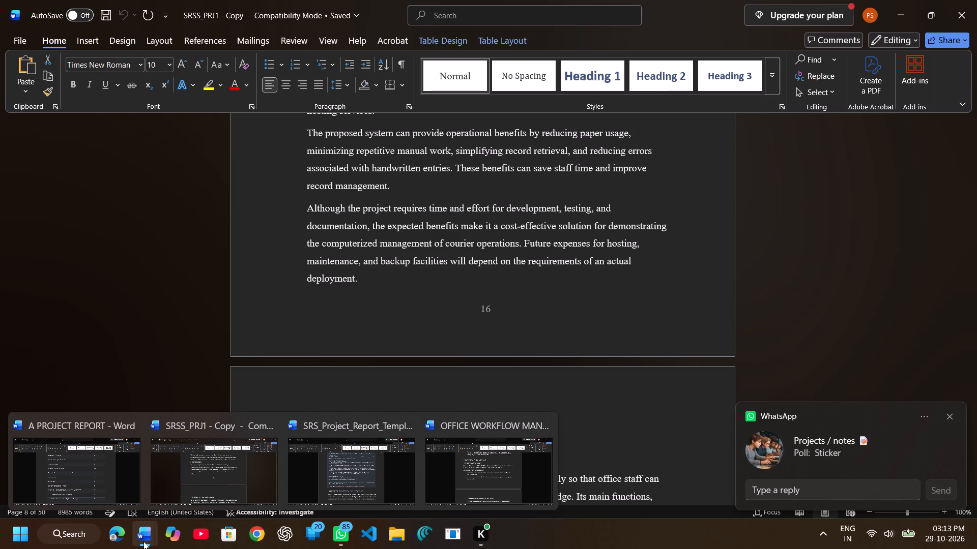
Switch back to SRS_Project_Report_Template, deselect the Chapter 1 instruction box, and view the chapter heading with its writing guidelines.
left_click(354, 465)
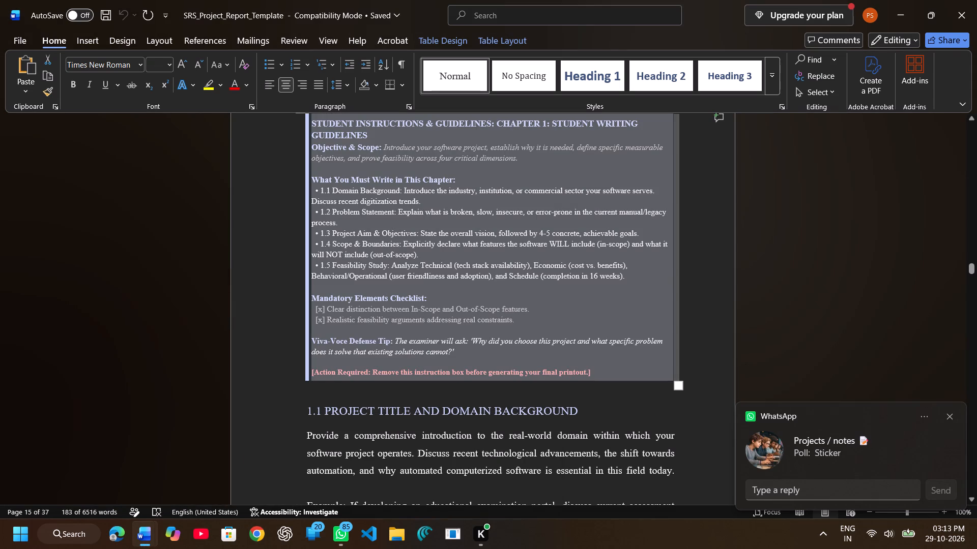
left_click(294, 333)
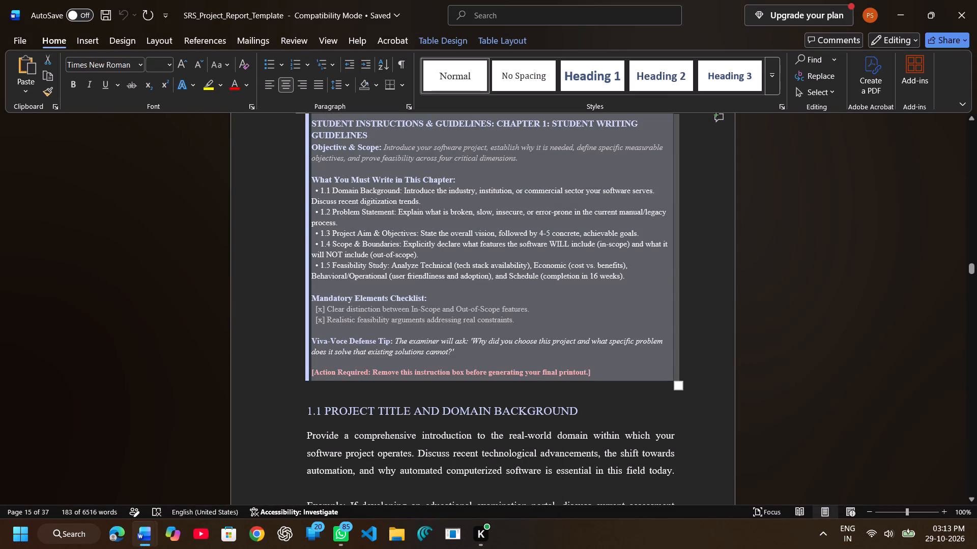
left_click(176, 310)
double_click(176, 310)
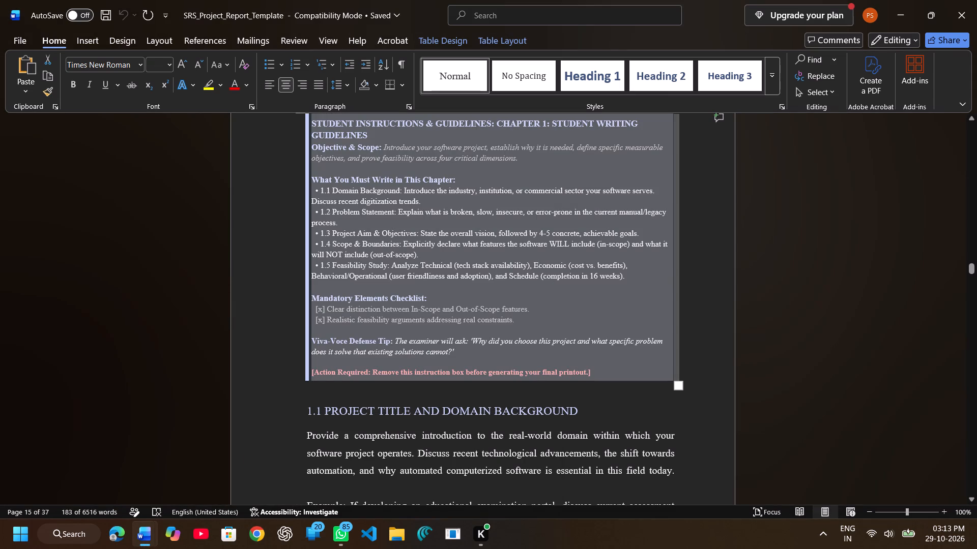
double_click(280, 286)
scroll(280, 286, "up", 1)
left_click(328, 279)
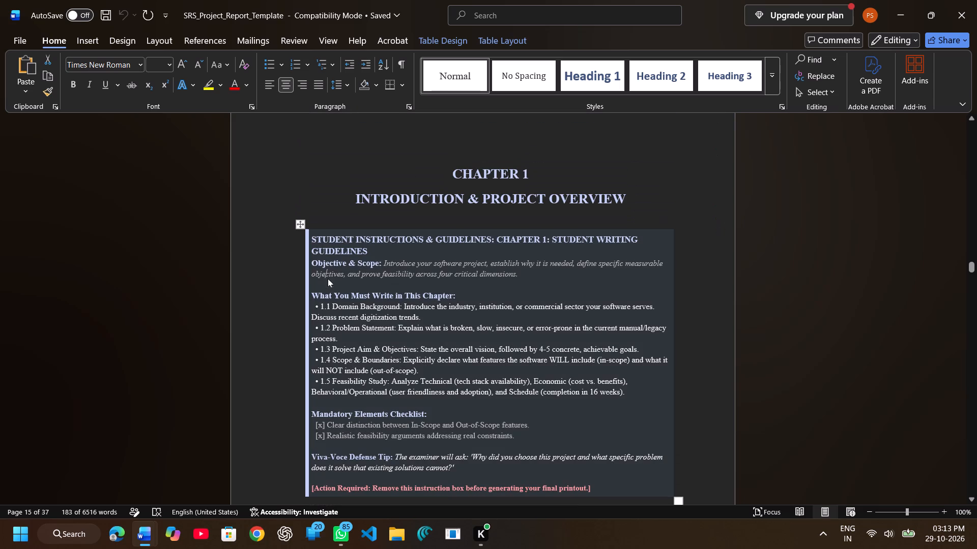
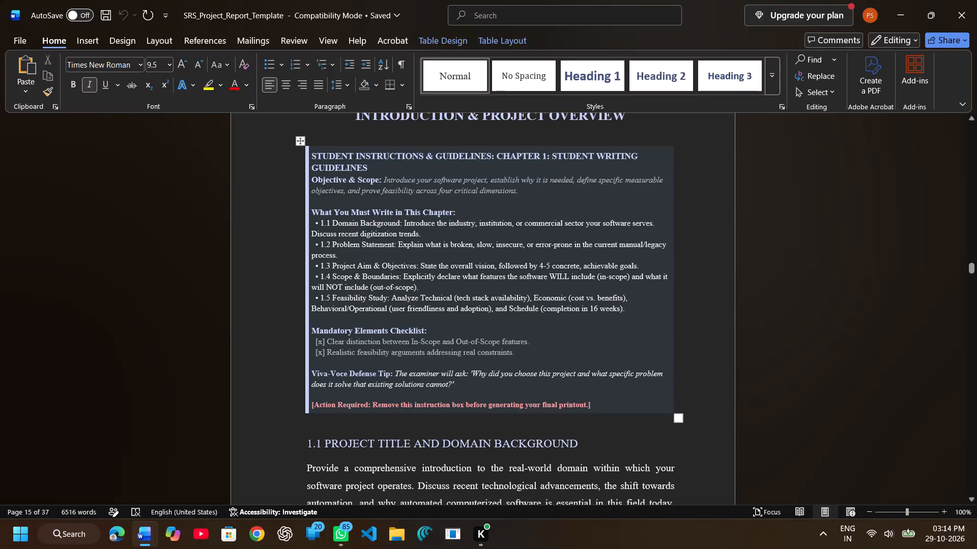
Read the template's Chapter 1 guidelines, from the student writing instructions and section 1.1 through the 1.5 feasibility study subsections.
scroll(371, 177, "down", 1)
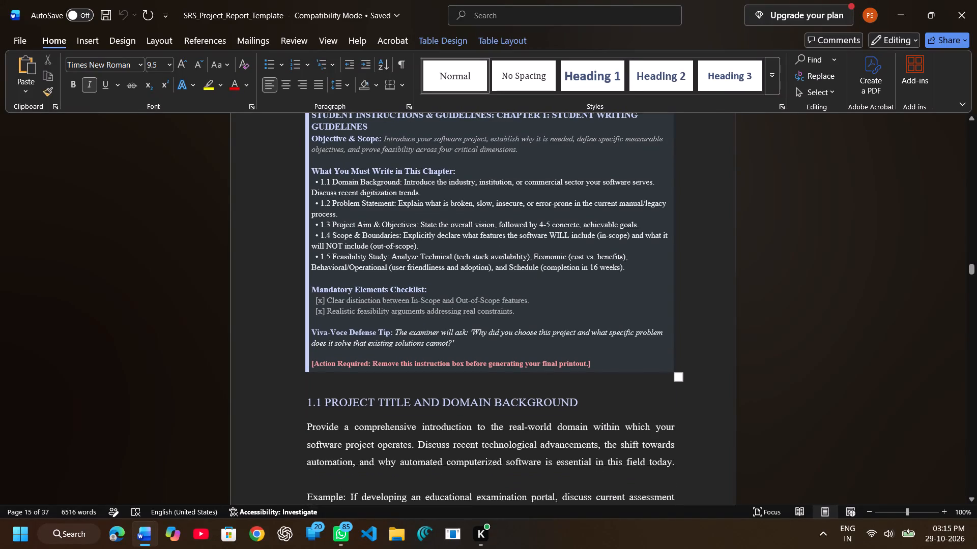
scroll(371, 177, "down", 1)
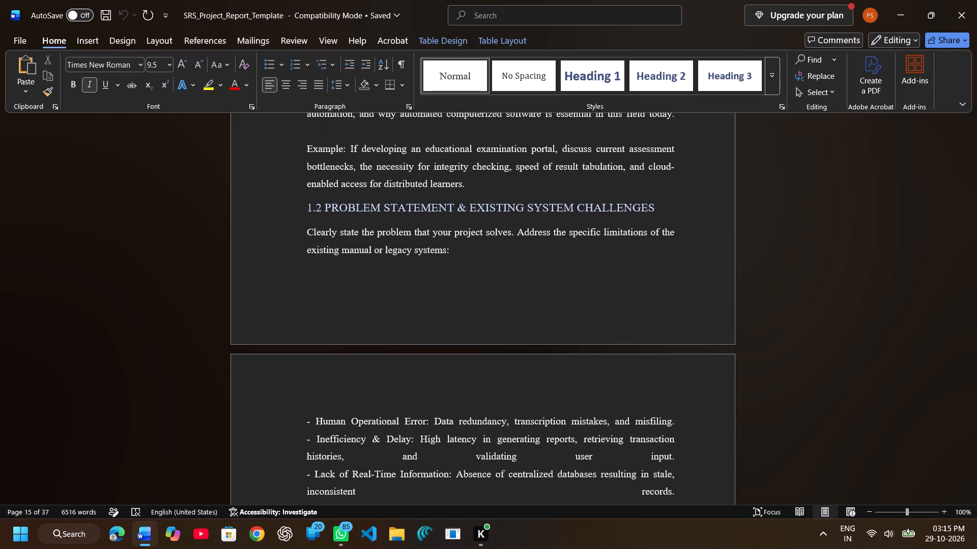
scroll(371, 177, "down", 1)
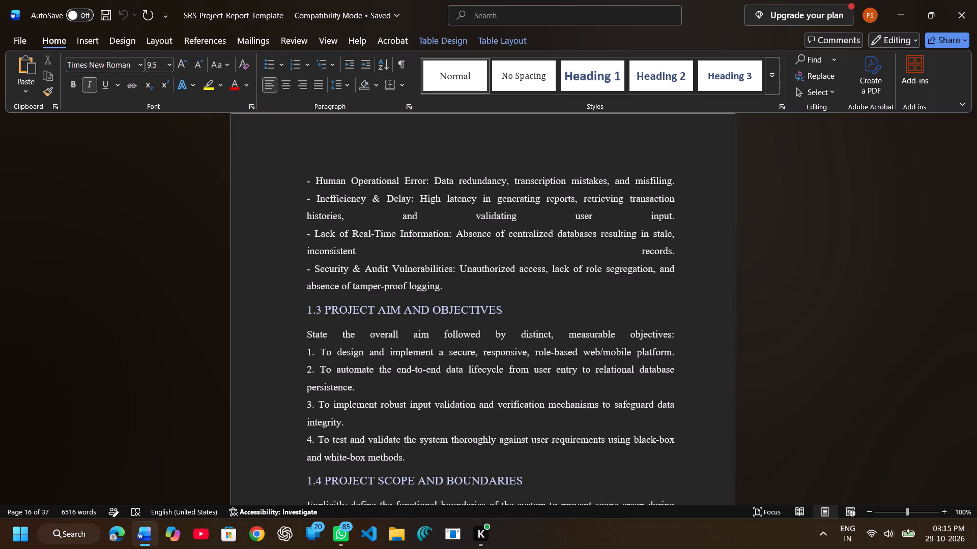
scroll(371, 177, "down", 1)
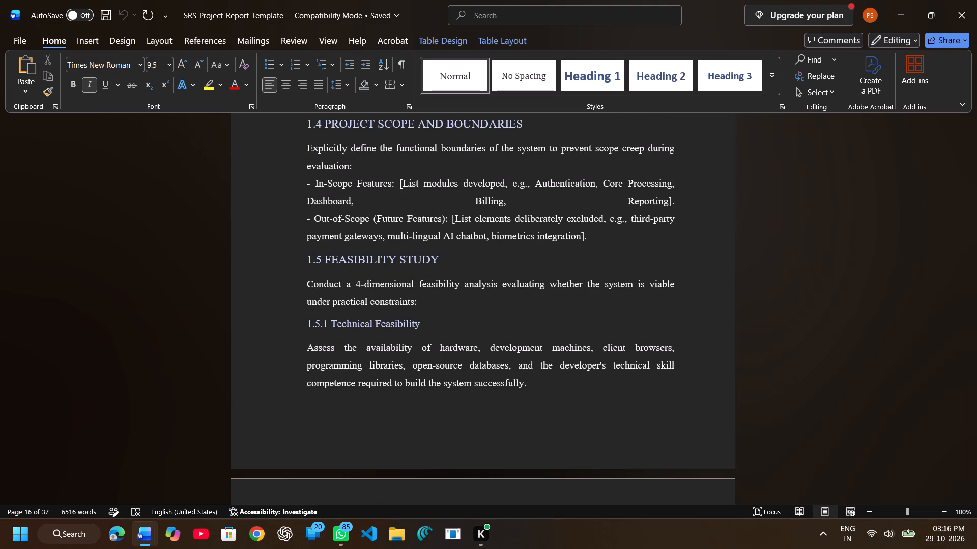
scroll(371, 177, "down", 1)
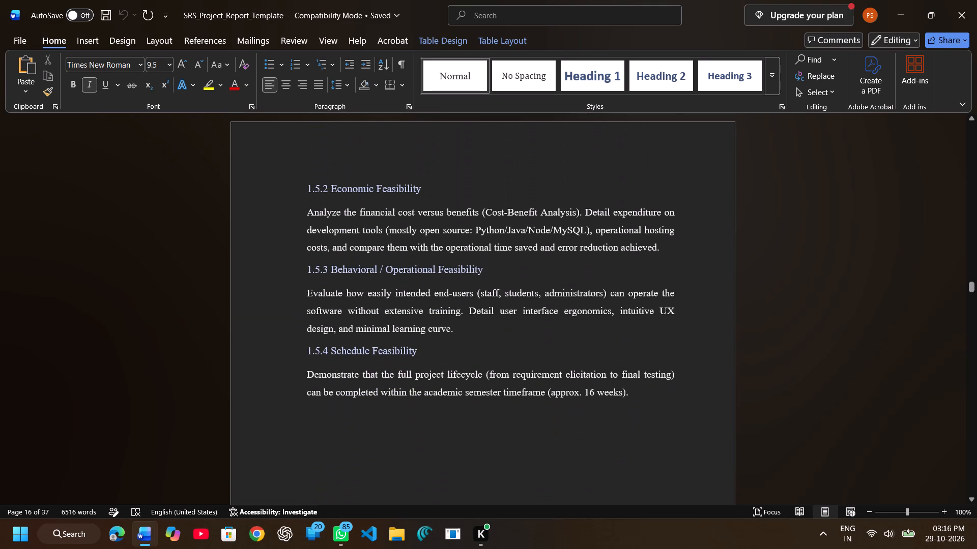
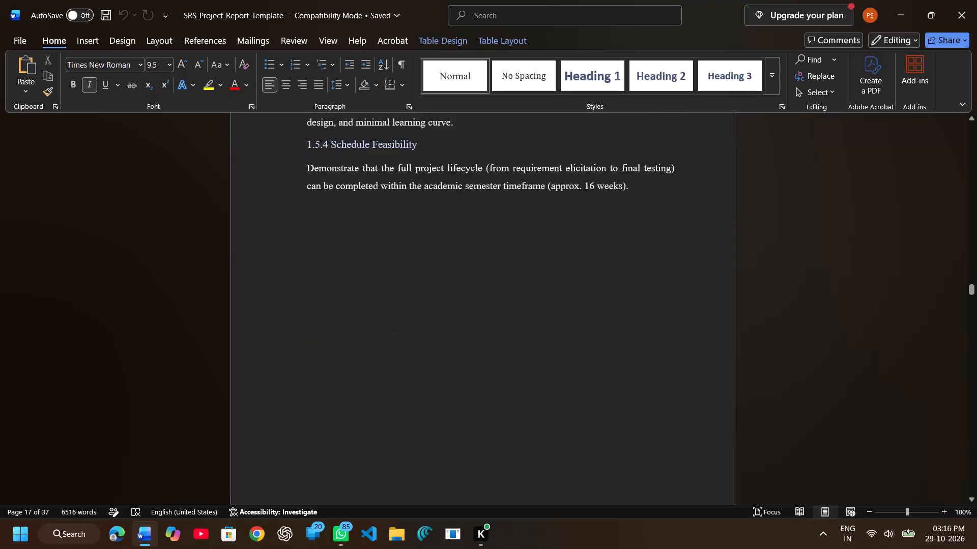
Skim the template's later chapters, from maintenance and black-box testing back through the data flow diagrams to the table of contents.
scroll(371, 177, "down", 1)
scroll(371, 177, "up", 1)
scroll(371, 177, "down", 1)
scroll(371, 177, "up", 1)
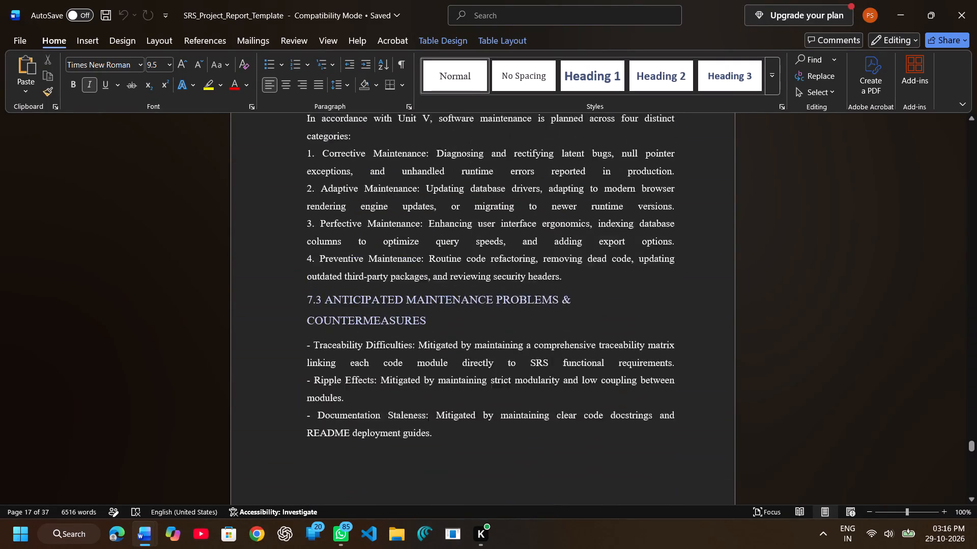
scroll(371, 177, "up", 3)
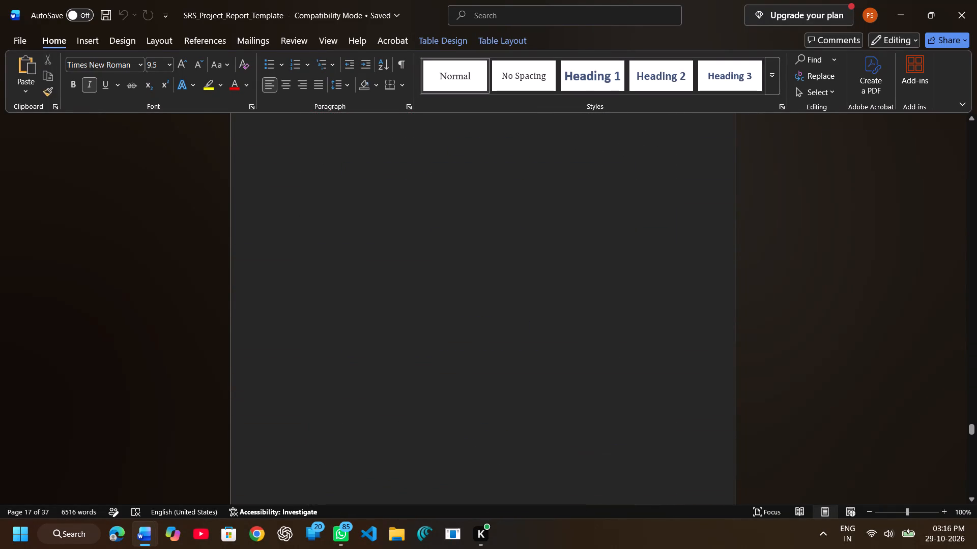
scroll(371, 177, "up", 6)
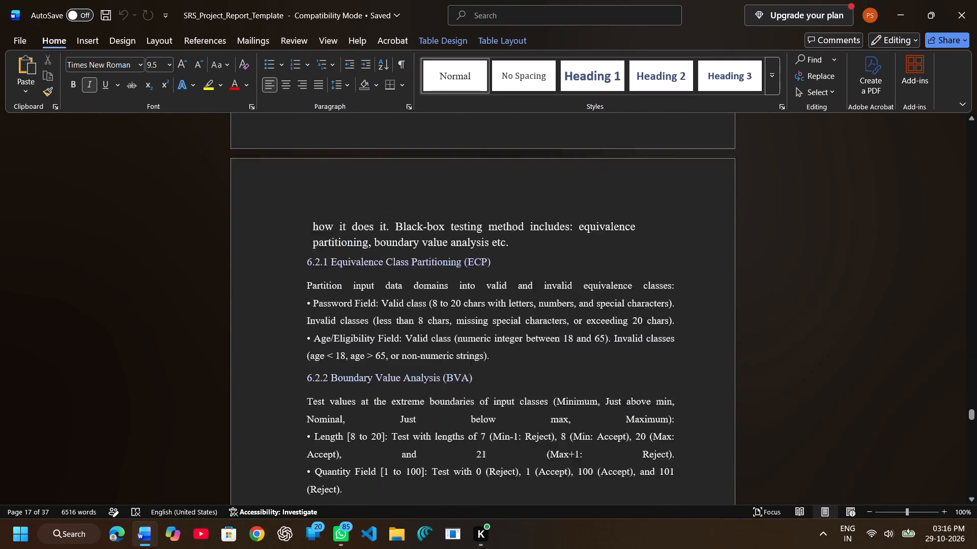
scroll(371, 177, "up", 11)
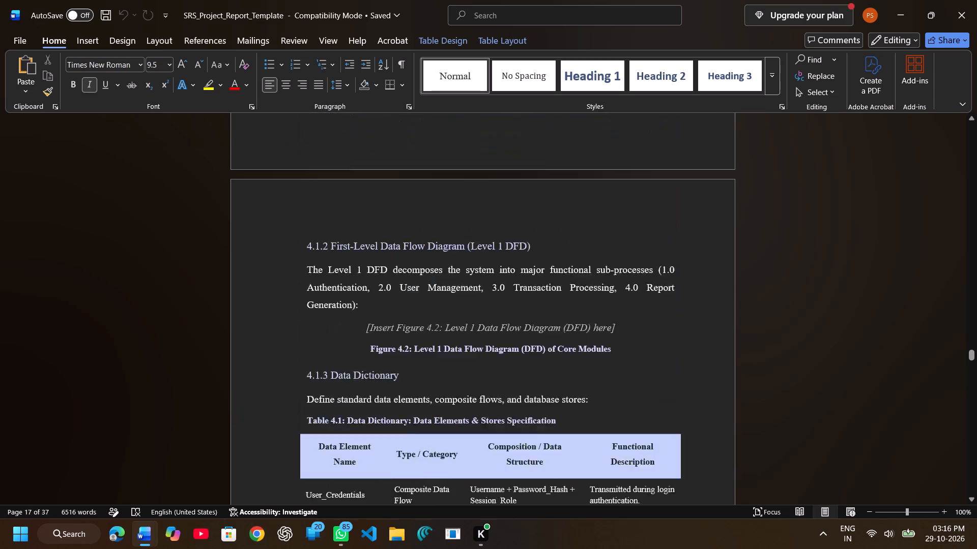
scroll(371, 177, "up", 12)
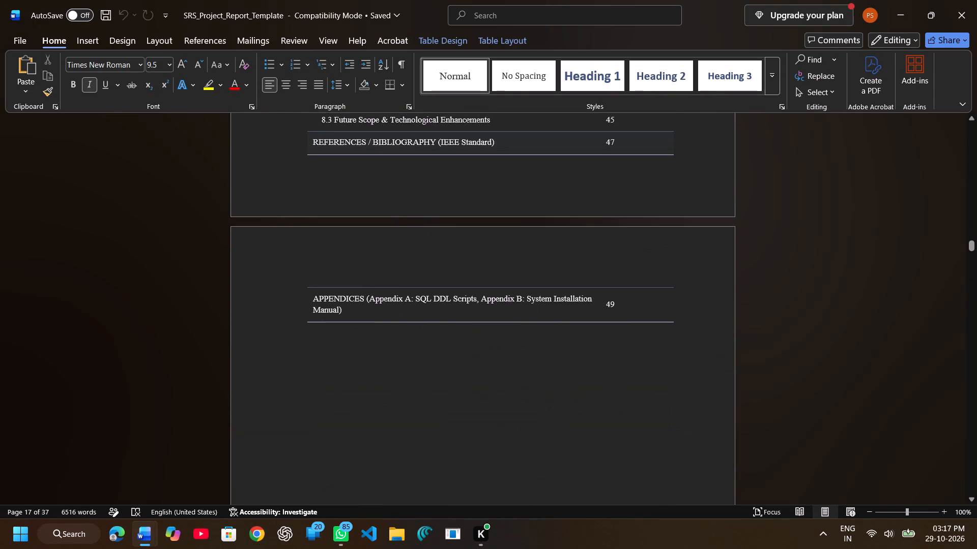
Review the template from the list of tables through Chapter 1 to Chapter 2's student instructions and section 2.1 on SDLC model selection.
scroll(371, 177, "down", 1)
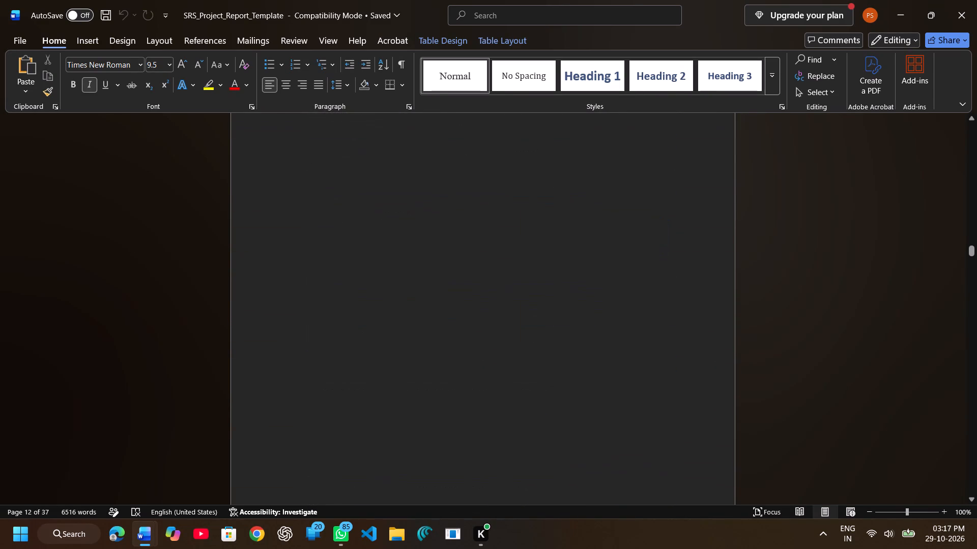
scroll(371, 177, "down", 2)
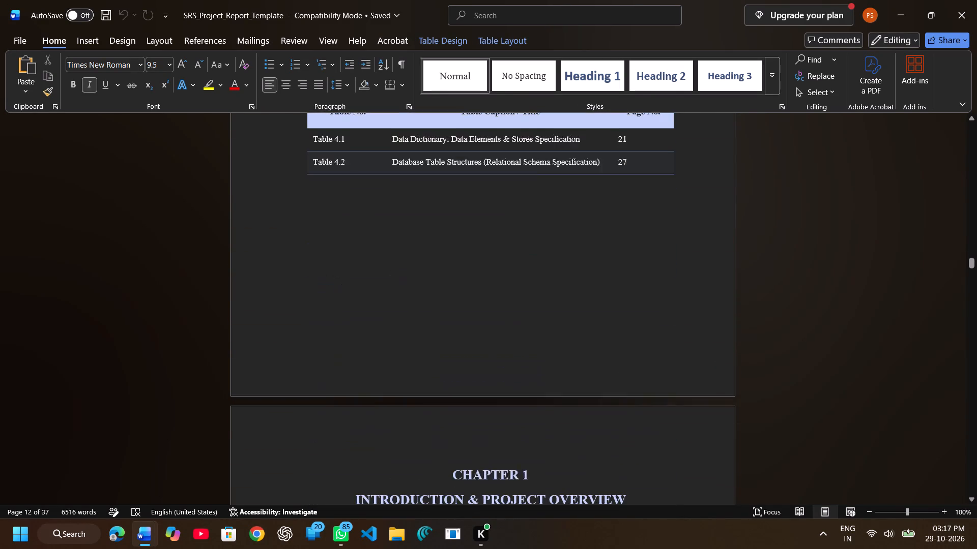
scroll(371, 177, "down", 3)
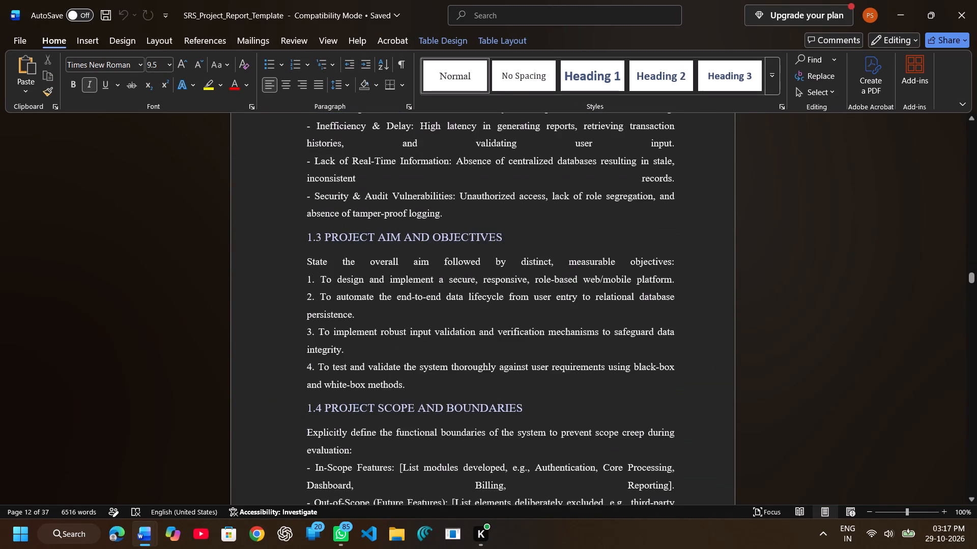
scroll(371, 177, "down", 3)
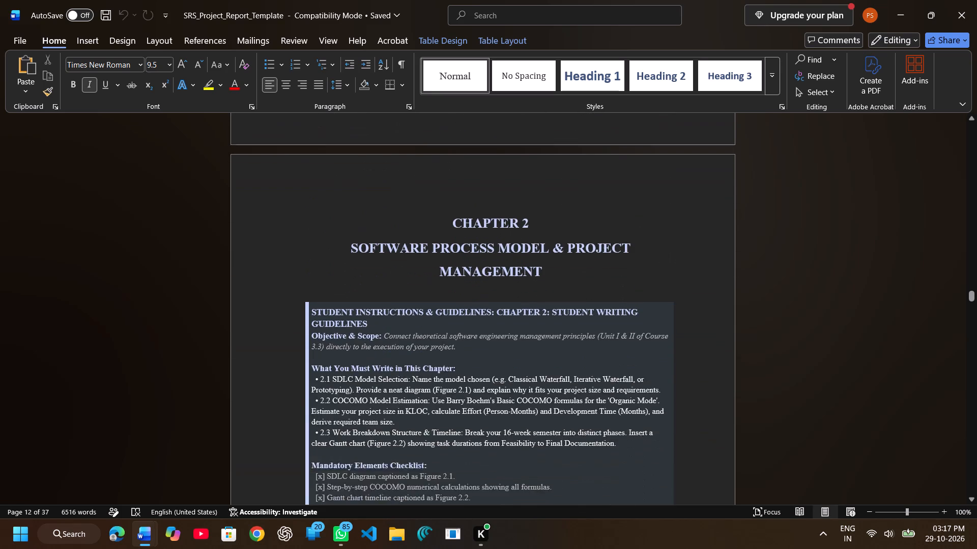
scroll(371, 177, "down", 2)
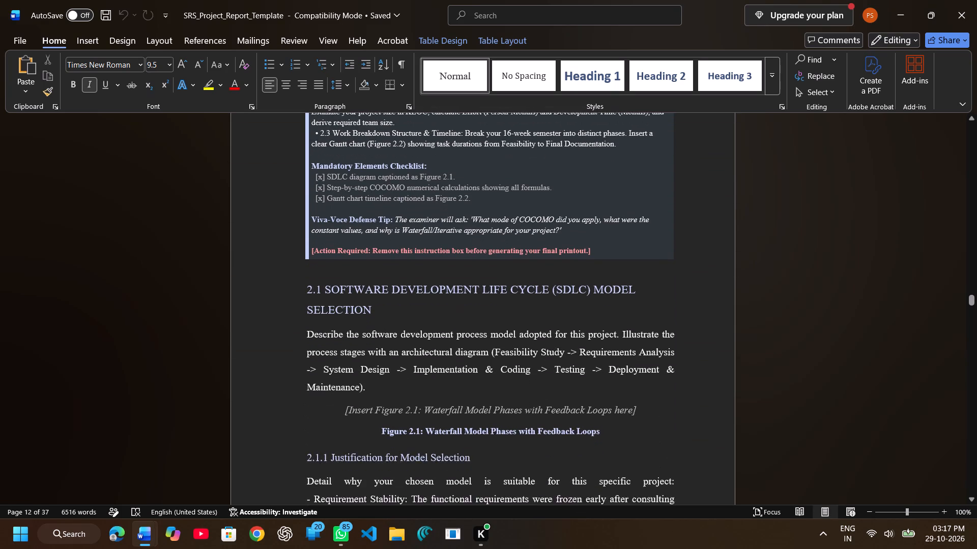
scroll(371, 177, "down", 1)
Copy the template's Chapter 1 text from the heading 1.1 Project Title and Domain Background through section 1.5.4 Schedule Feasibility.
scroll(376, 225, "up", 3)
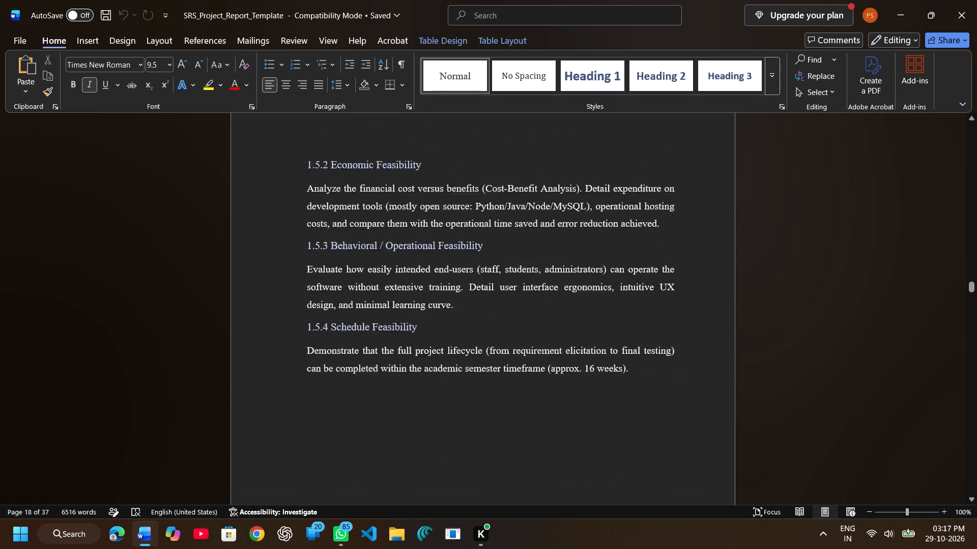
scroll(376, 225, "up", 4)
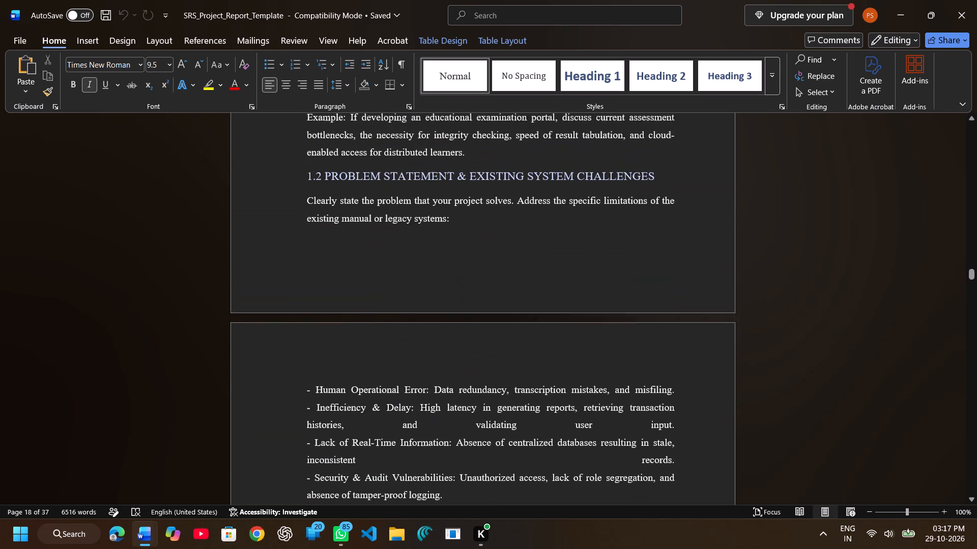
scroll(376, 225, "up", 1)
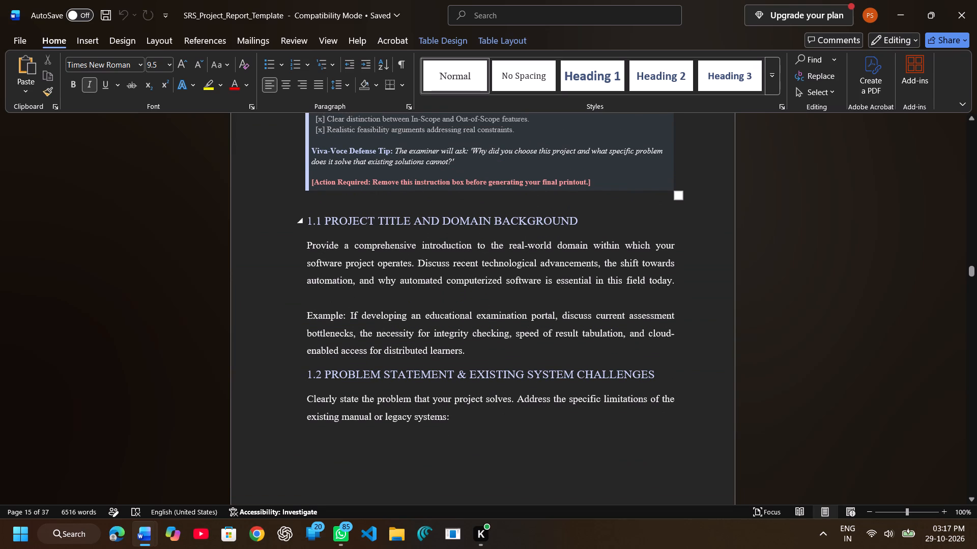
left_click_drag(307, 220, 456, 426)
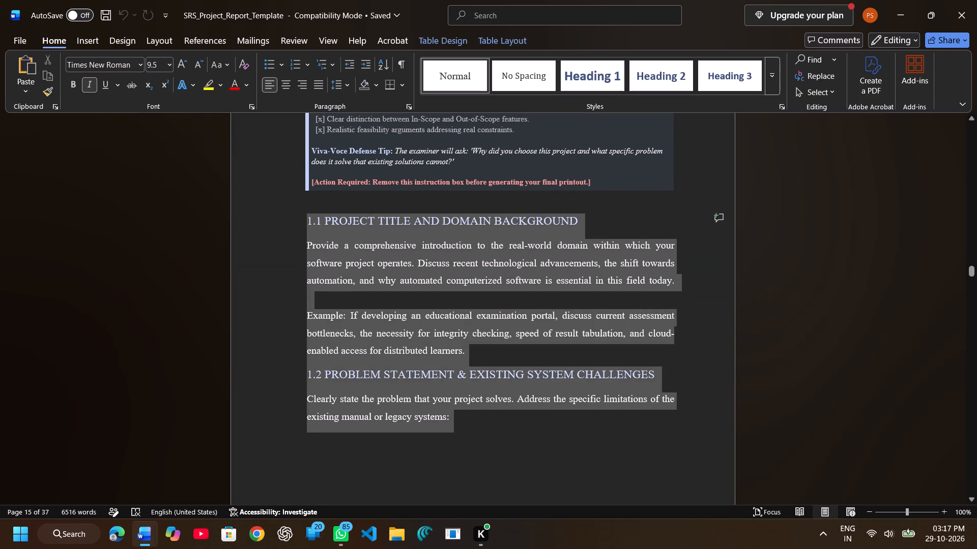
left_click_drag(456, 426, 450, 442)
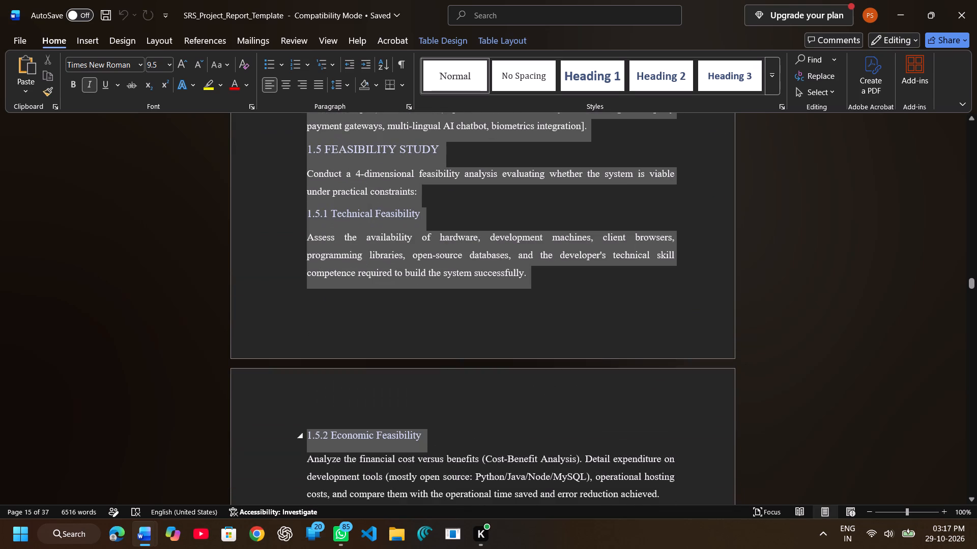
left_click_drag(450, 442, 483, 416)
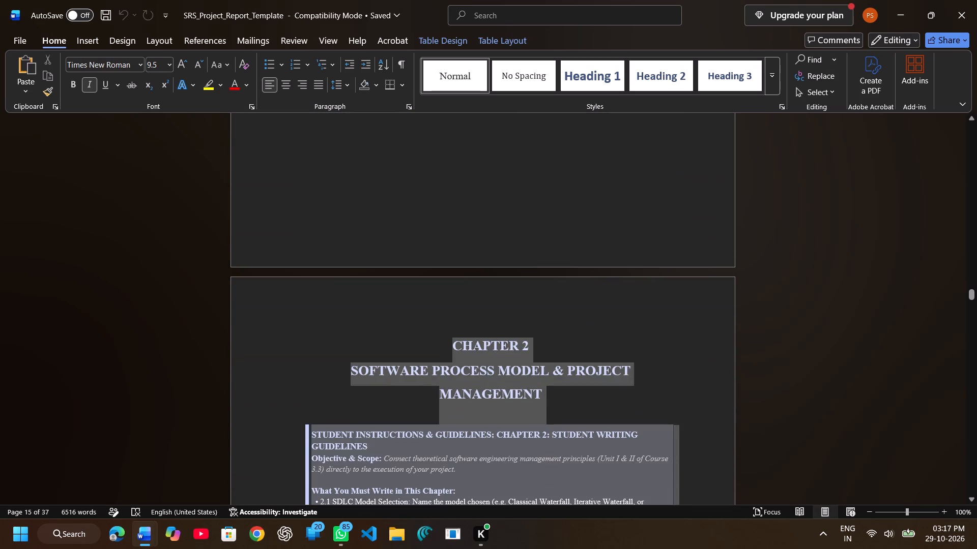
left_click_drag(483, 416, 455, 111)
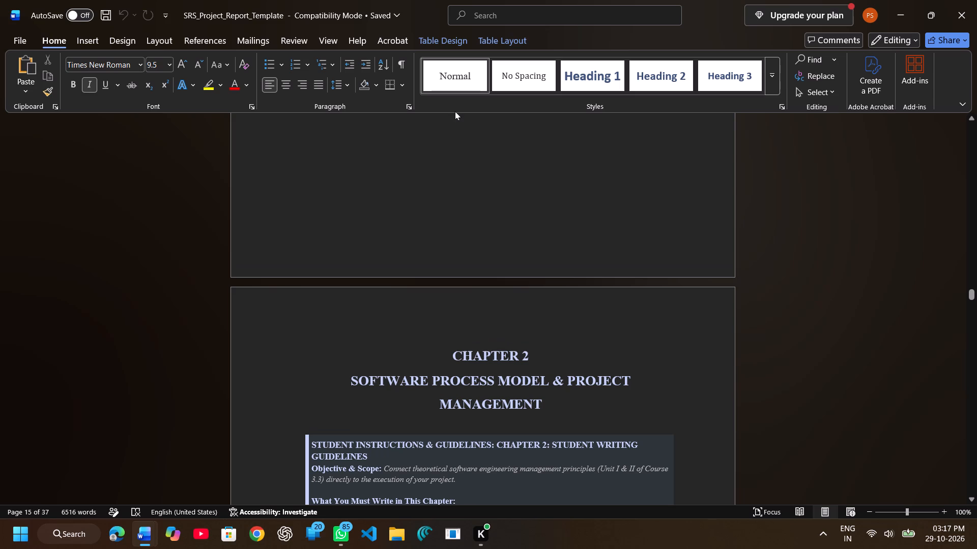
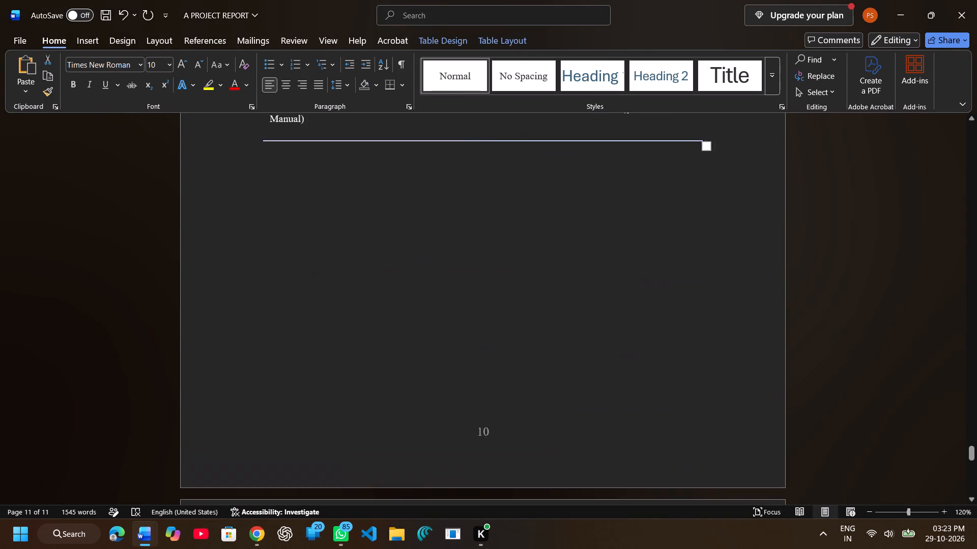
scroll(359, 254, "up", 1)
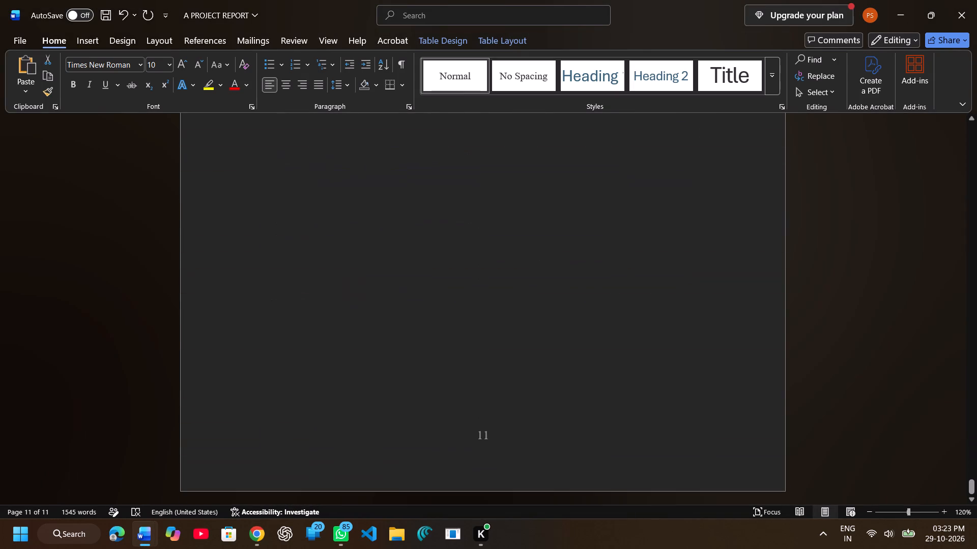
scroll(359, 254, "up", 1)
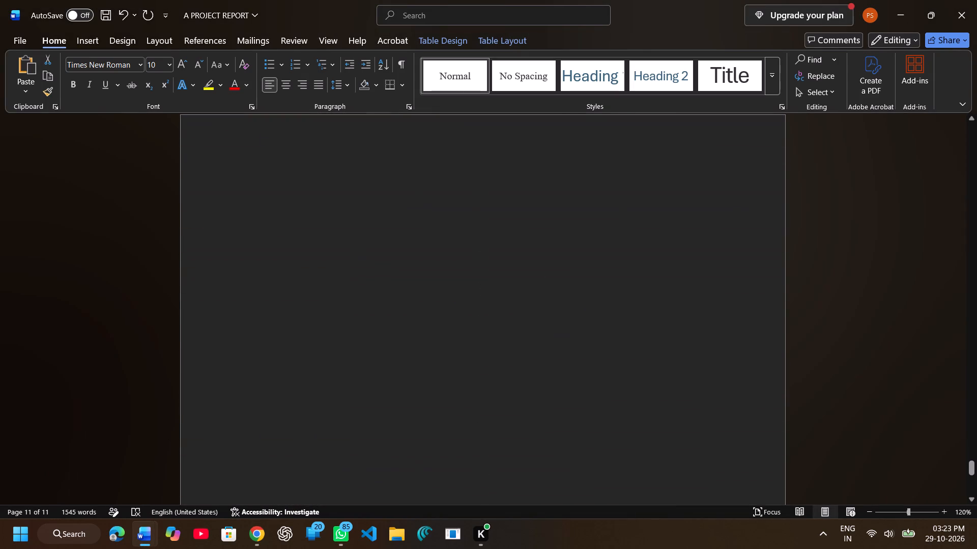
scroll(359, 254, "up", 1)
left_click(328, 269)
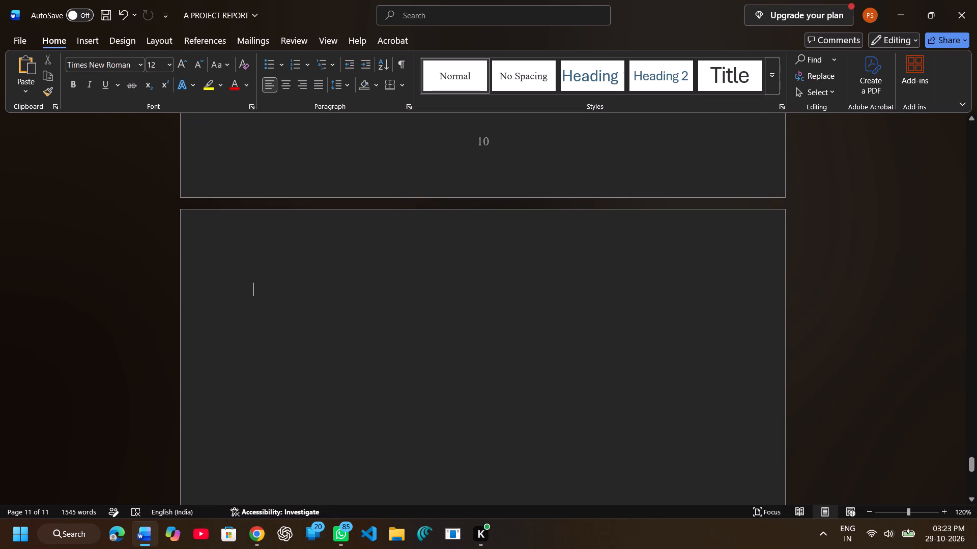
left_click(166, 69)
left_click(157, 152)
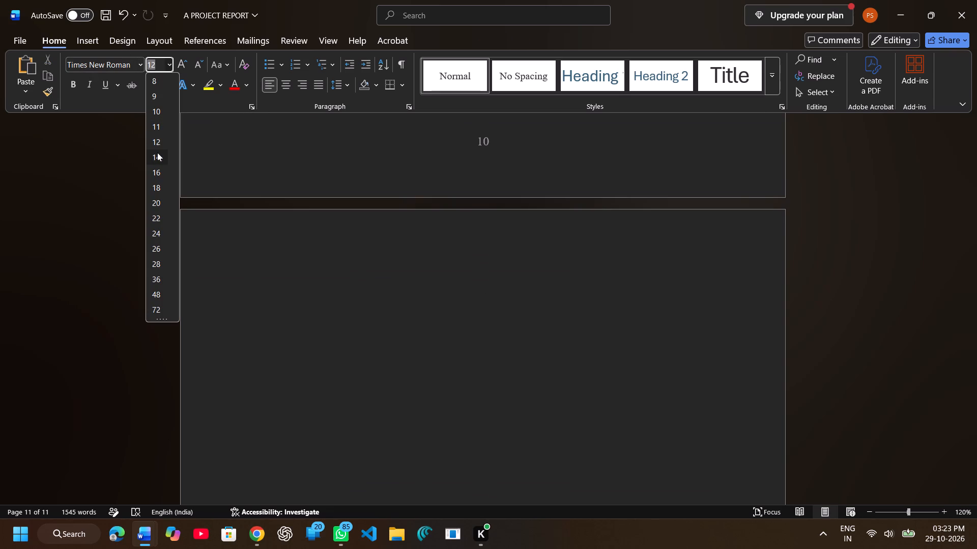
type("CH")
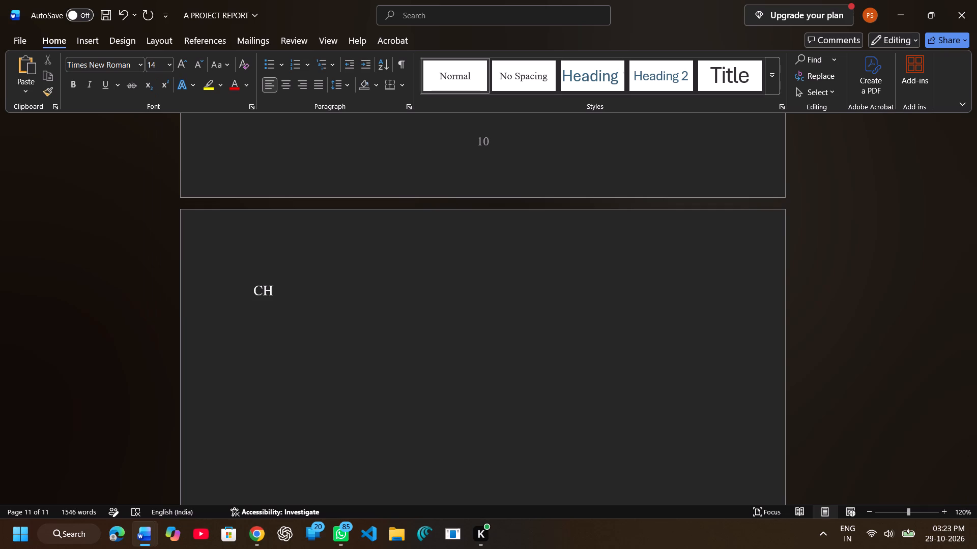
type("APTER")
key("space")
key("BackSpace")
key("minus")
key("1")
key("space")
Check the Chapter 1 title and section entries in the report's table of contents.
scroll(157, 152, "up", 1)
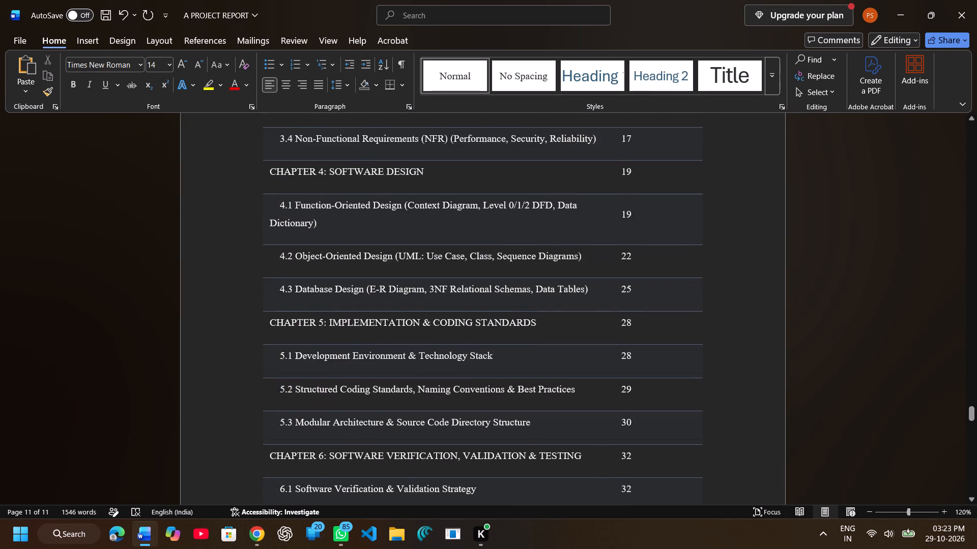
scroll(157, 152, "up", 2)
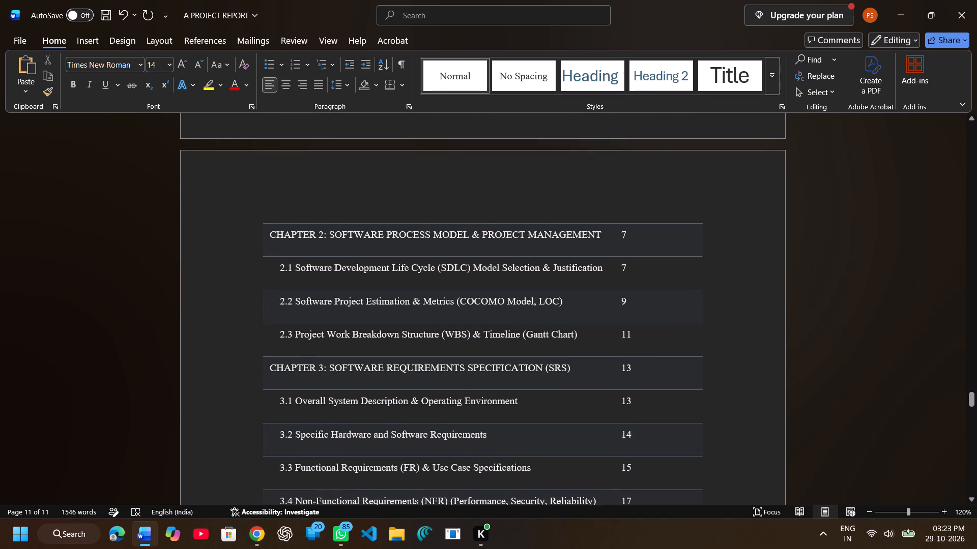
scroll(157, 152, "up", 2)
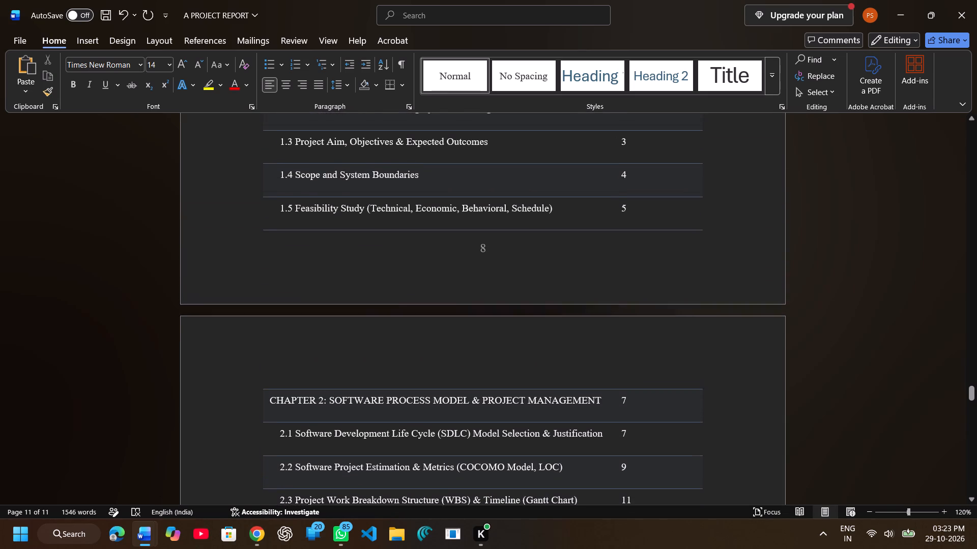
scroll(157, 152, "up", 1)
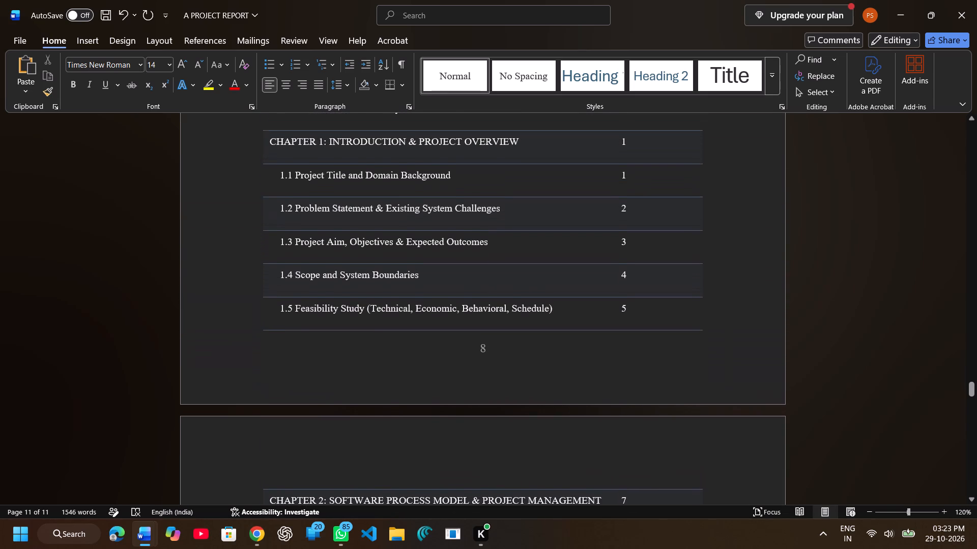
scroll(157, 152, "up", 2)
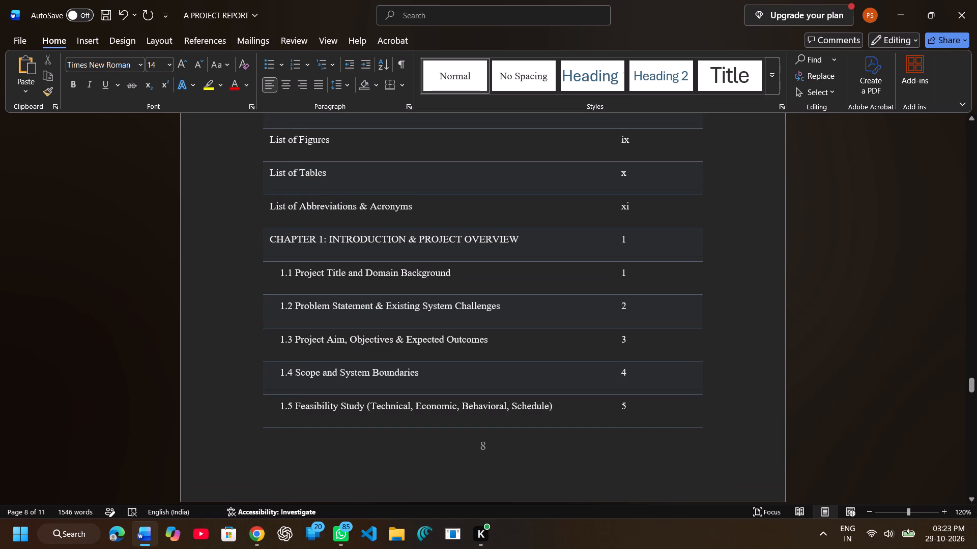
scroll(157, 152, "down", 1)
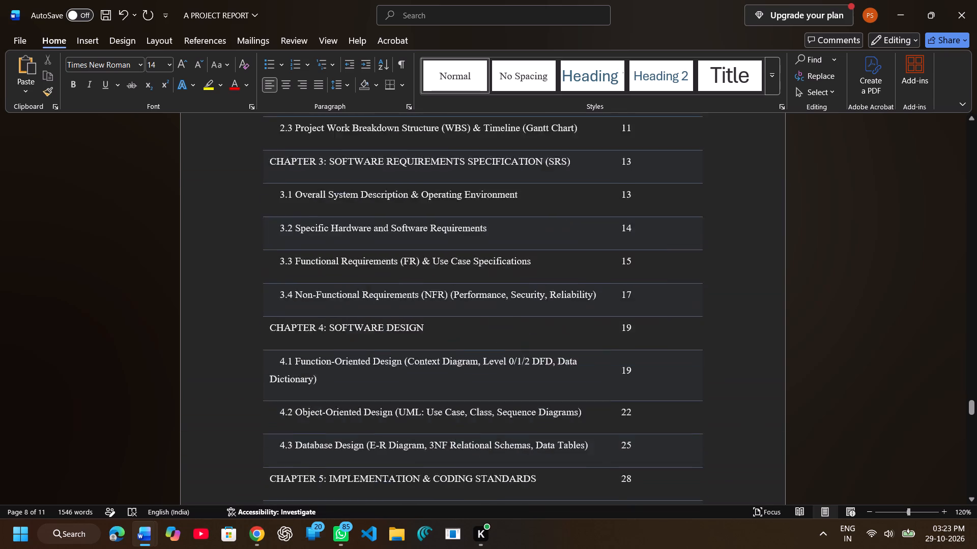
scroll(157, 152, "down", 1)
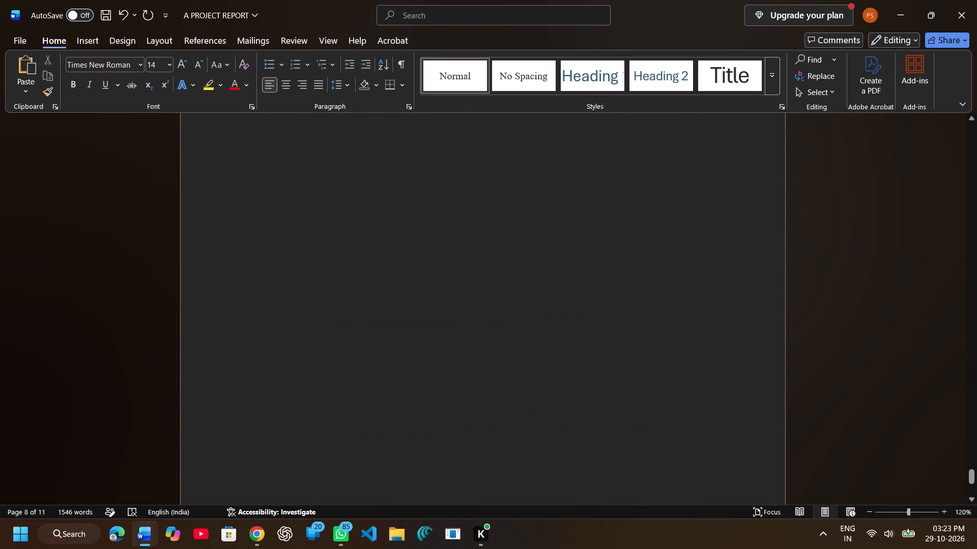
scroll(157, 152, "down", 1)
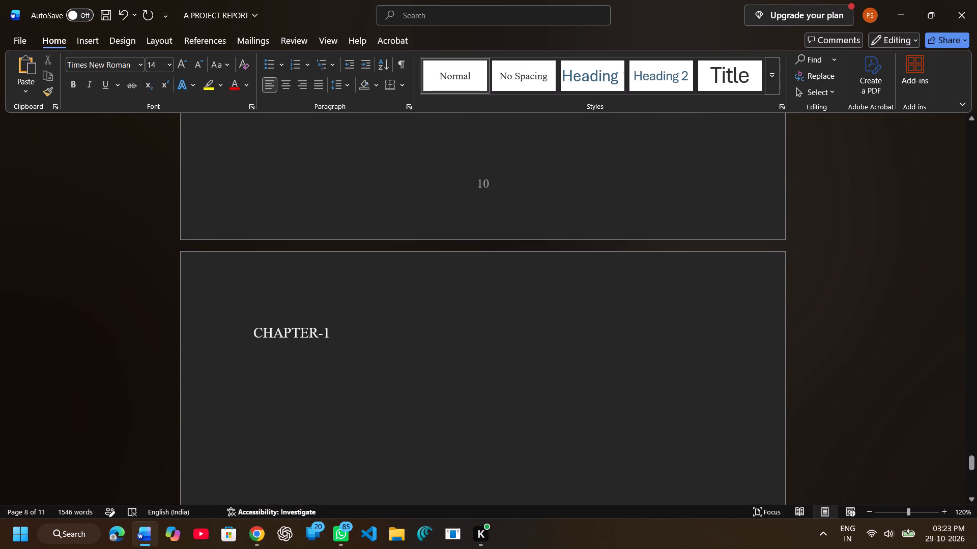
Indent the "CHAPTER-1" heading on page 11 by five tab stops so it sits near the centre of the line.
key("Return")
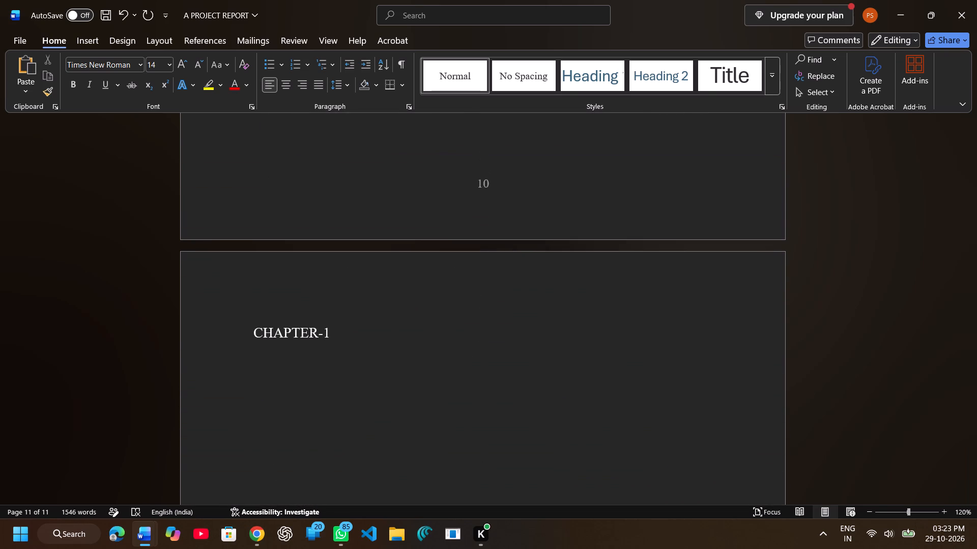
key("BackSpace")
key("Left")
key("Left")
key("Left")
key("Left")
key("Left")
key("Left")
key("Left")
key("Left")
key("Left")
key("Left")
key("Tab")
key("Tab")
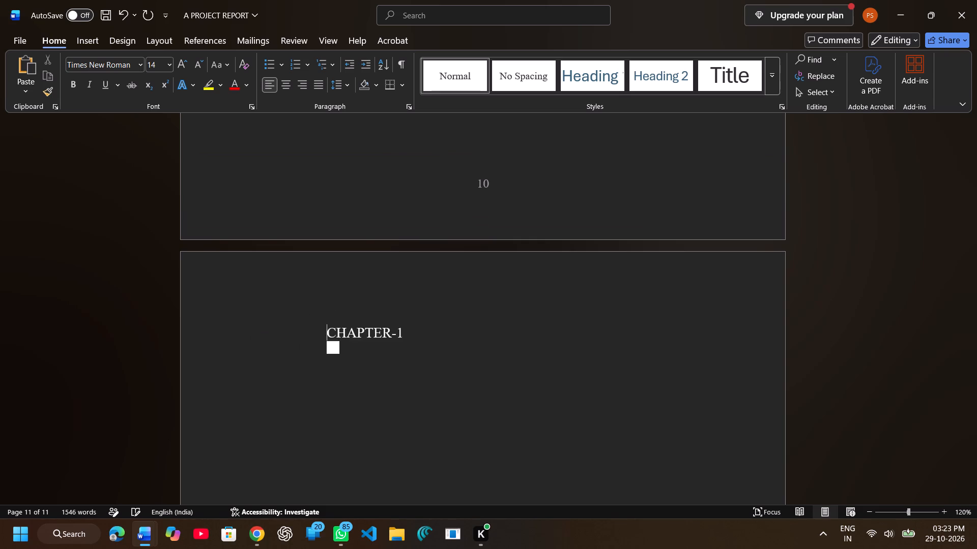
key("Tab")
key("Tab")
key("Tab")
Enter "INTRODUCTION AND" on the line below the "CHAPTER-1" heading.
key("Down")
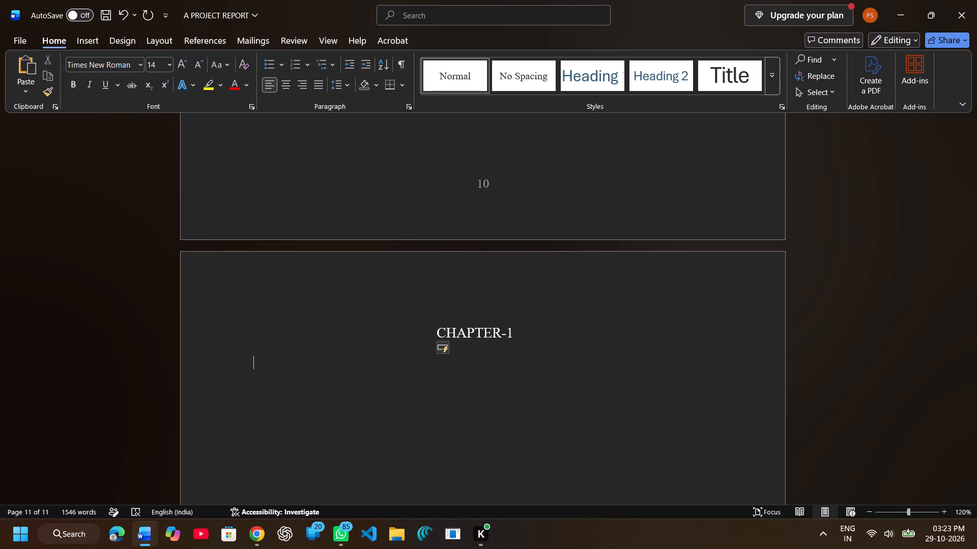
type("INTRDO")
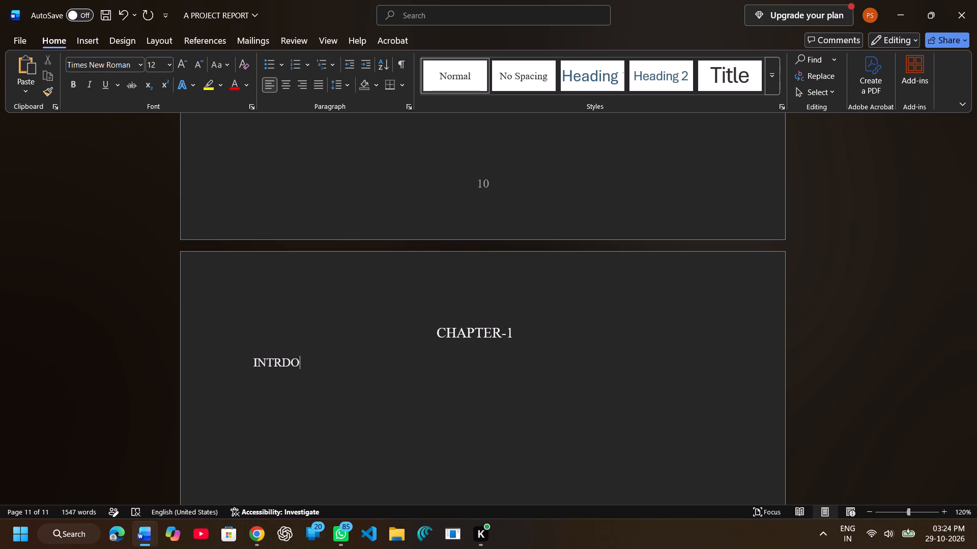
key("BackSpace")
key("BackSpace")
type("ODUCTION")
key("space")
type("AND")
key("space")
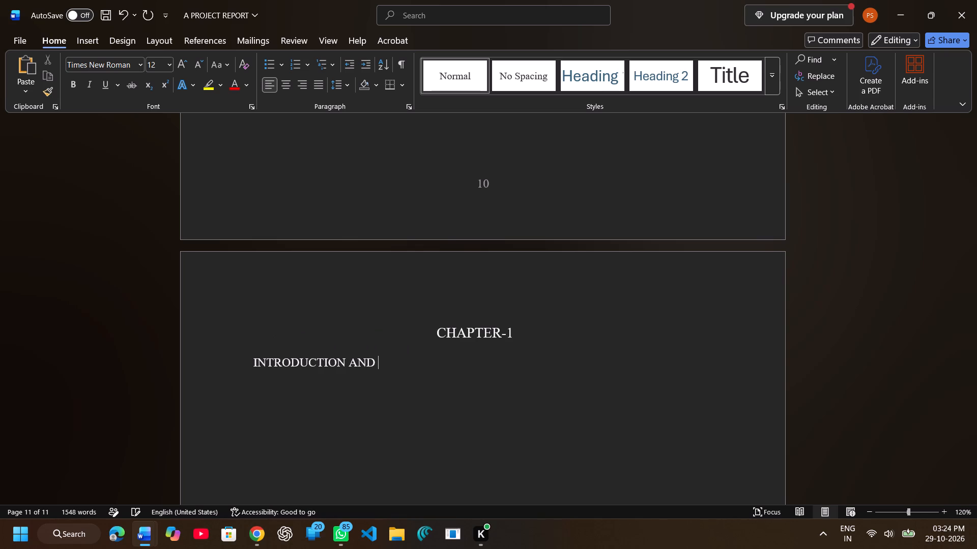
Consult the Chapter 1 entry in the table of contents and complete the chapter title with "PROJECT OVERVIEW".
scroll(157, 152, "up", 3)
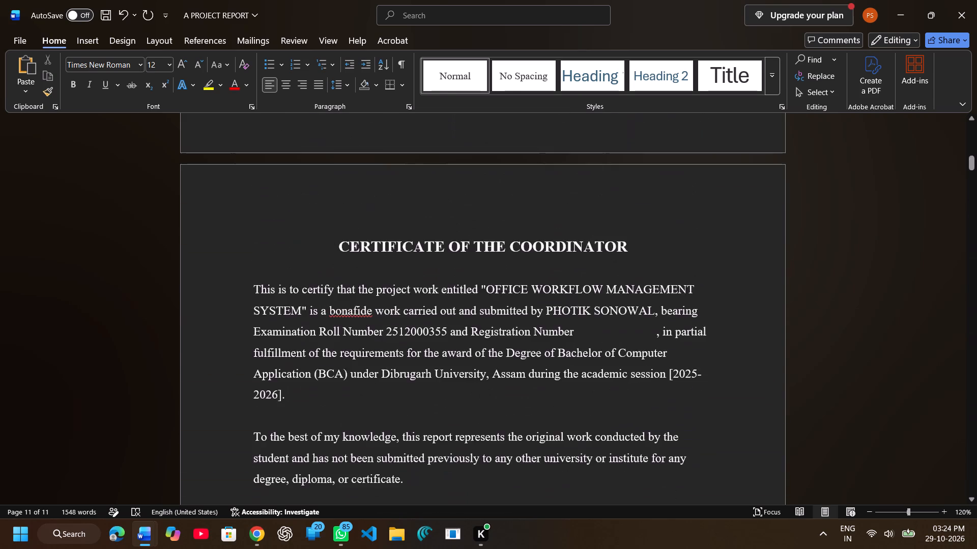
scroll(157, 152, "down", 6)
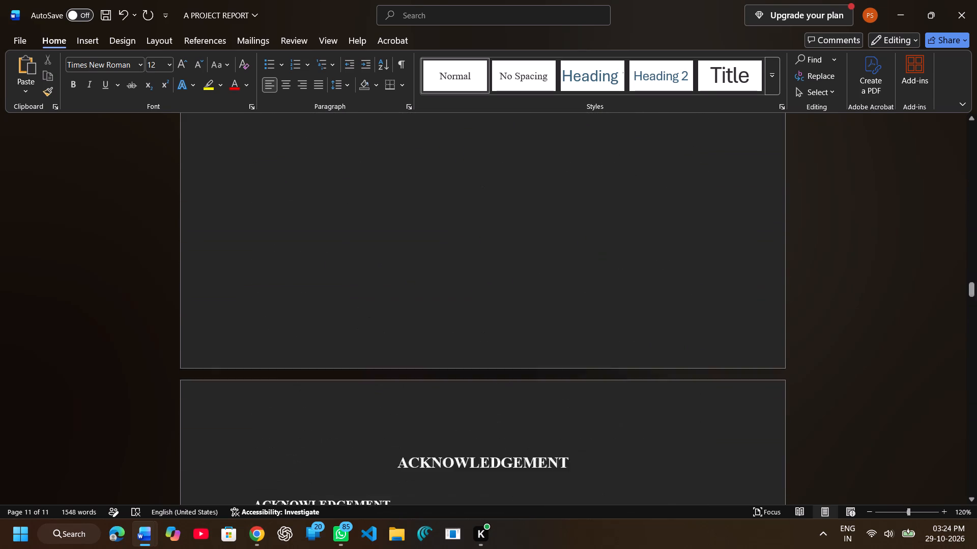
scroll(157, 152, "down", 4)
scroll(157, 152, "up", 3)
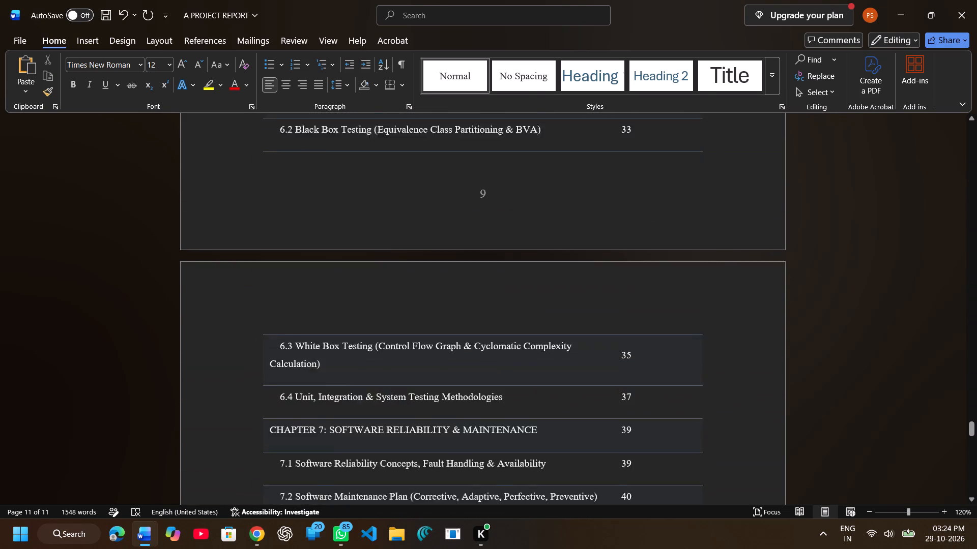
scroll(157, 152, "up", 3)
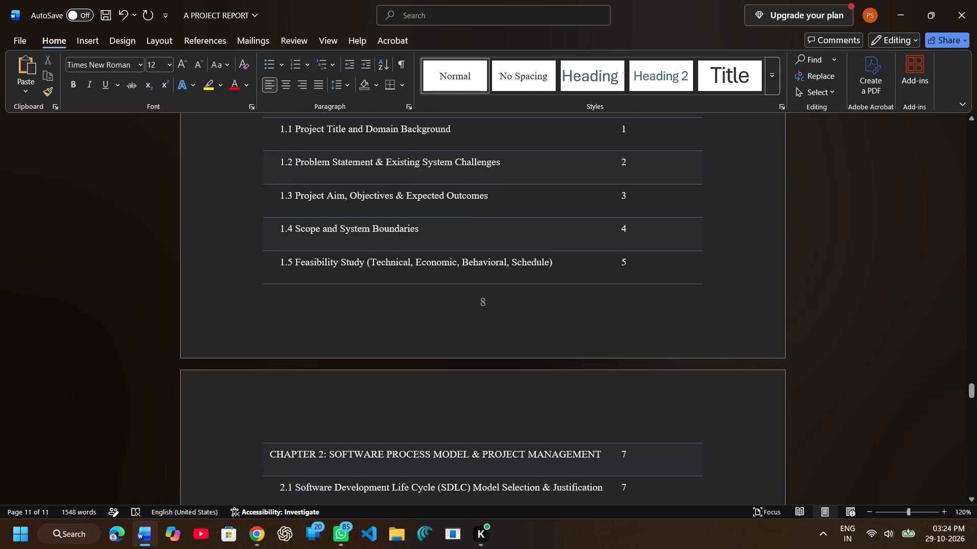
scroll(157, 152, "up", 1)
scroll(157, 152, "down", 1)
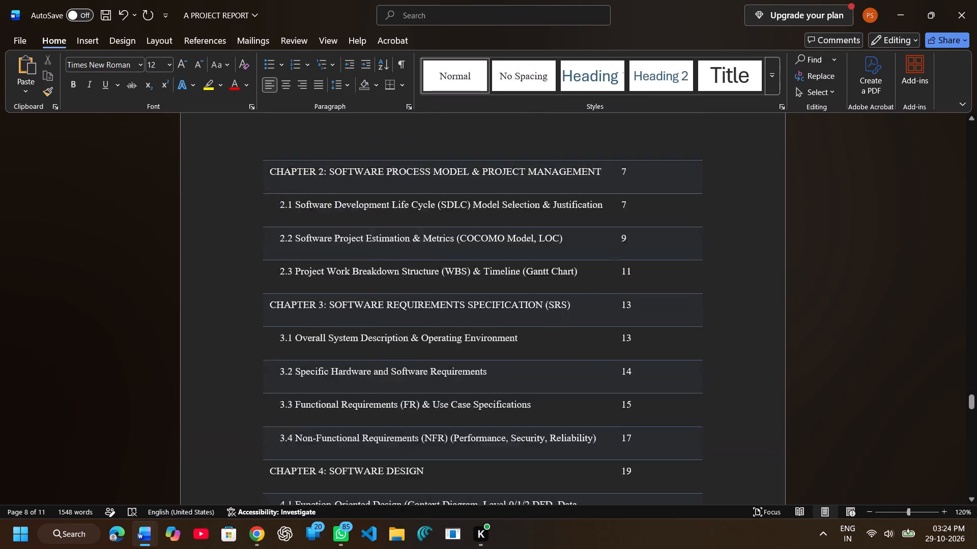
scroll(157, 152, "down", 4)
scroll(157, 152, "up", 1)
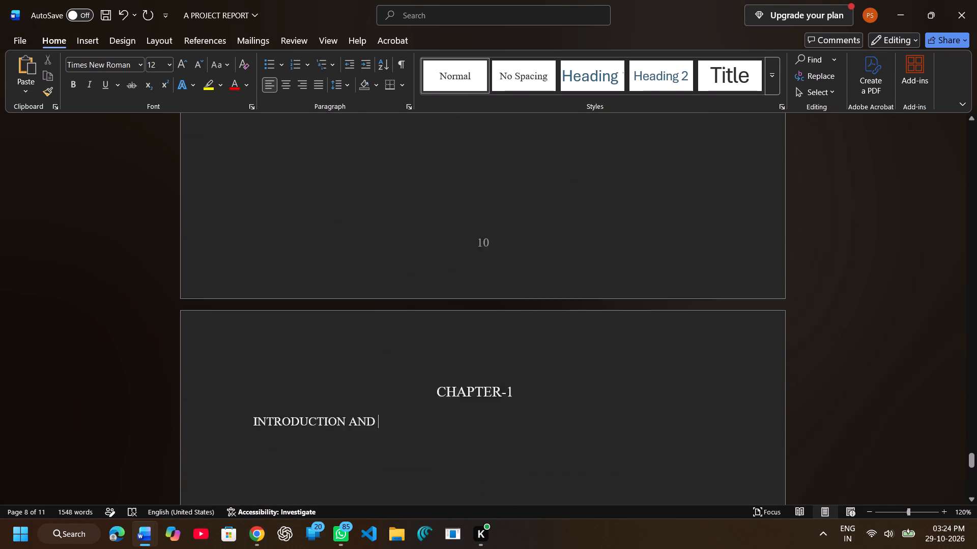
scroll(157, 152, "up", 1)
type("PROJECT OVER")
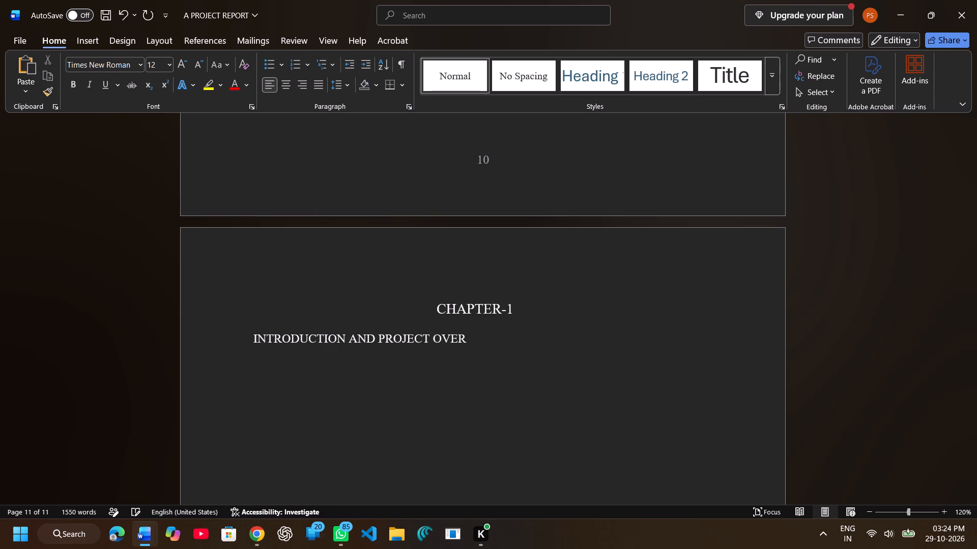
type("VIEW")
Indent the "INTRODUCTION AND PROJECT OVERVIEW" title by three tab stops to centre it beneath the chapter heading.
left_click(254, 339)
key("Tab")
key("Tab")
key("Tab")
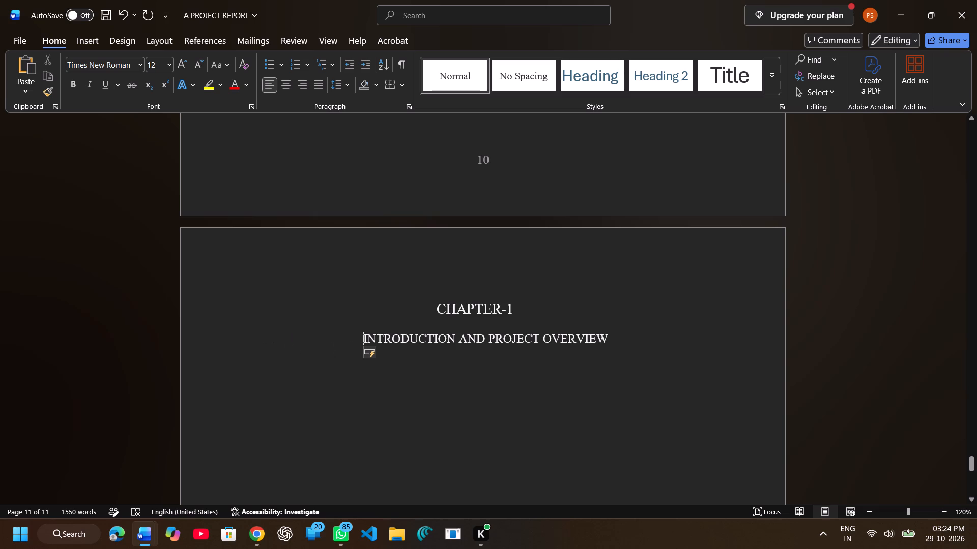
Paste the copied Chapter 1 text, sections 1.1 to 1.5.4, on a new line below the chapter title.
left_click(644, 334)
key("Return")
key("BackSpace")
key("ctrl+v")
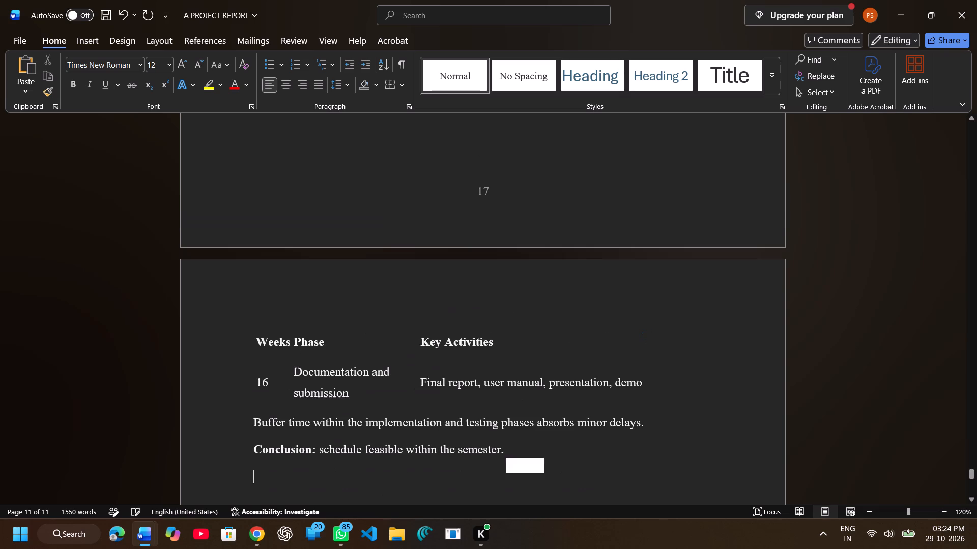
Look over the pasted Chapter 1 text, the preceding pages and table of contents, and the start of the chapter.
scroll(644, 334, "up", 7)
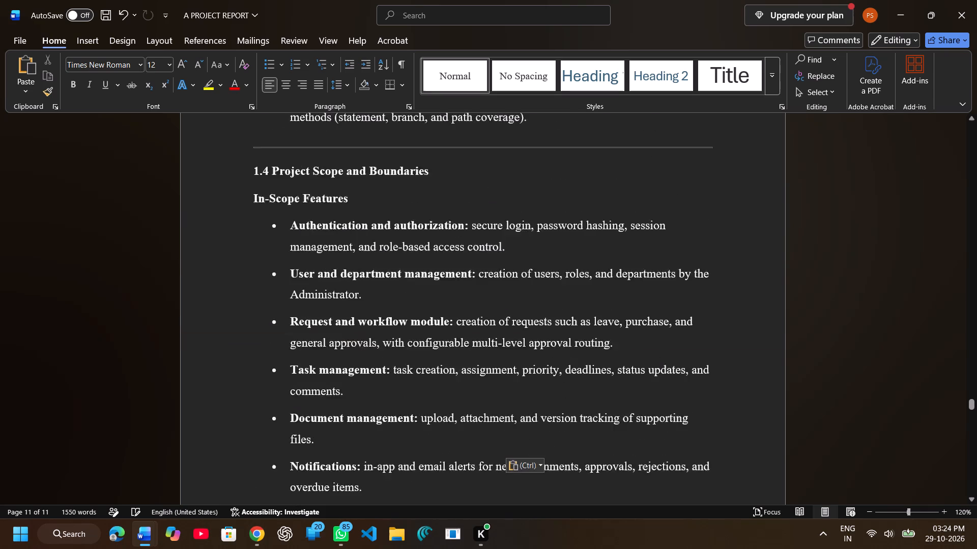
scroll(644, 334, "up", 2)
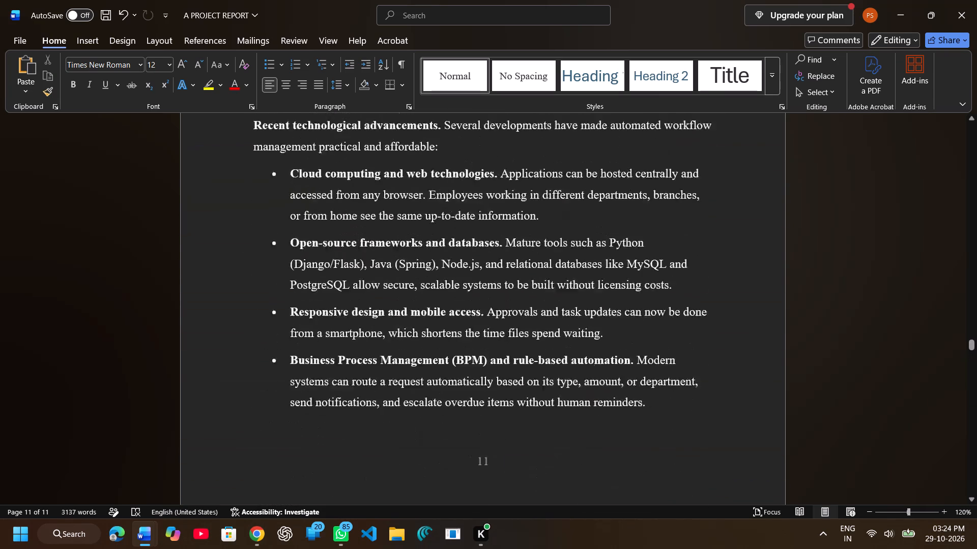
scroll(644, 334, "up", 1)
scroll(644, 334, "down", 2)
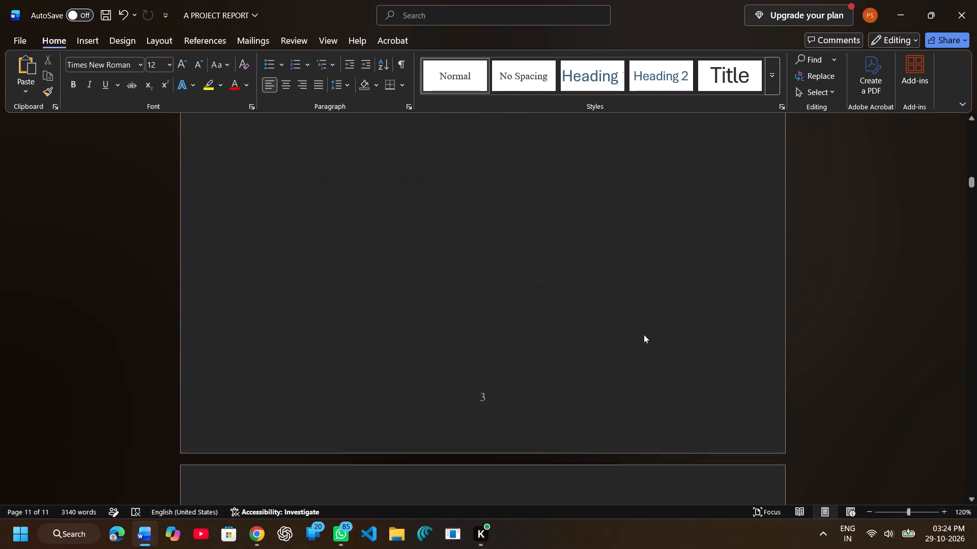
scroll(644, 334, "down", 2)
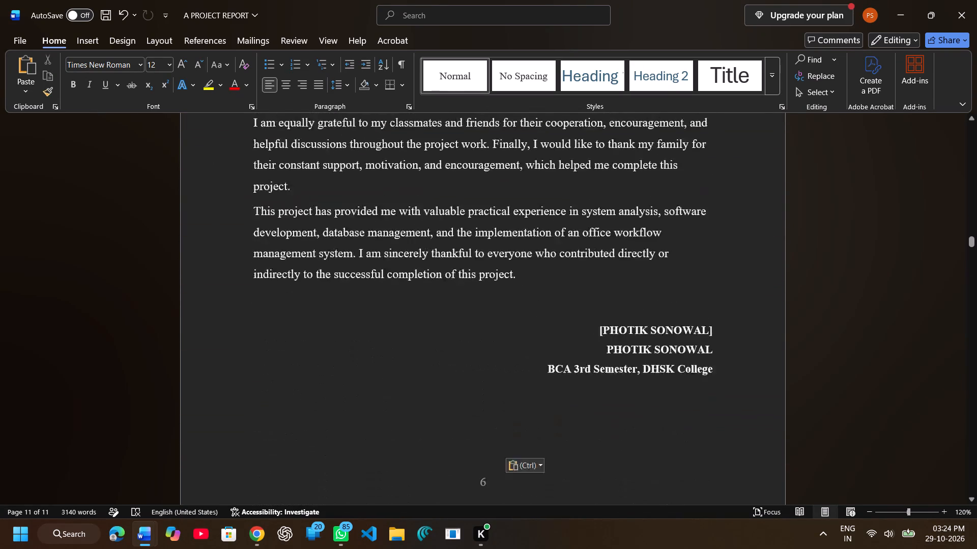
scroll(644, 334, "down", 2)
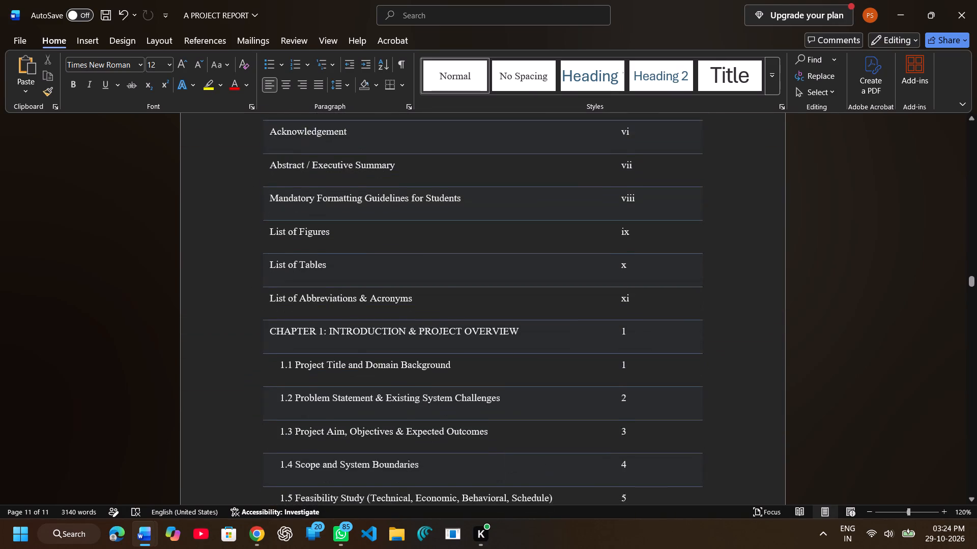
scroll(644, 334, "down", 2)
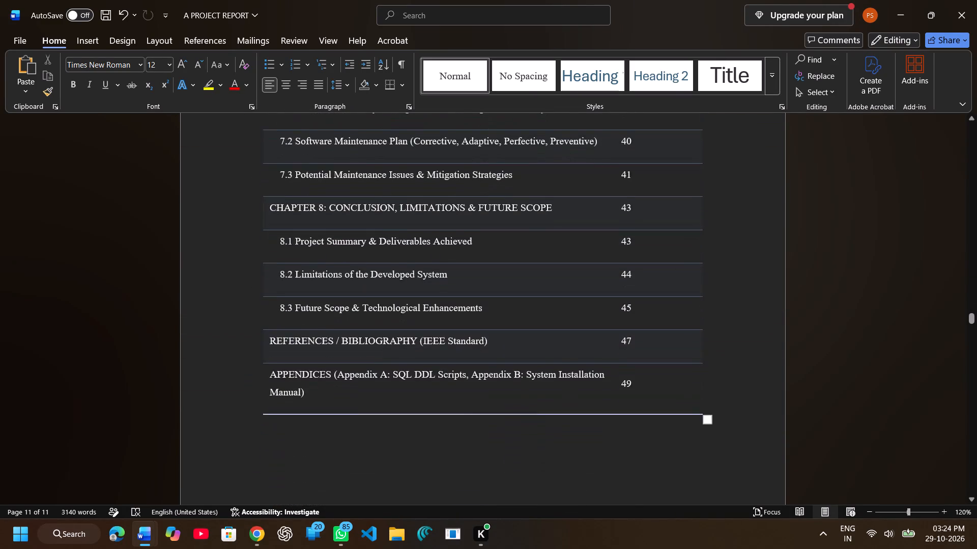
scroll(644, 334, "down", 3)
scroll(644, 334, "up", 1)
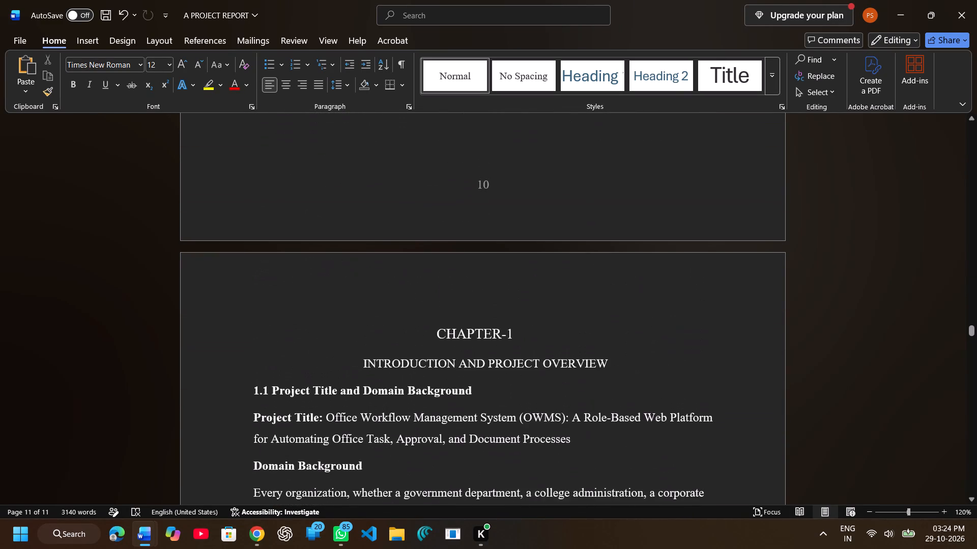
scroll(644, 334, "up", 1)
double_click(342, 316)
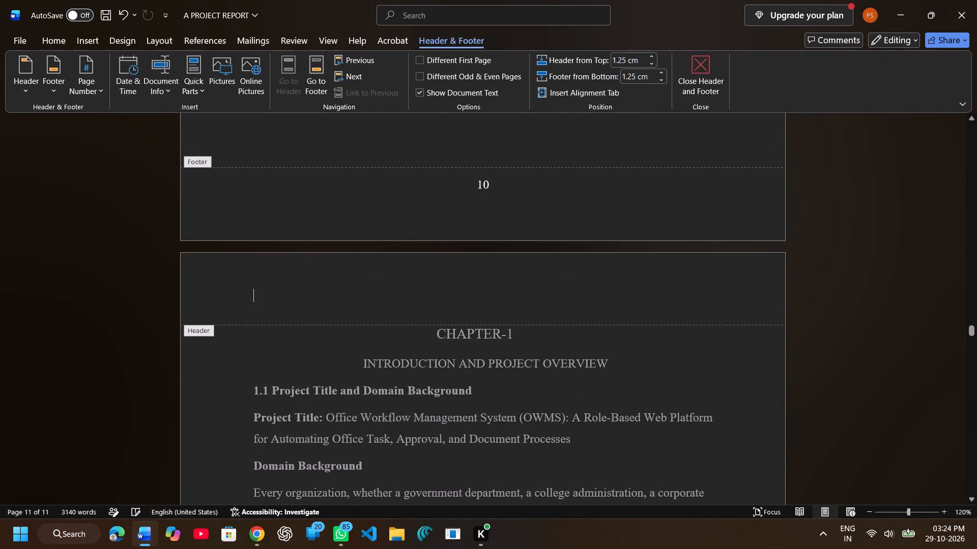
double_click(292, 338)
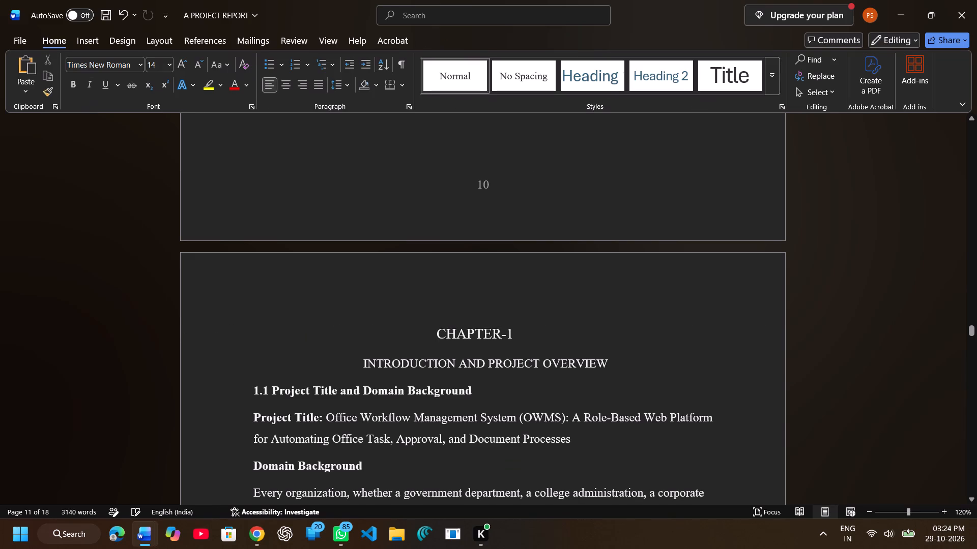
Insert page numbers at the bottom of the page in the centred Plain Number 2 style, from the Chapter 1 page.
left_click(96, 43)
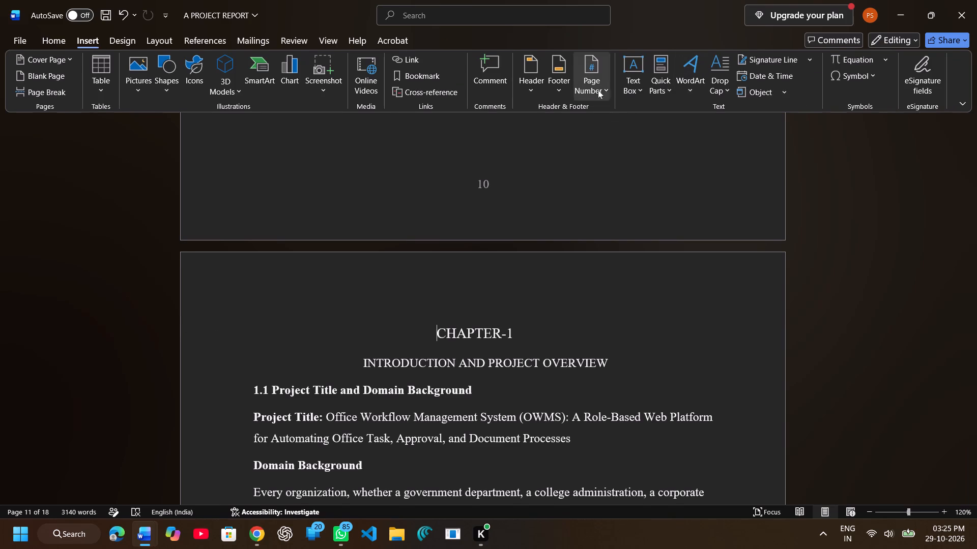
left_click(594, 75)
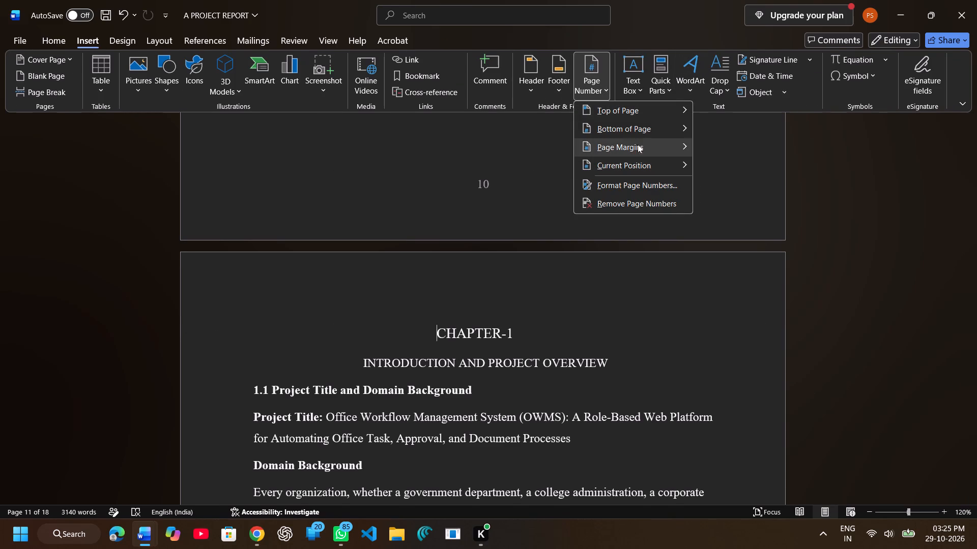
left_click(644, 125)
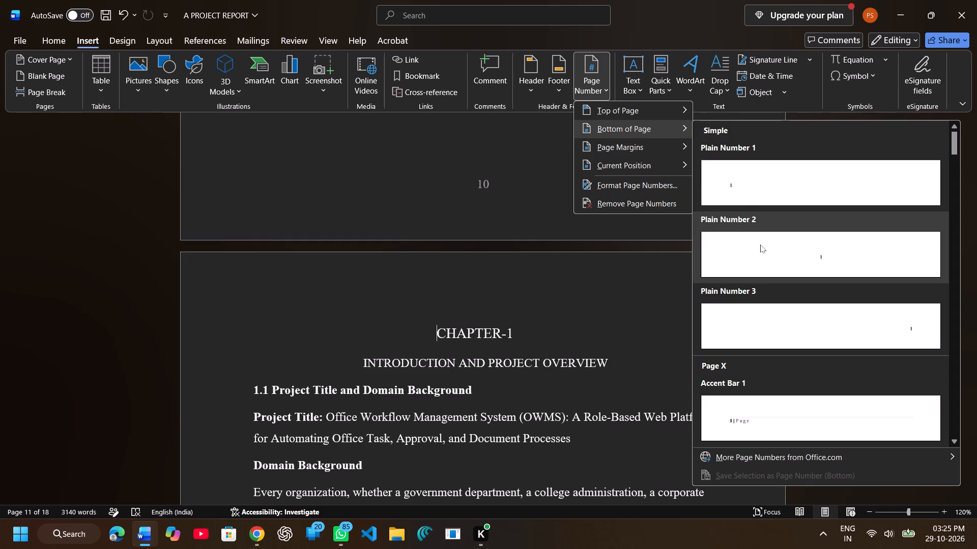
left_click(760, 245)
Check the footer page numbers on the front pages against the table of contents, back to the cover, and leave header and footer editing.
scroll(625, 291, "up", 2)
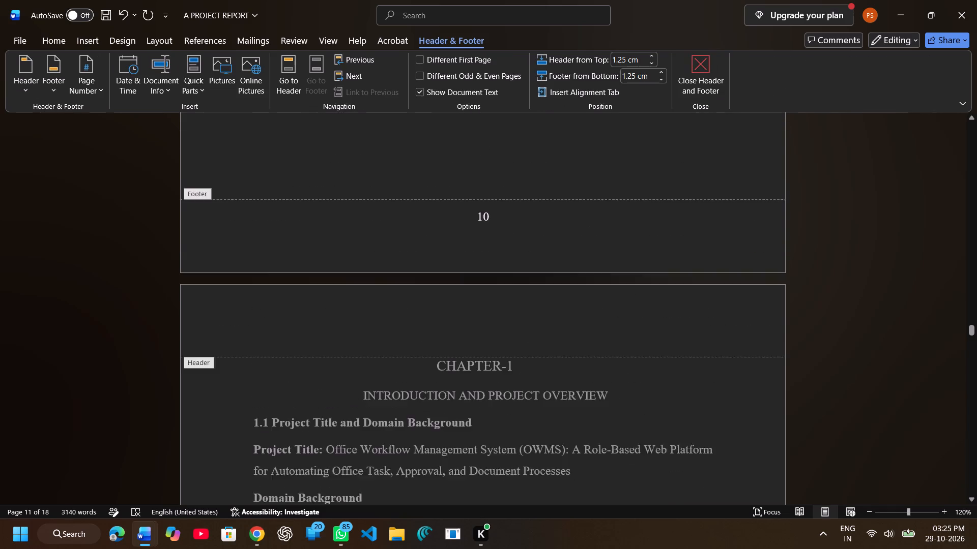
scroll(625, 291, "up", 4)
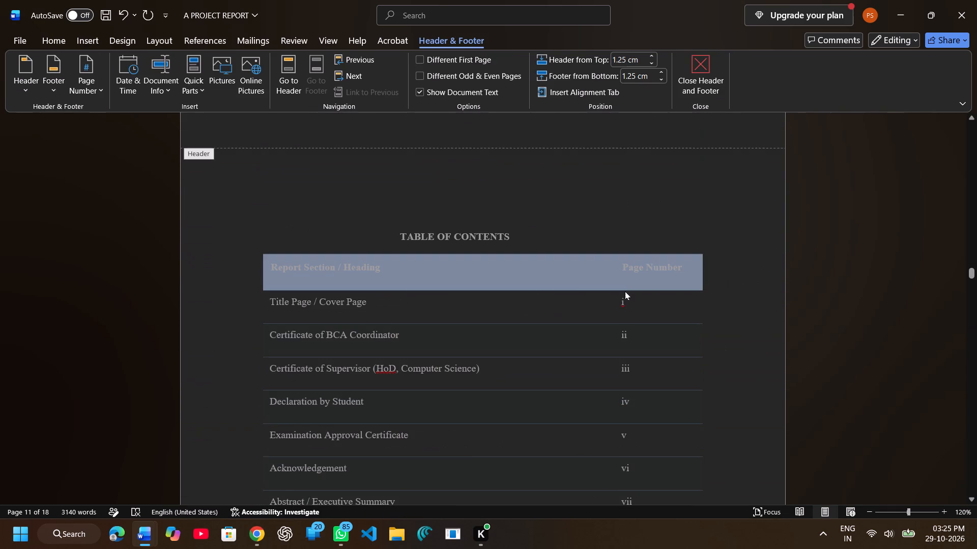
scroll(625, 291, "up", 3)
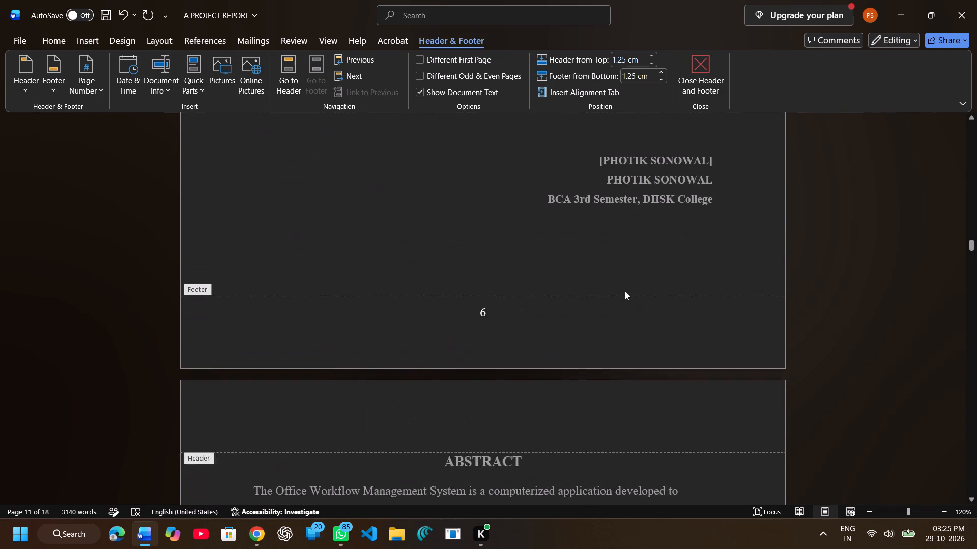
scroll(625, 291, "up", 3)
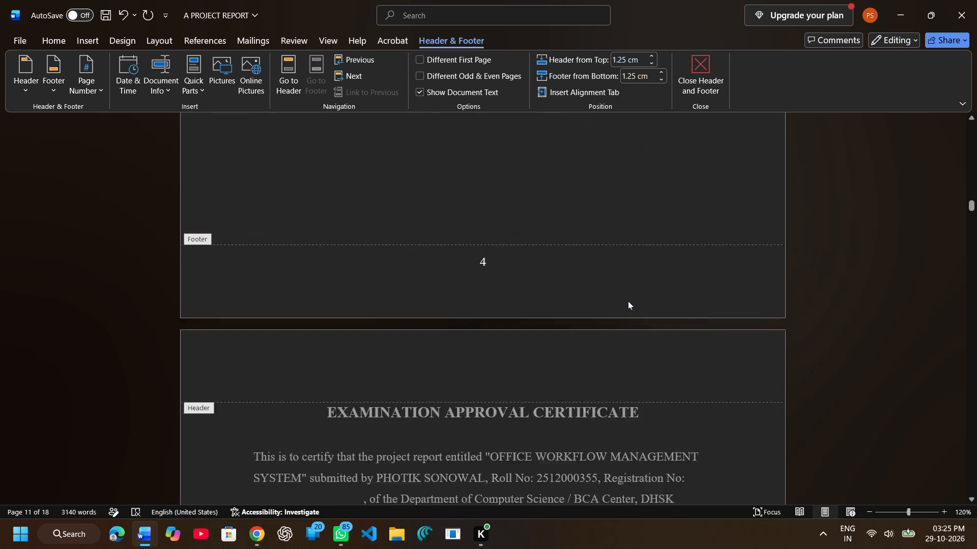
scroll(628, 301, "up", 3)
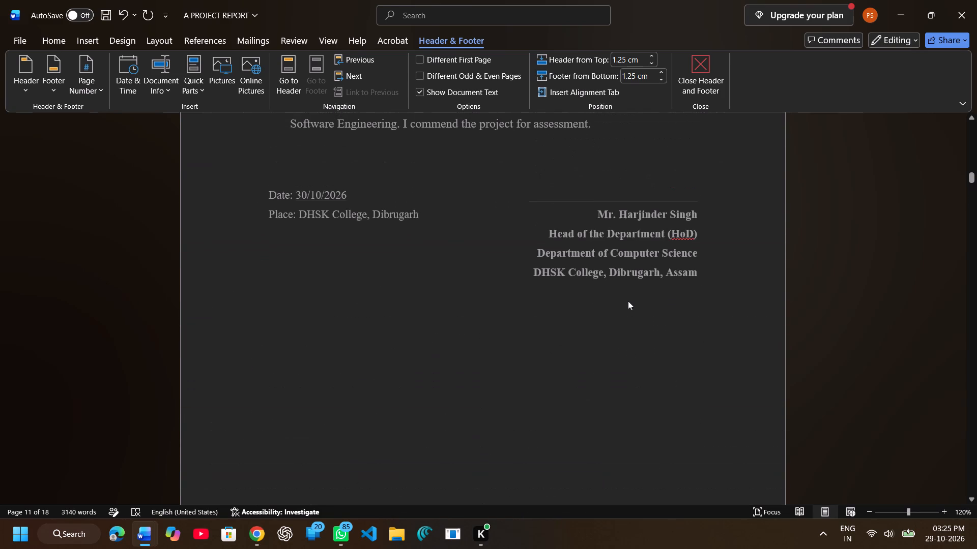
scroll(628, 301, "up", 3)
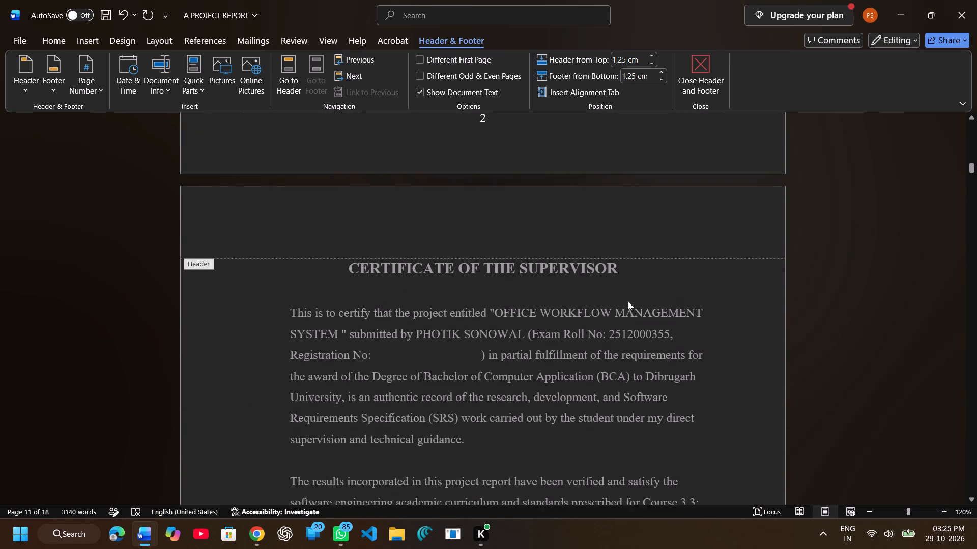
scroll(628, 301, "up", 3)
scroll(628, 301, "down", 1)
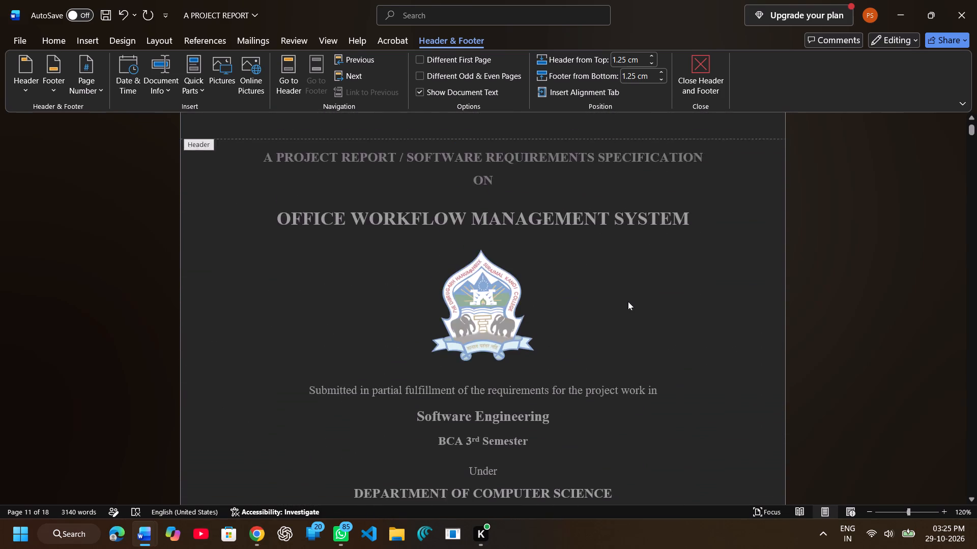
scroll(628, 301, "down", 1)
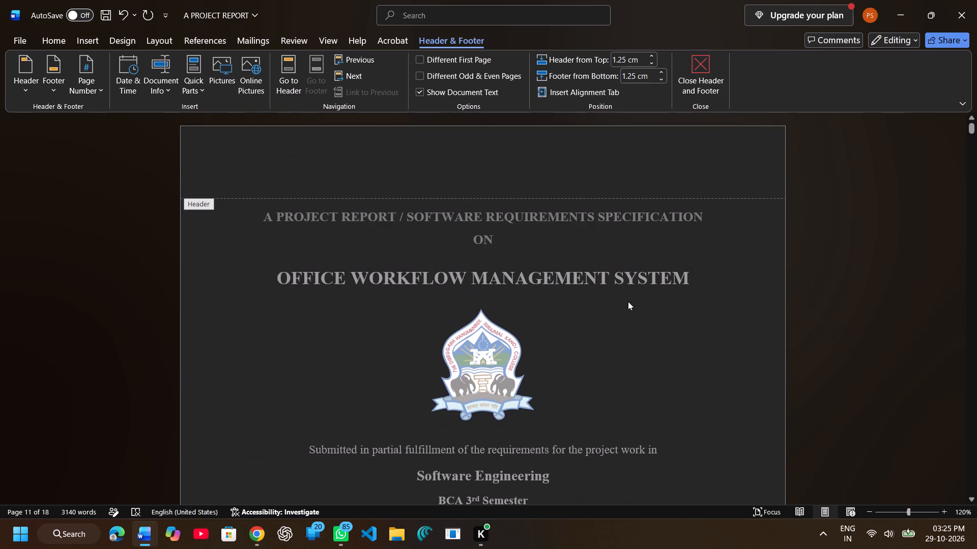
scroll(628, 301, "down", 1)
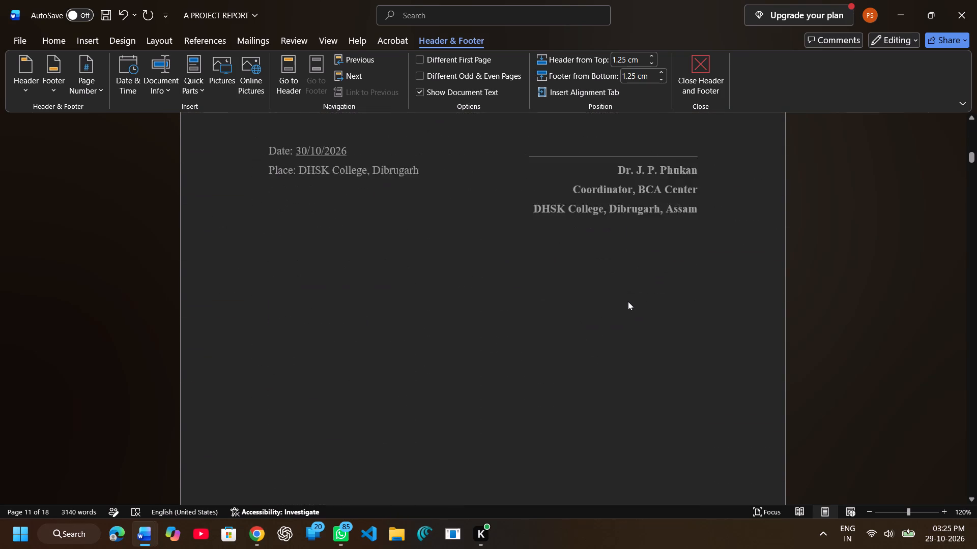
scroll(628, 301, "down", 6)
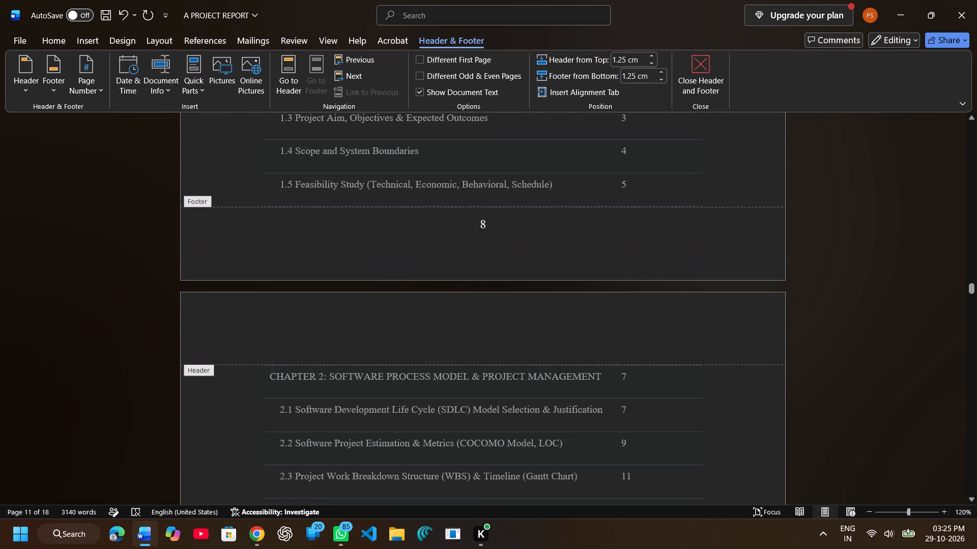
scroll(628, 301, "up", 1)
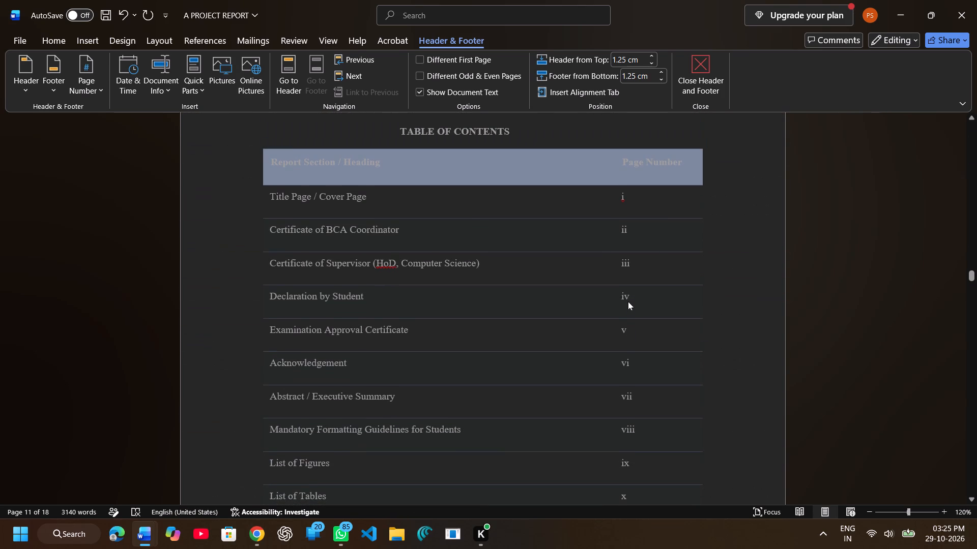
scroll(628, 301, "up", 1)
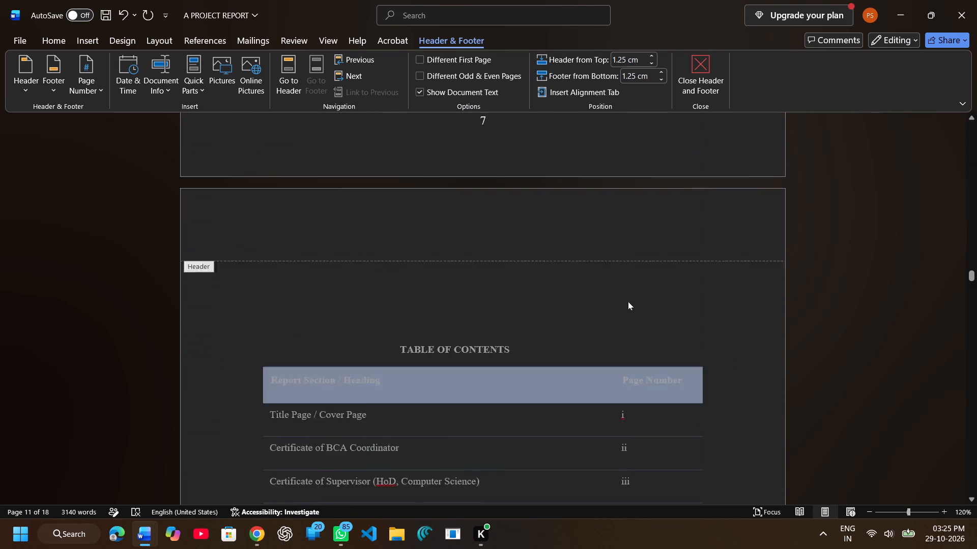
scroll(628, 301, "up", 14)
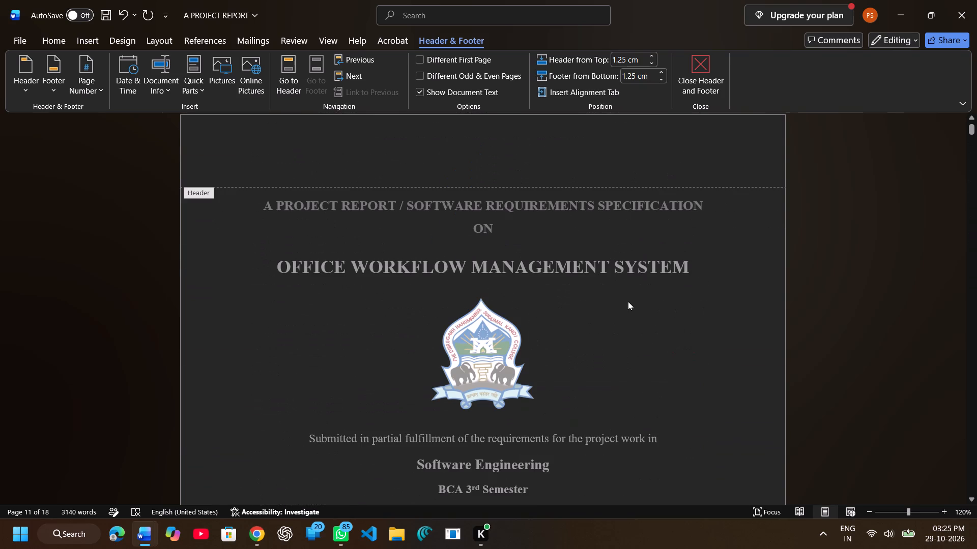
scroll(628, 301, "up", 1)
left_click(529, 228)
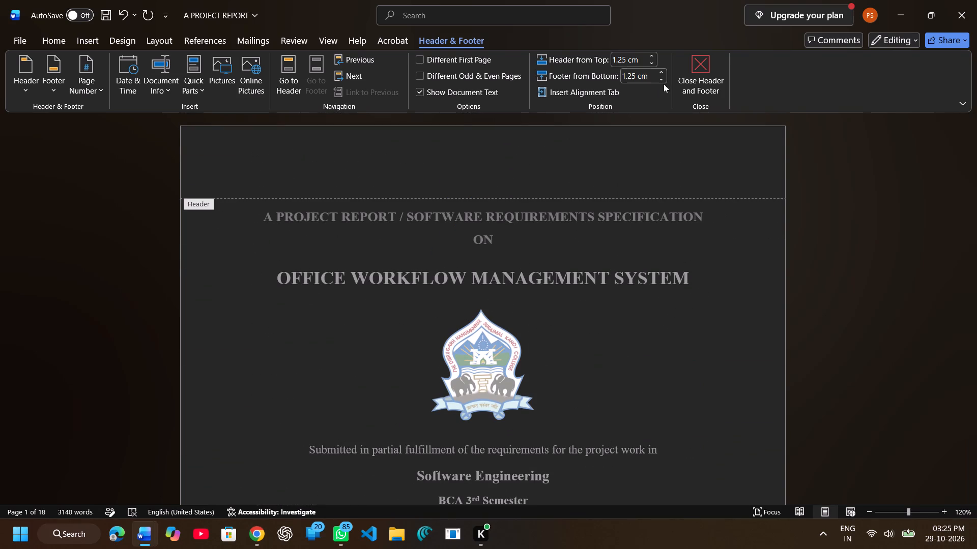
left_click(693, 63)
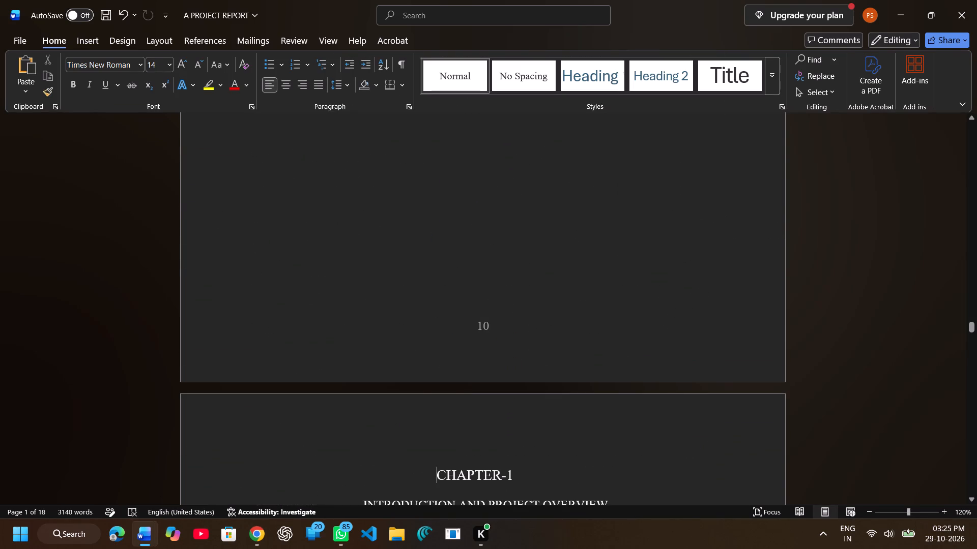
Look through the Chapter 1 pages to the end of the document, checking the page number in each footer.
scroll(577, 184, "down", 2)
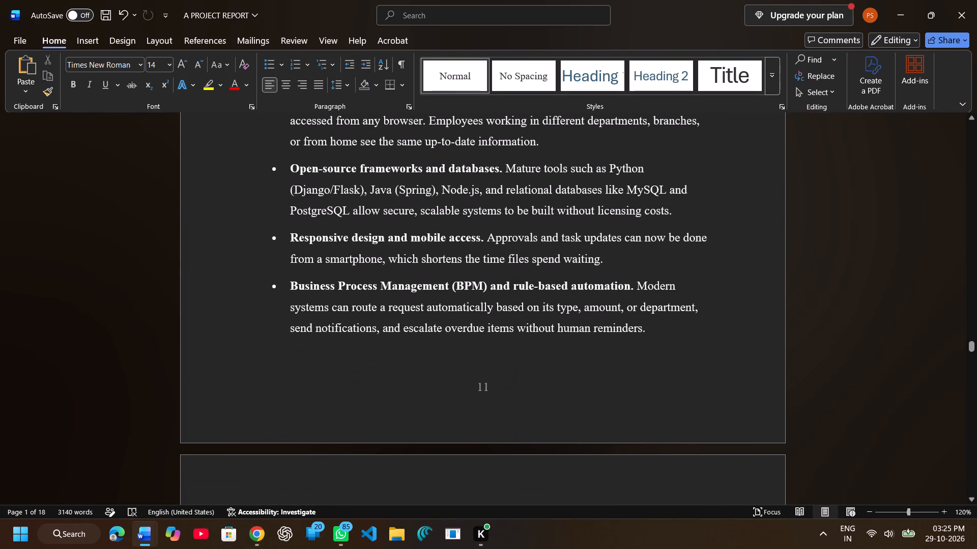
scroll(450, 266, "down", 1)
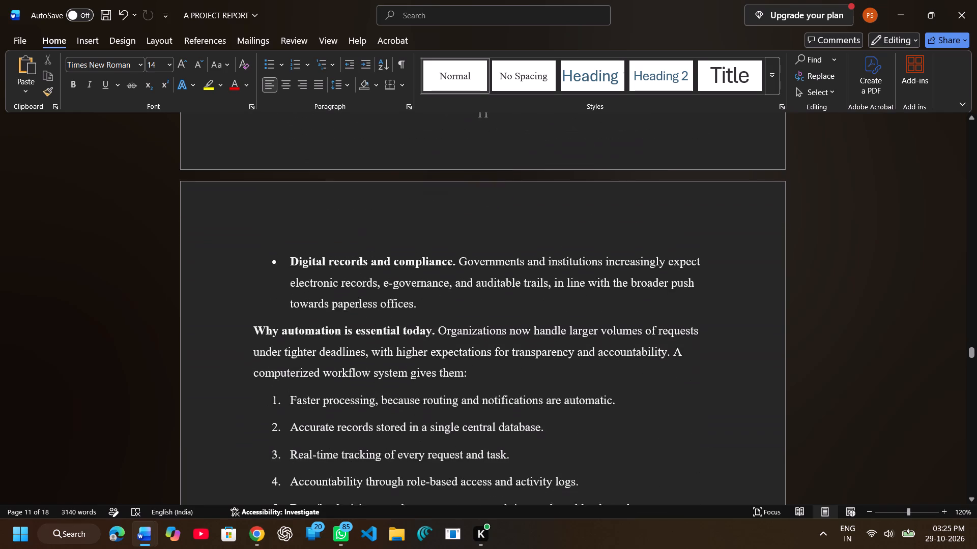
scroll(450, 266, "down", 1)
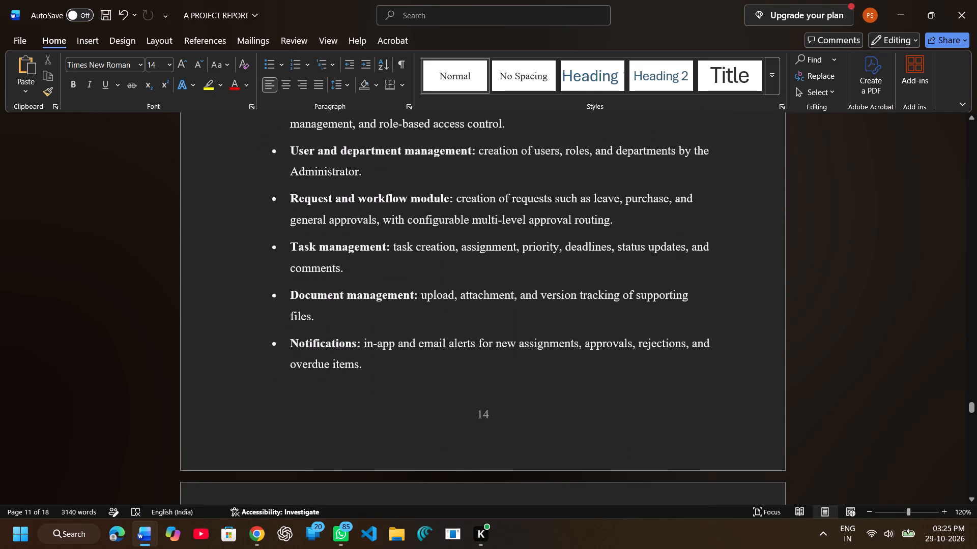
scroll(450, 266, "down", 5)
scroll(450, 266, "right", 1)
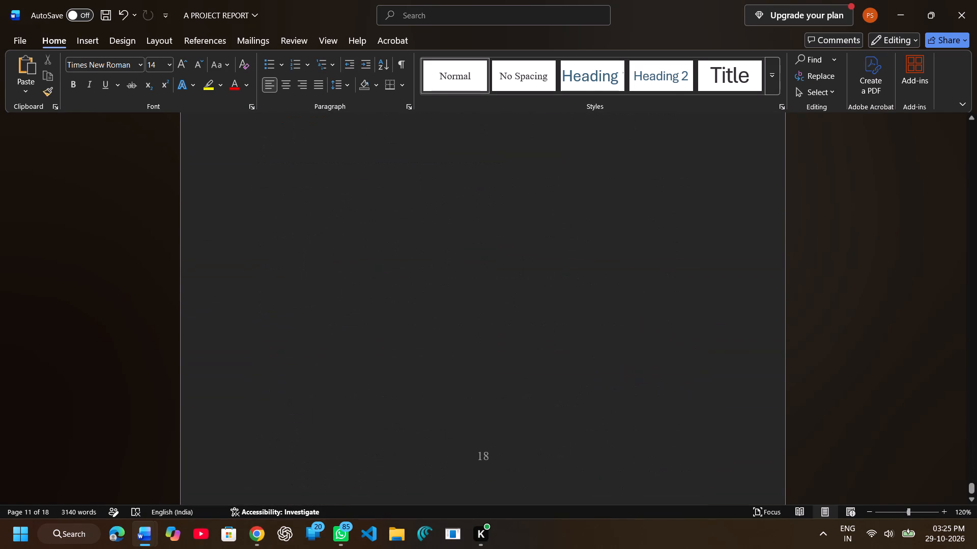
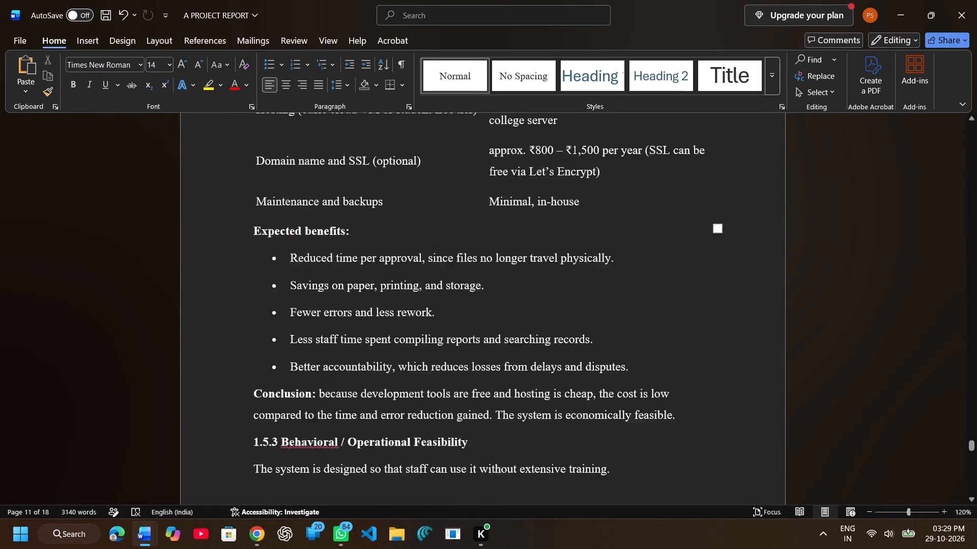
Centre the paragraph at the text cursor on page 11 of the project report.
scroll(450, 266, "up", 1)
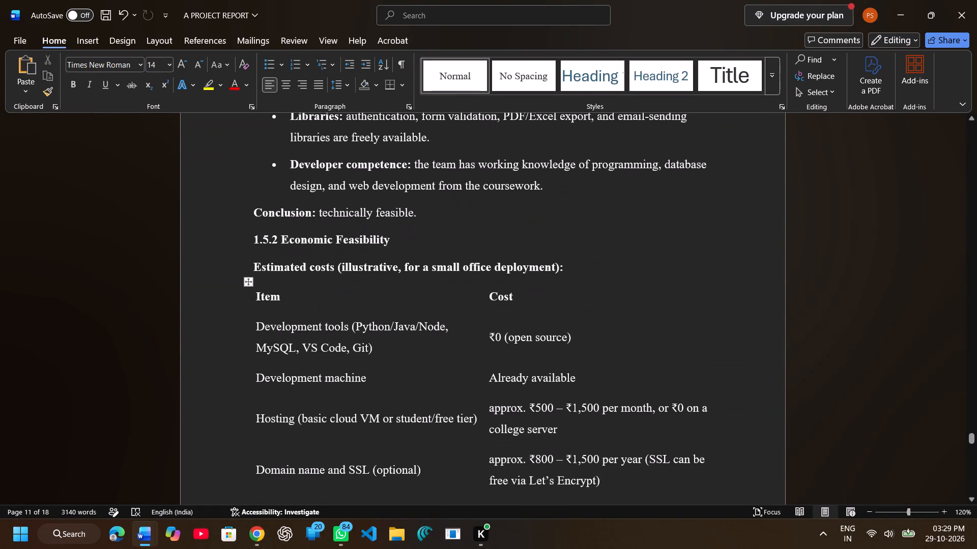
scroll(450, 266, "up", 2)
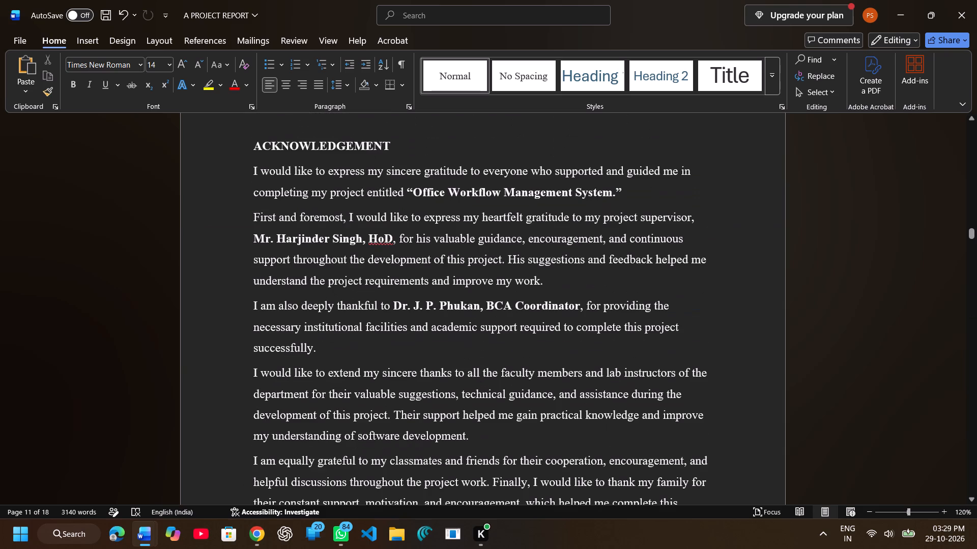
left_click(288, 90)
Look through the Chapter 1 pages to the end of the report, then back over the schedule and operational feasibility sections.
scroll(334, 250, "down", 1)
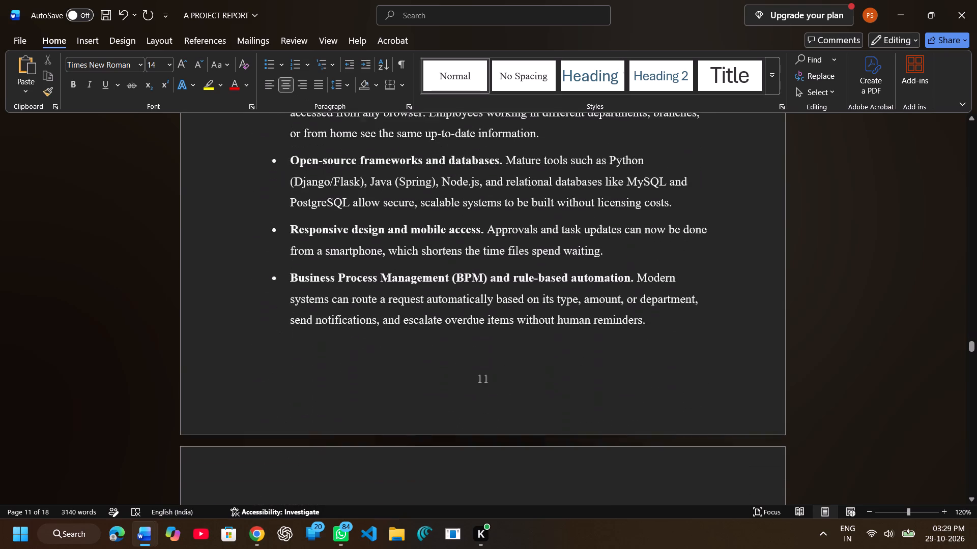
scroll(334, 250, "down", 3)
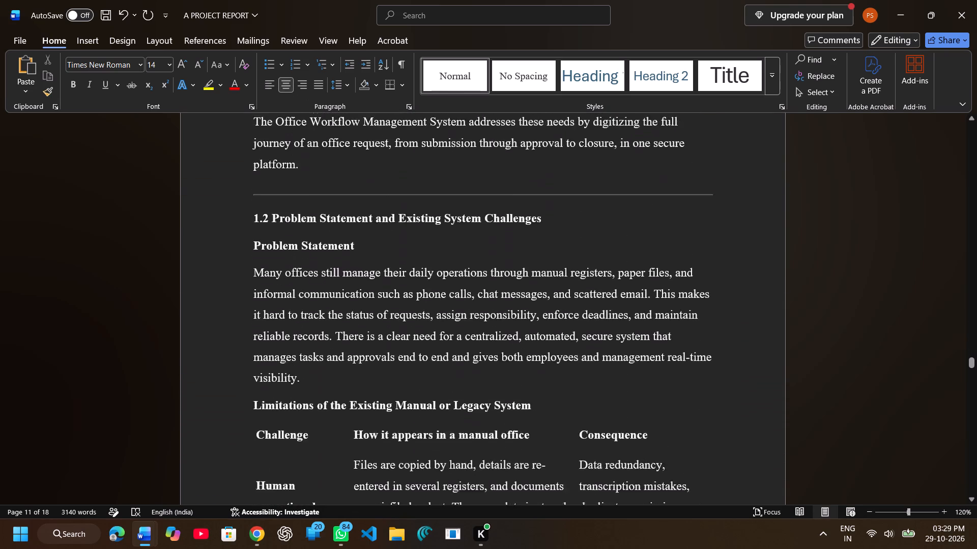
scroll(334, 250, "down", 2)
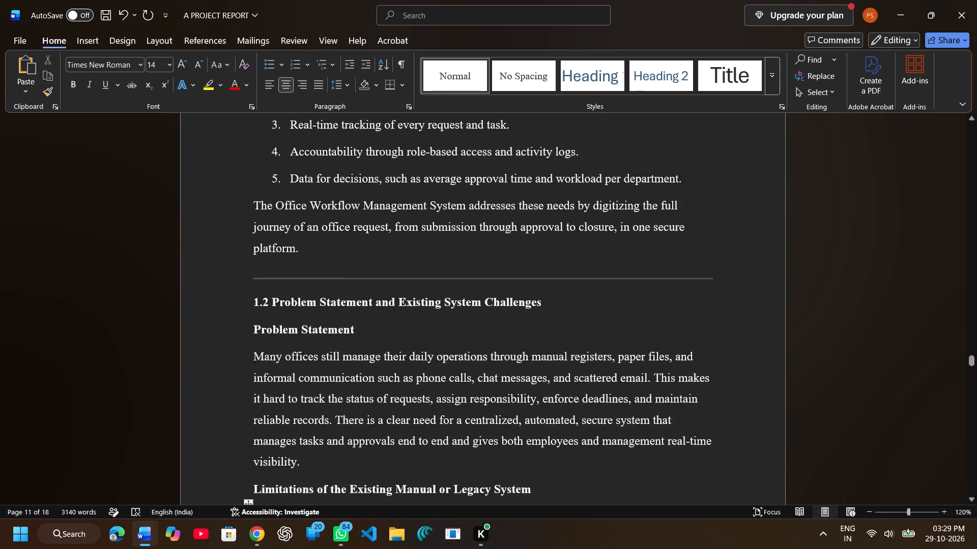
scroll(334, 250, "down", 2)
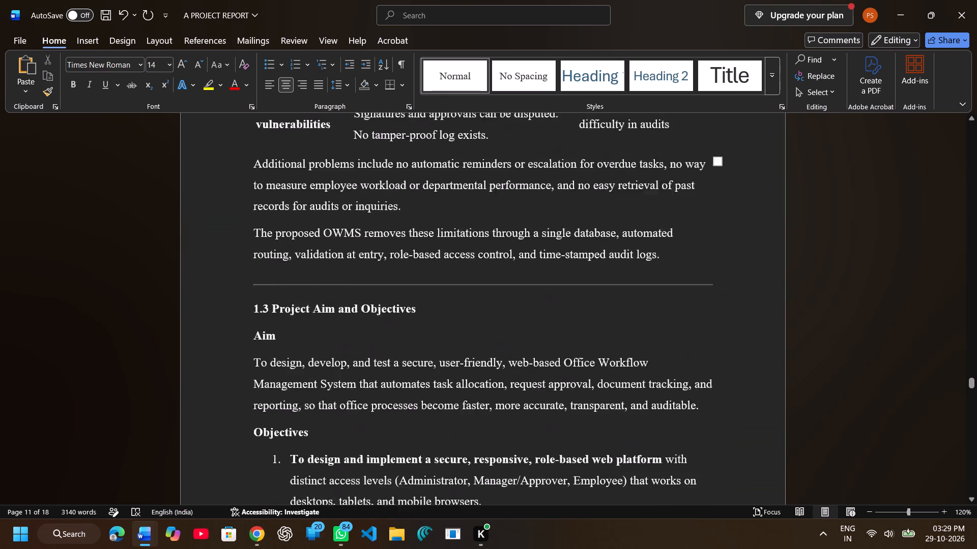
scroll(334, 250, "down", 2)
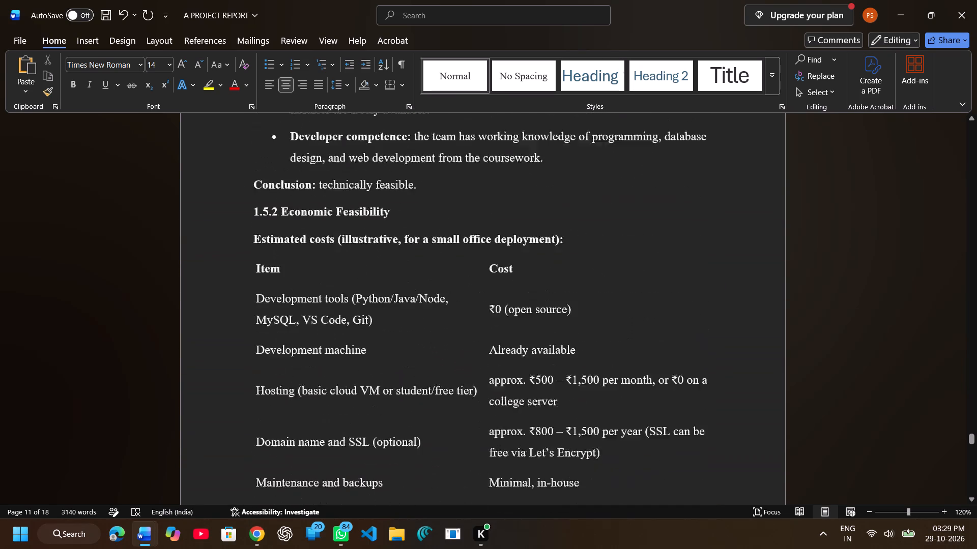
scroll(334, 250, "down", 3)
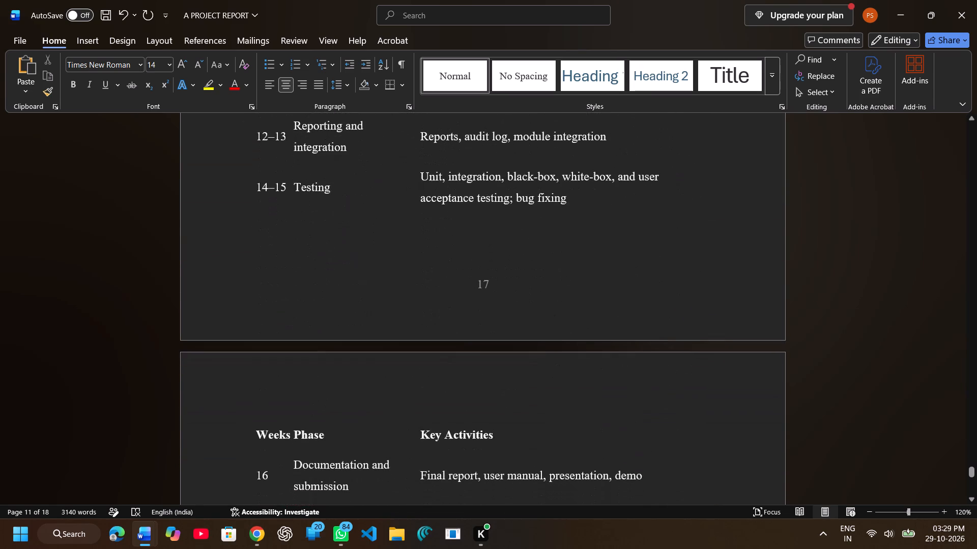
scroll(334, 250, "up", 1)
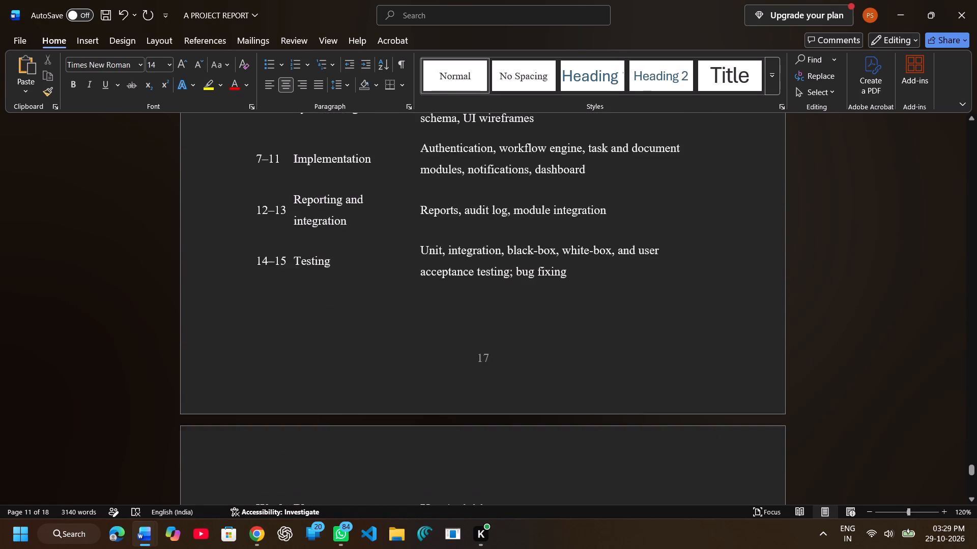
scroll(334, 250, "up", 1)
scroll(267, 348, "down", 1)
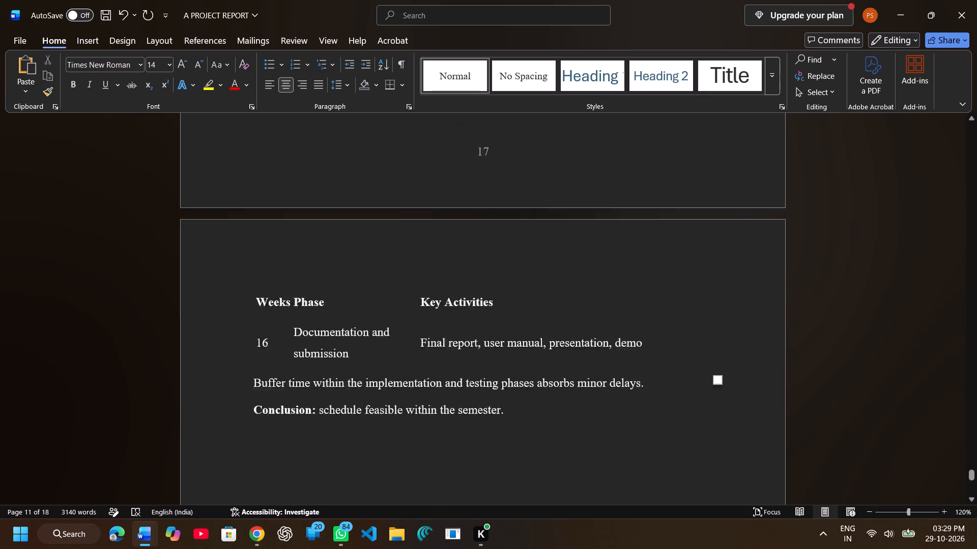
scroll(267, 348, "down", 1)
scroll(267, 348, "up", 1)
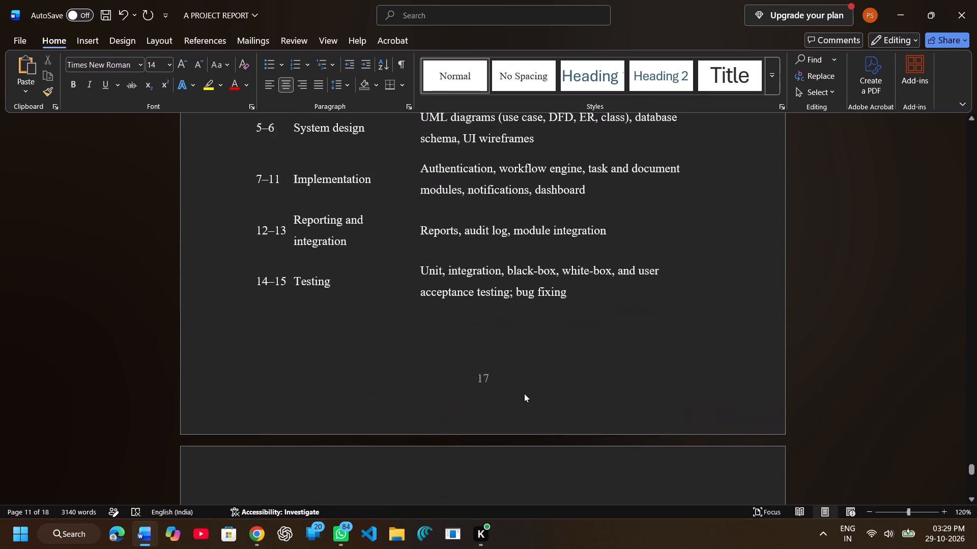
left_click(540, 306)
scroll(540, 306, "up", 1)
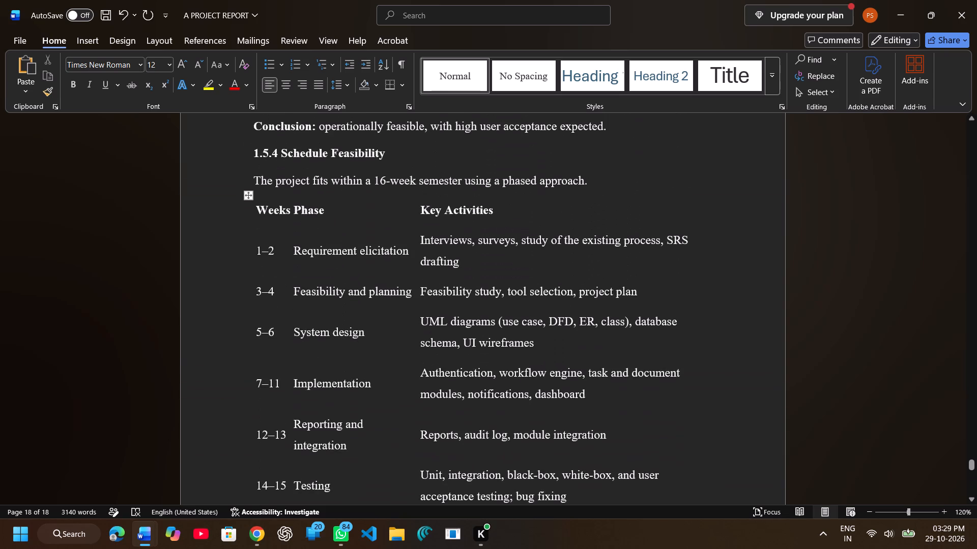
scroll(540, 306, "up", 1)
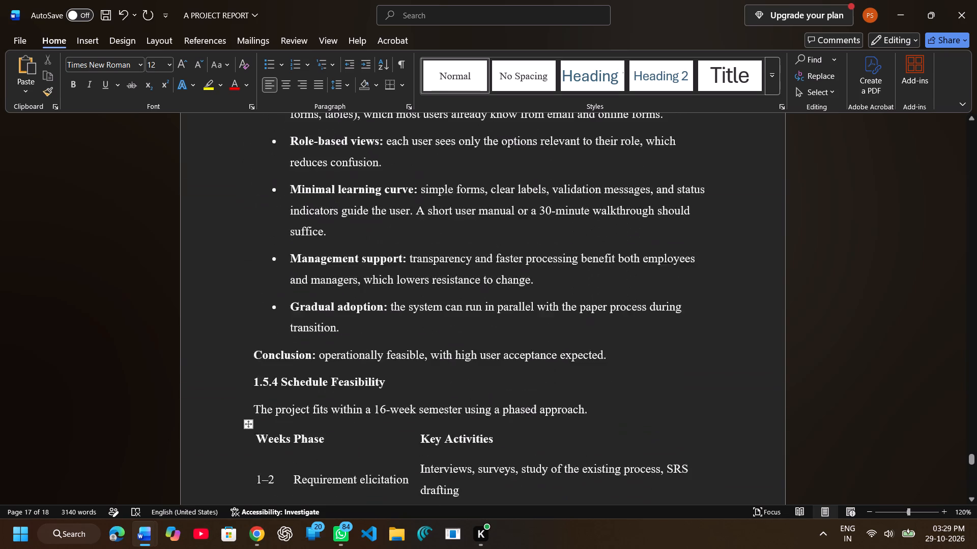
scroll(540, 306, "up", 1)
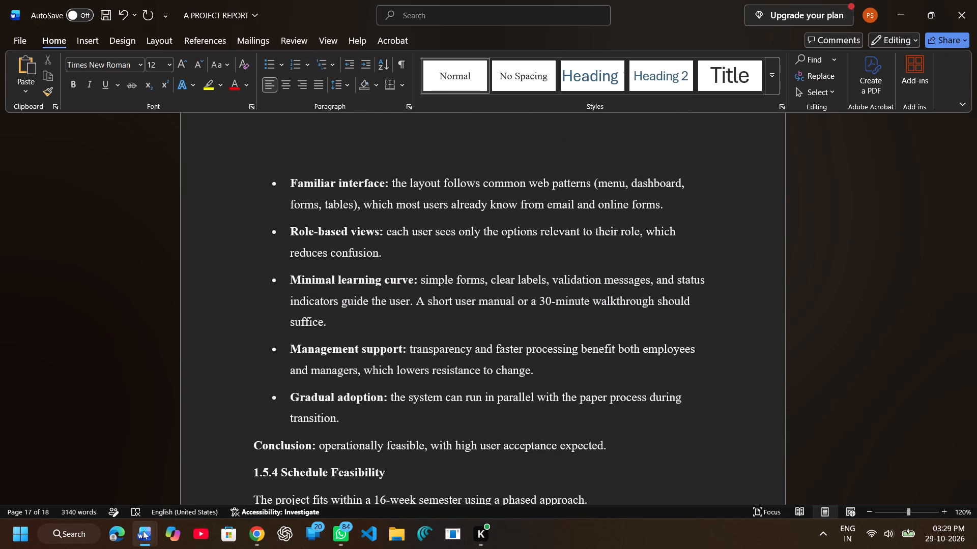
Switch to the SRSS_PRJ1 - Copy document and examine how sections 1.5.3 and 1.5.4 and the schedule table are laid out.
left_click(219, 464)
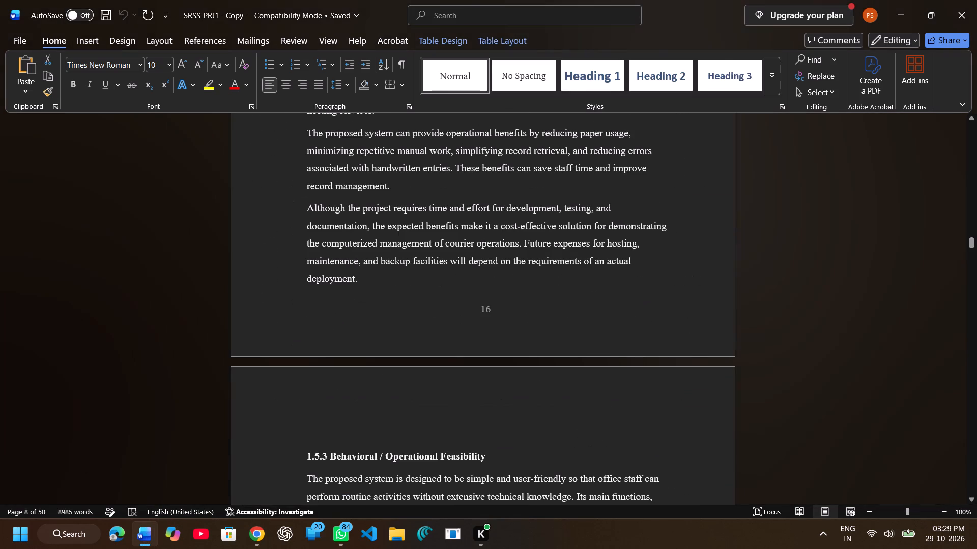
scroll(384, 355, "down", 1)
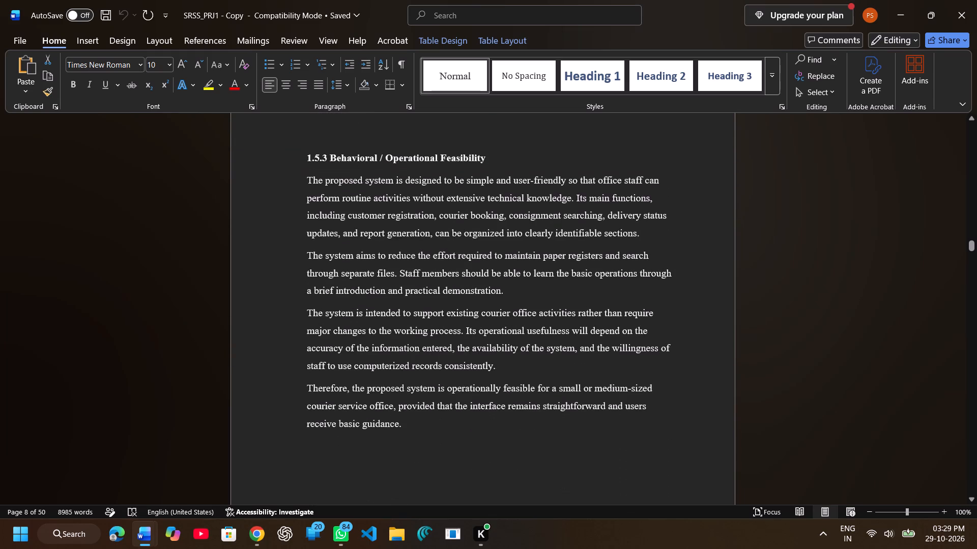
scroll(384, 355, "down", 1)
scroll(384, 355, "right", 1)
scroll(384, 355, "down", 1)
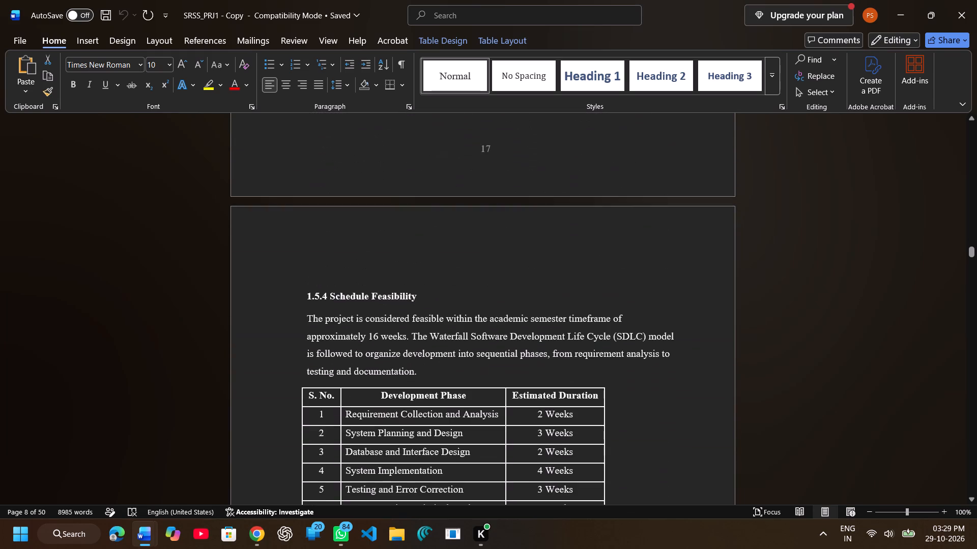
scroll(384, 355, "down", 1)
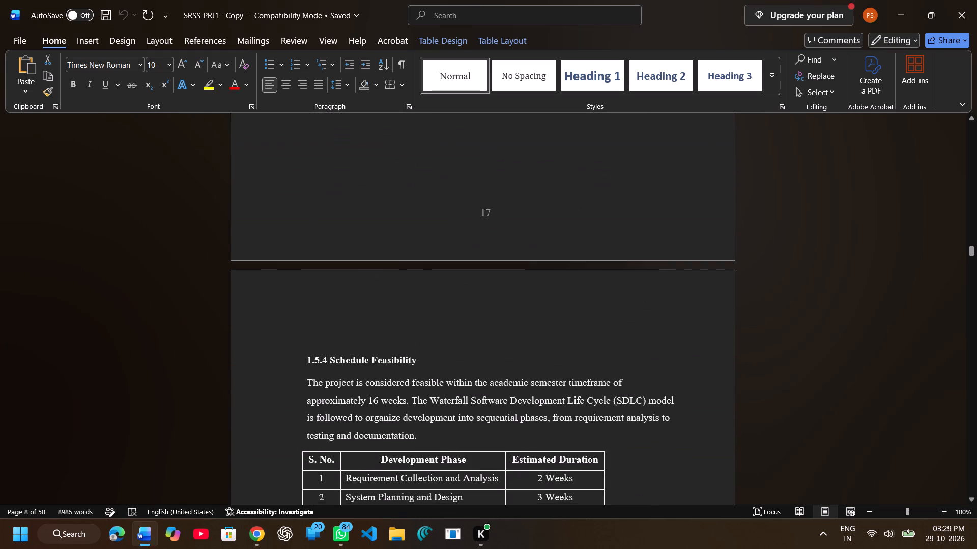
scroll(384, 355, "down", 1)
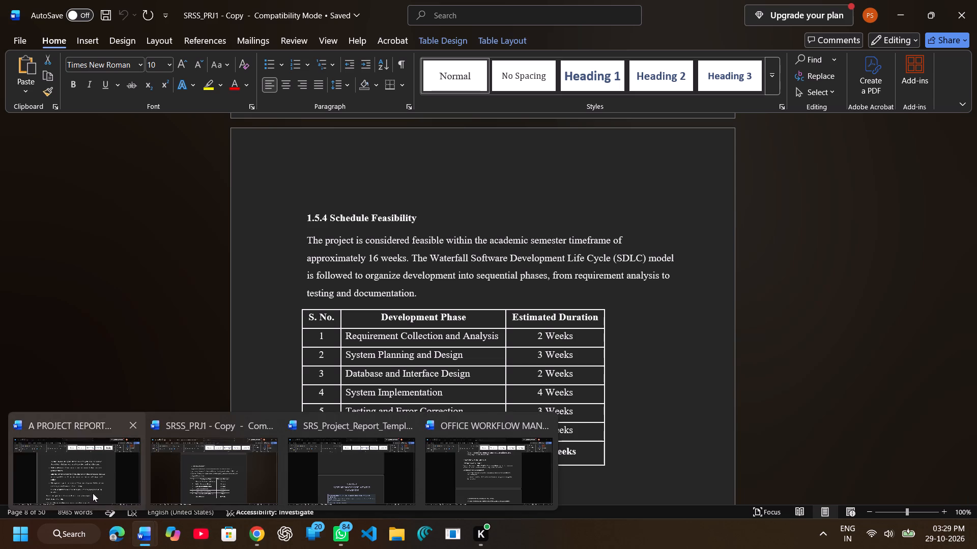
Return to A PROJECT REPORT and apply a bottom border to the whole schedule table in section 1.5.4, across both pages.
left_click(93, 492)
scroll(283, 350, "up", 1)
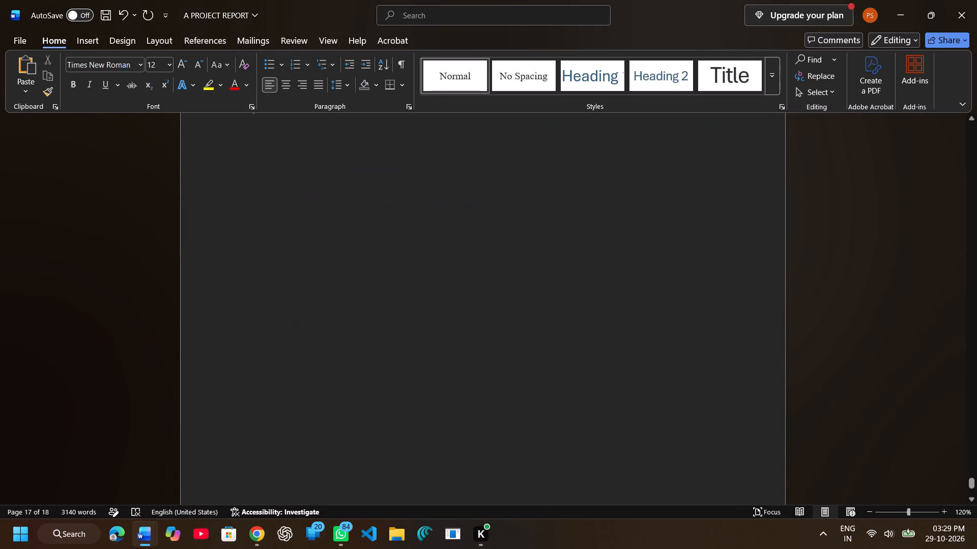
scroll(283, 350, "up", 1)
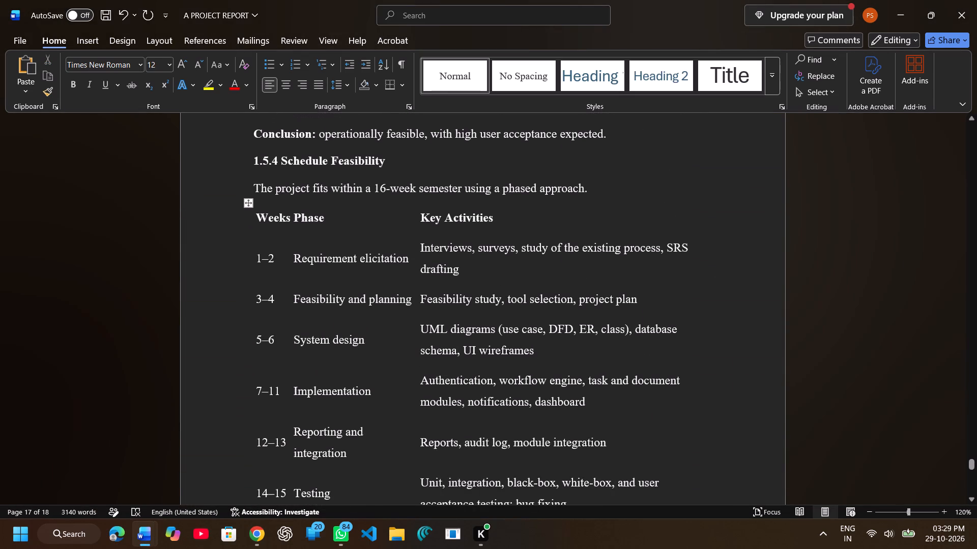
left_click_drag(253, 216, 279, 246)
left_click_drag(279, 246, 565, 492)
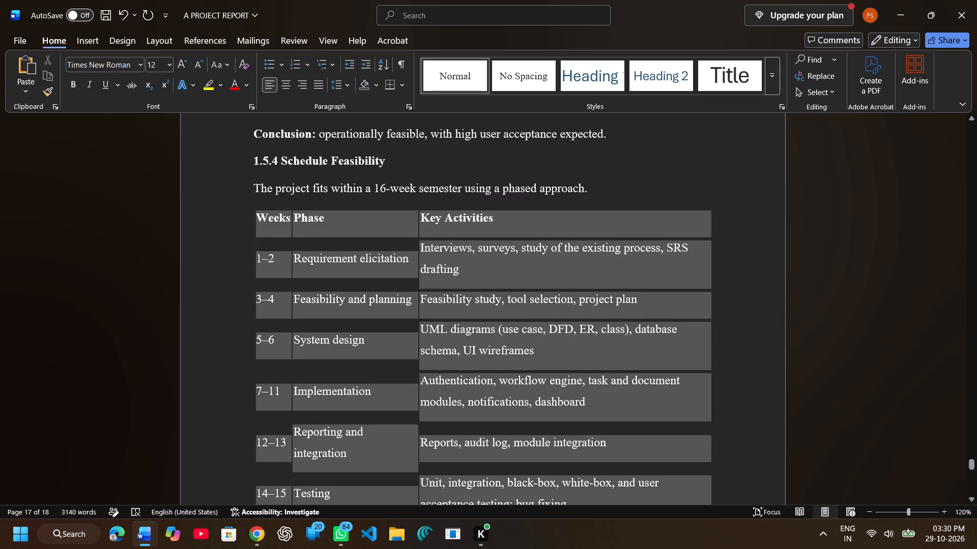
left_click_drag(565, 492, 537, 512)
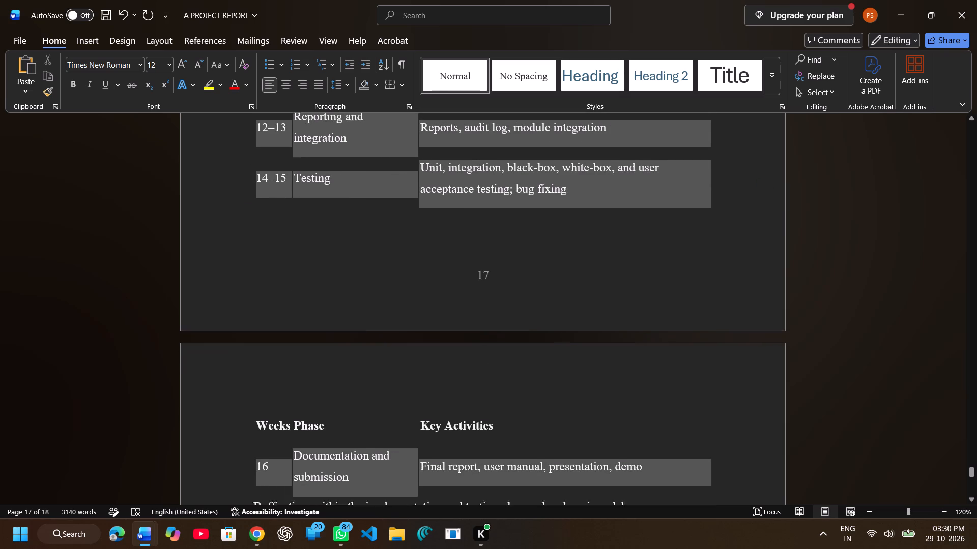
left_click_drag(537, 512, 502, 121)
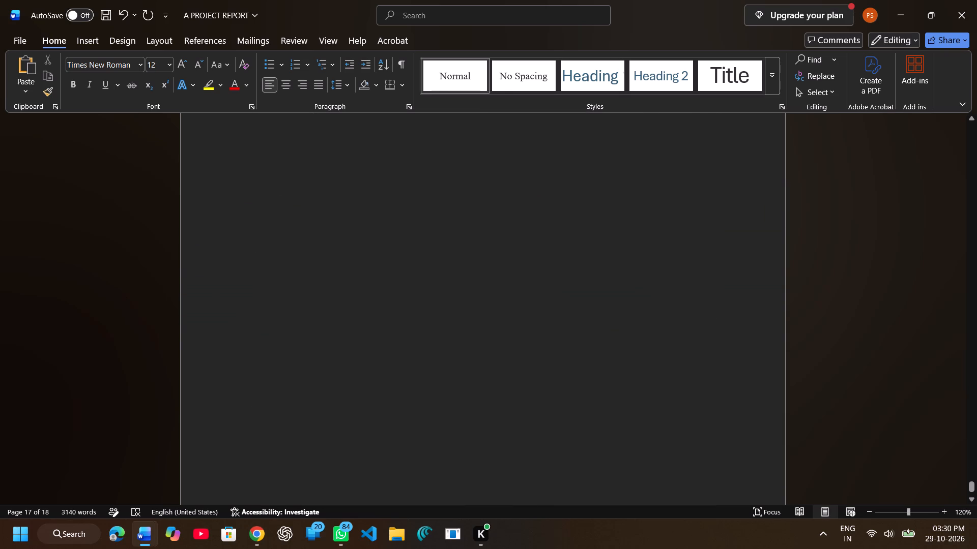
left_click_drag(502, 121, 482, 256)
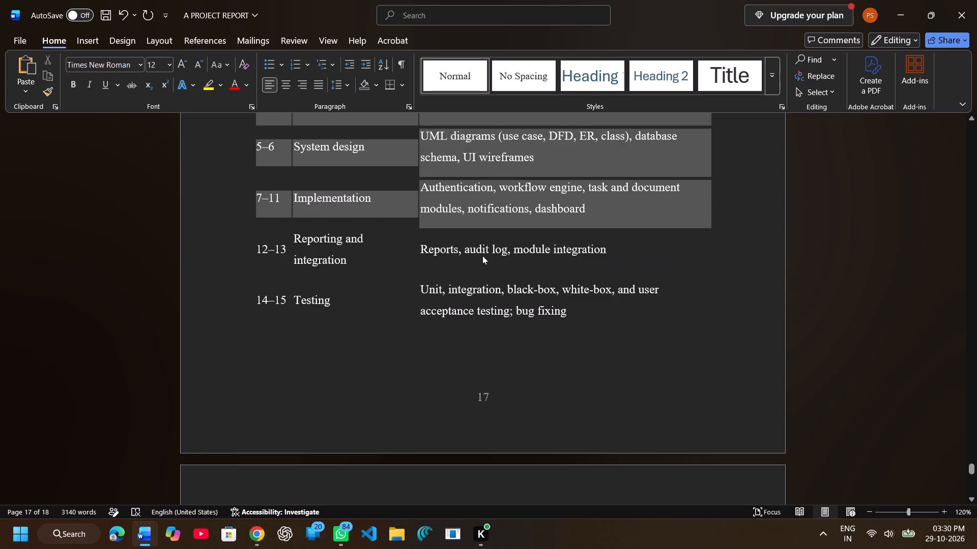
left_click_drag(482, 256, 480, 517)
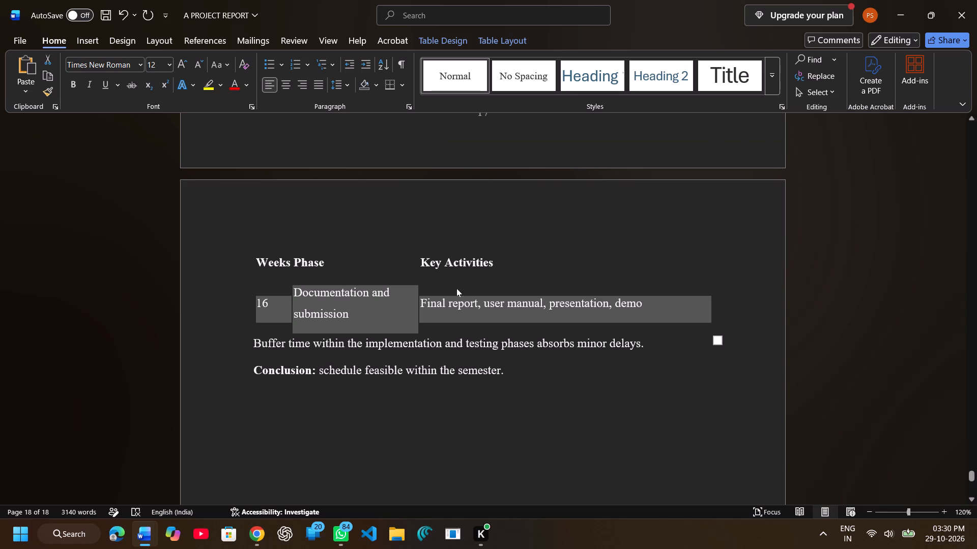
left_click(387, 81)
scroll(381, 192, "up", 1)
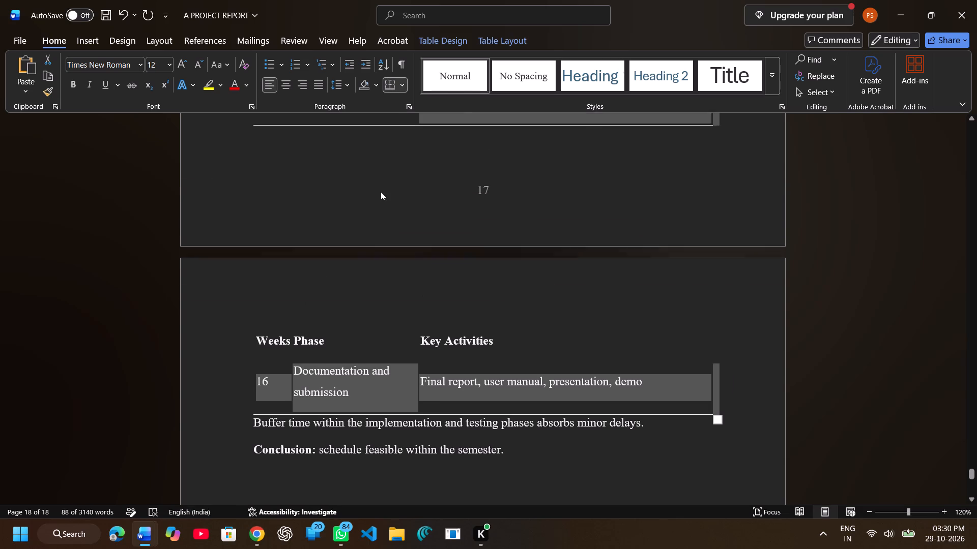
scroll(381, 192, "up", 1)
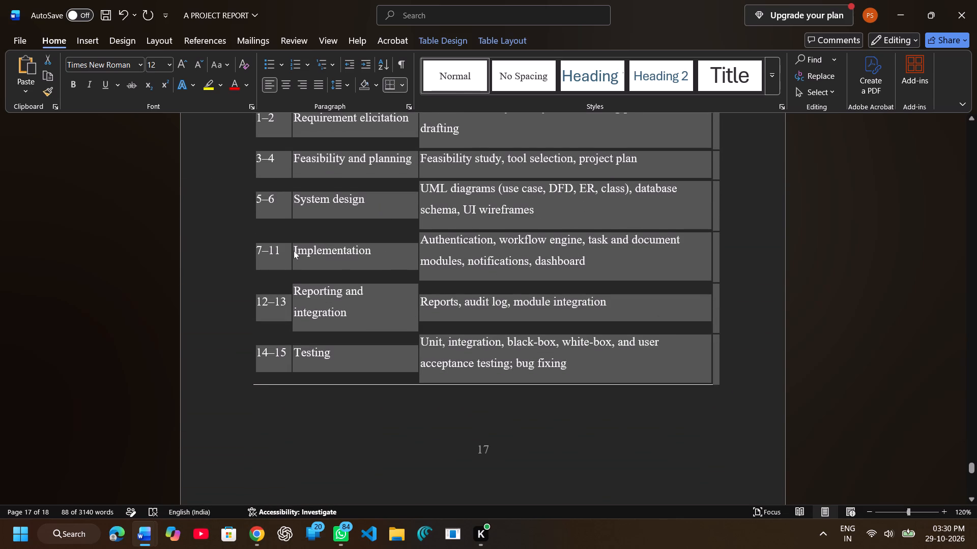
left_click(203, 264)
scroll(299, 318, "up", 1)
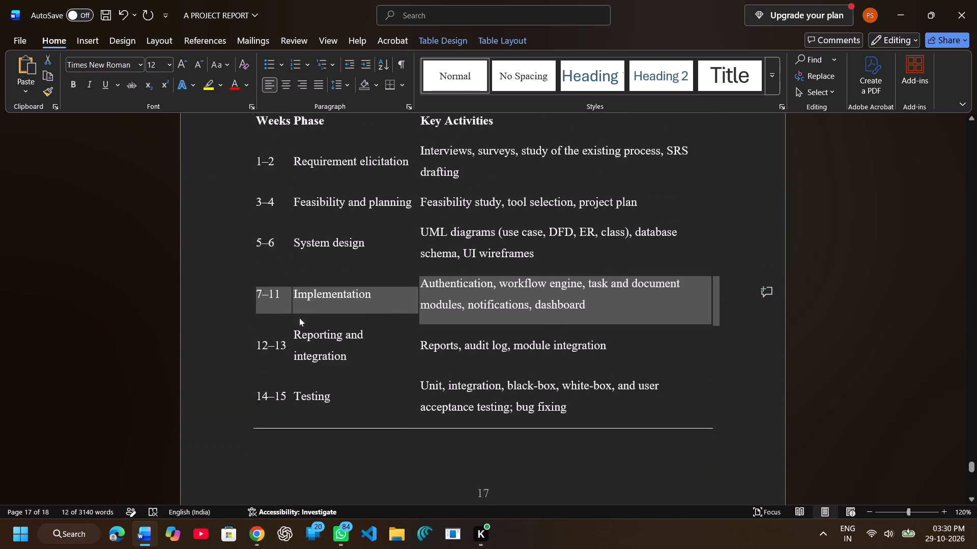
scroll(299, 318, "up", 1)
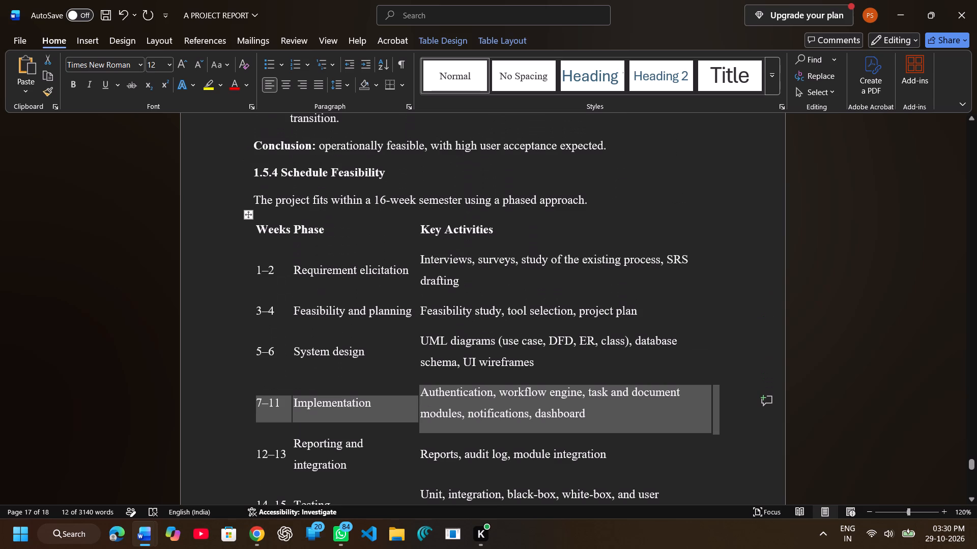
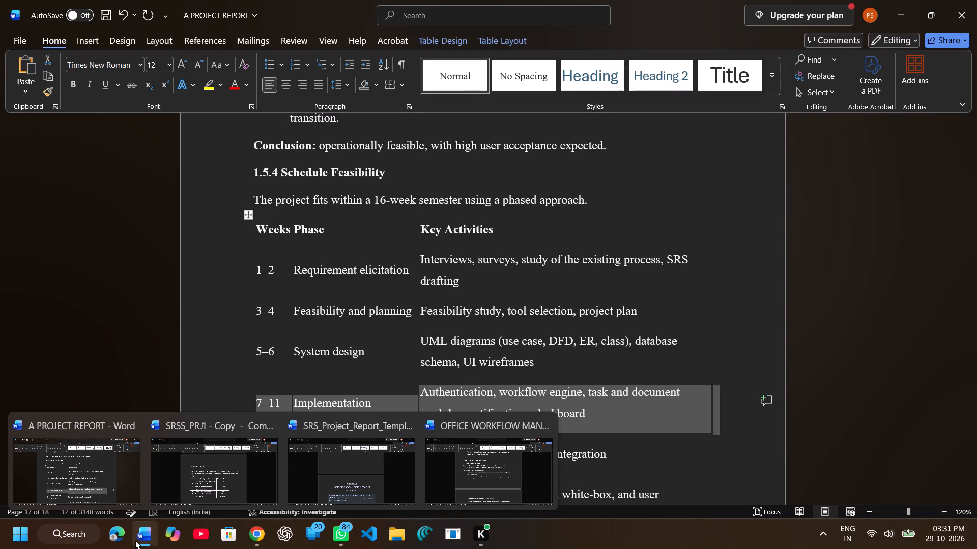
Switch to the SRSS_PRJ1 - Copy document, select its whole 1.5.4 schedule table and look through the table commands available for it.
left_click(193, 446)
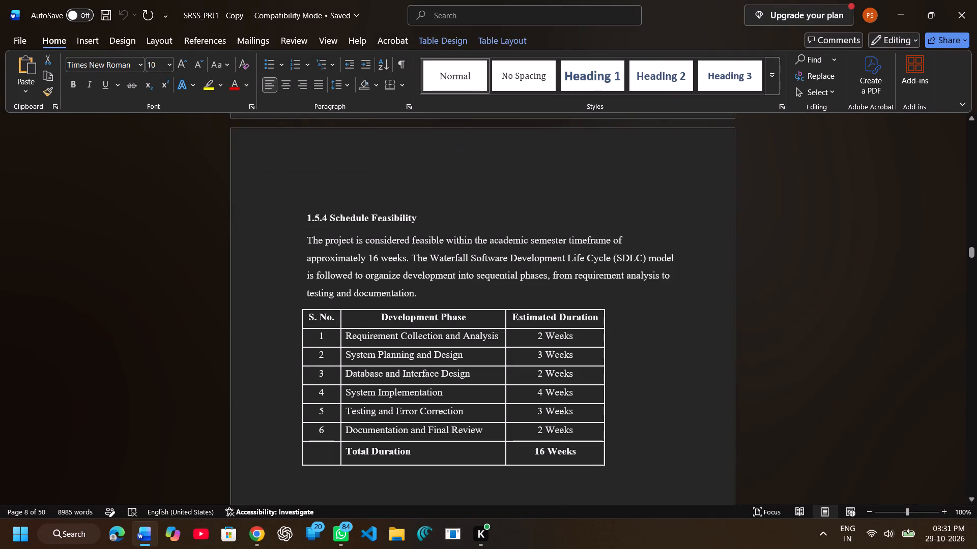
left_click(304, 314)
left_click_drag(304, 314, 426, 436)
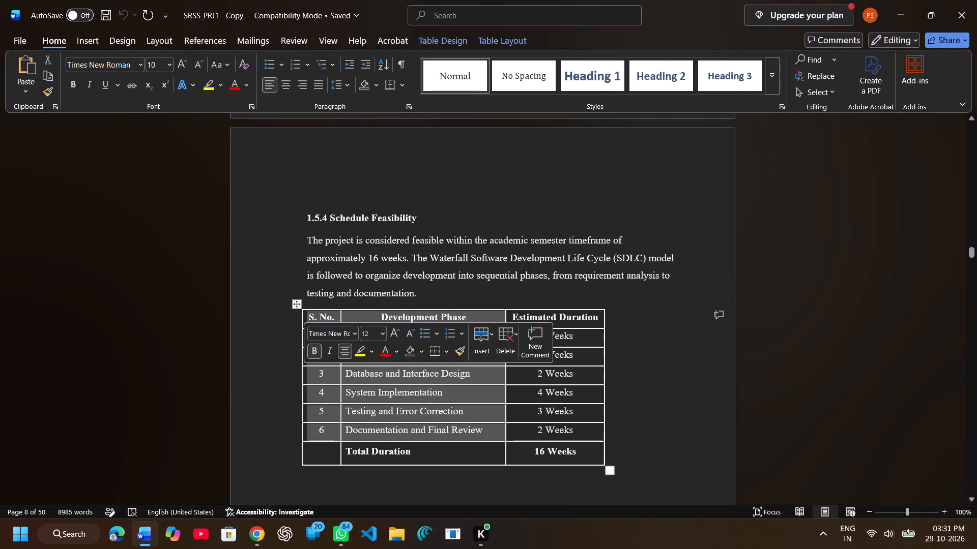
left_click_drag(426, 436, 571, 460)
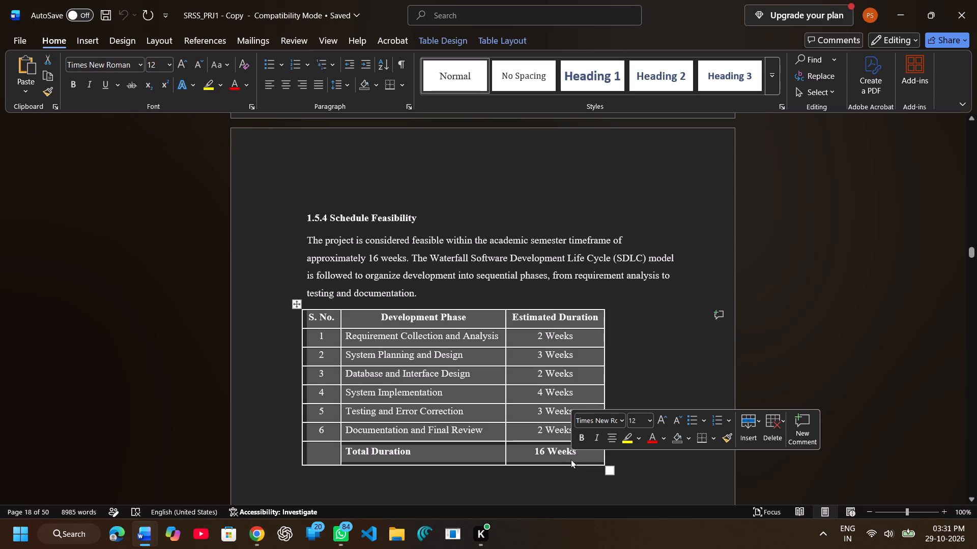
right_click(529, 335)
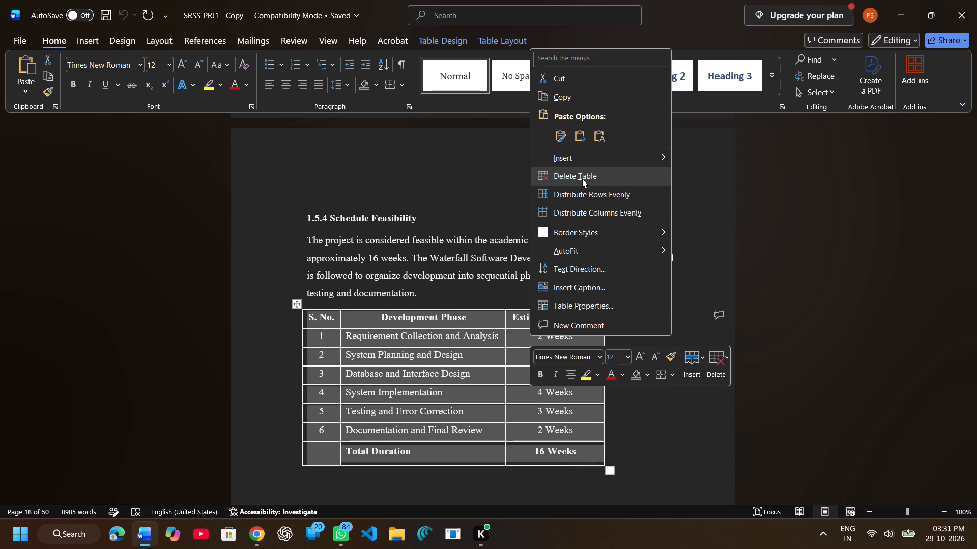
left_click(778, 257)
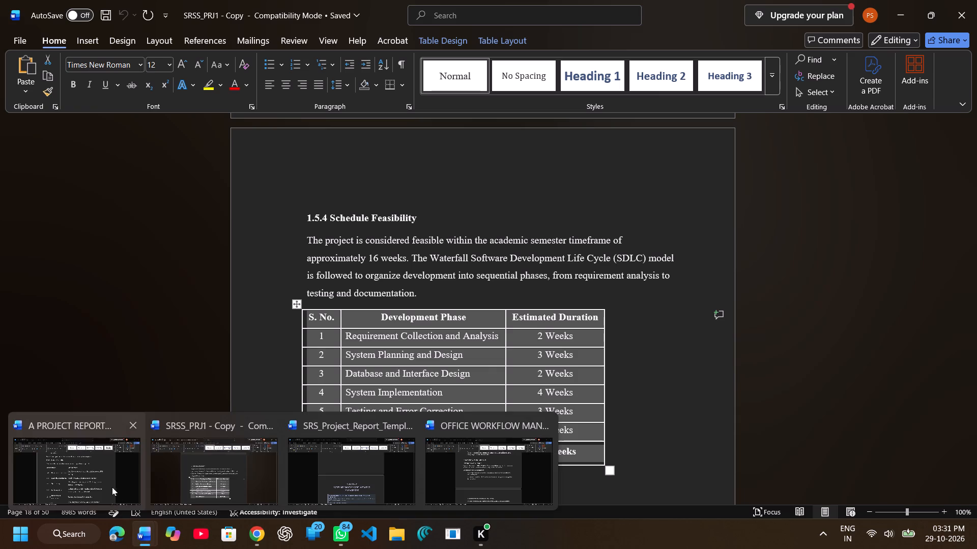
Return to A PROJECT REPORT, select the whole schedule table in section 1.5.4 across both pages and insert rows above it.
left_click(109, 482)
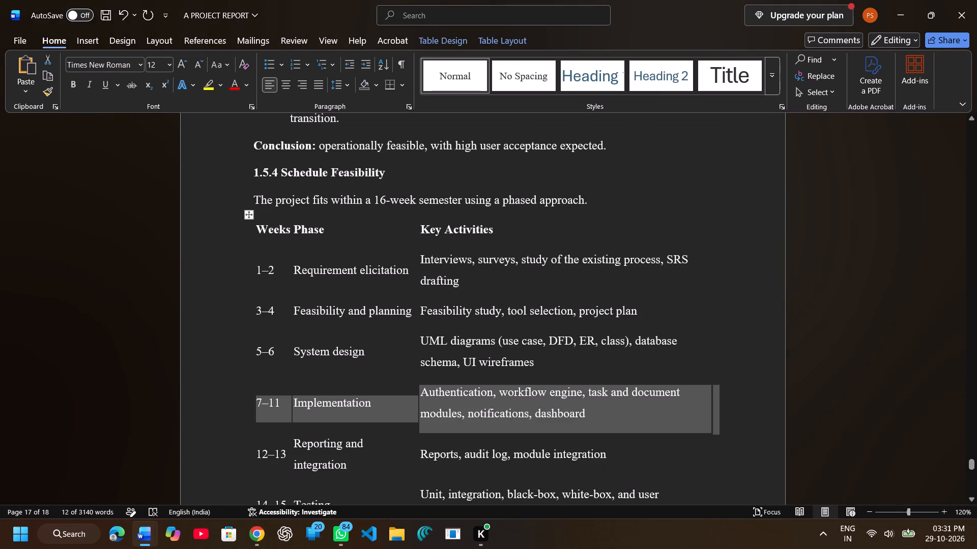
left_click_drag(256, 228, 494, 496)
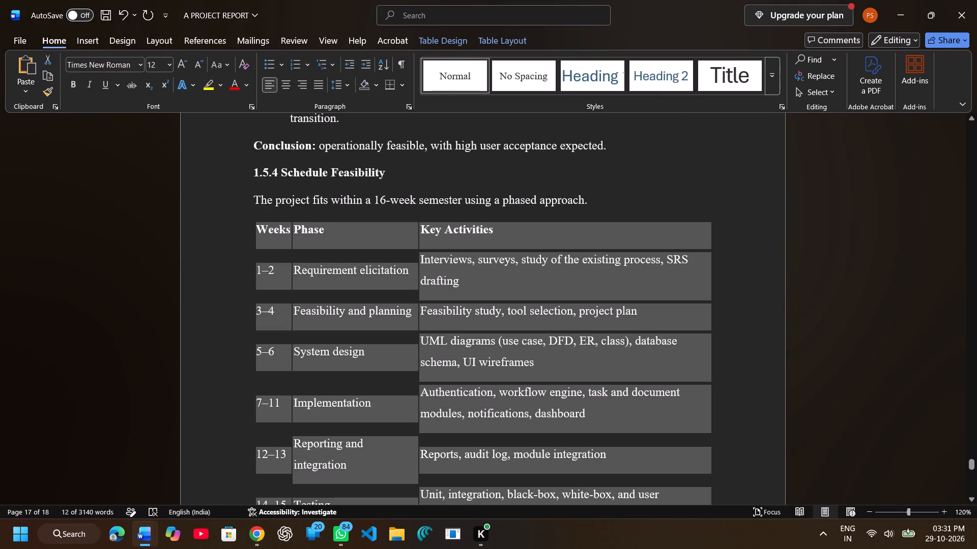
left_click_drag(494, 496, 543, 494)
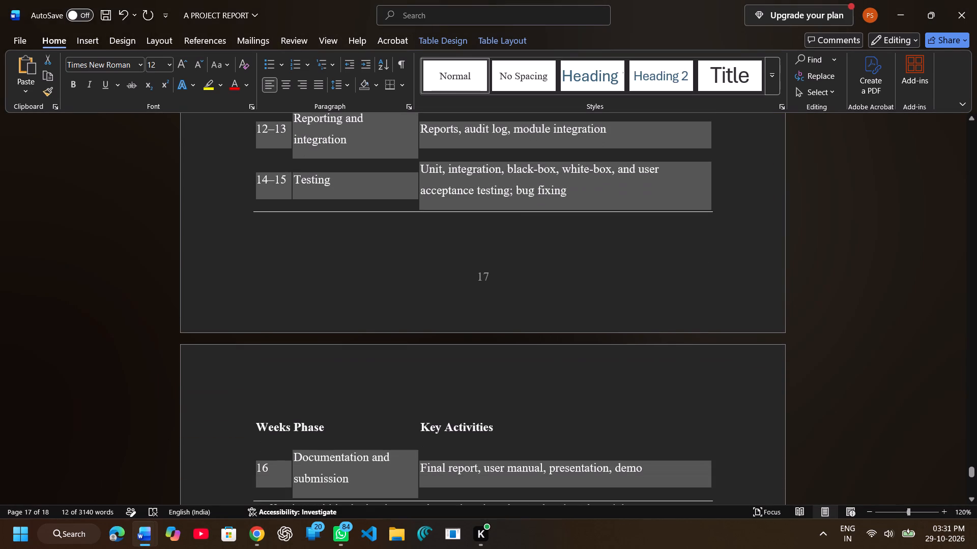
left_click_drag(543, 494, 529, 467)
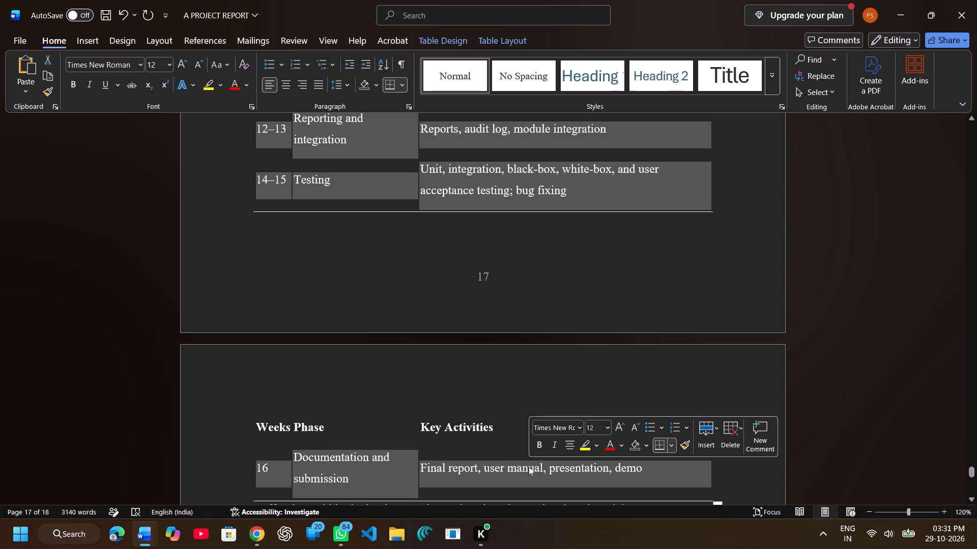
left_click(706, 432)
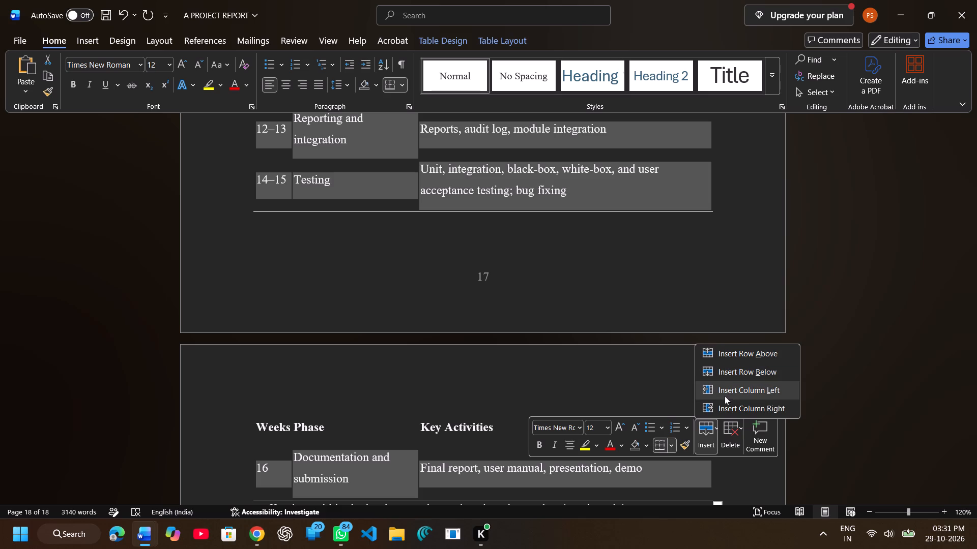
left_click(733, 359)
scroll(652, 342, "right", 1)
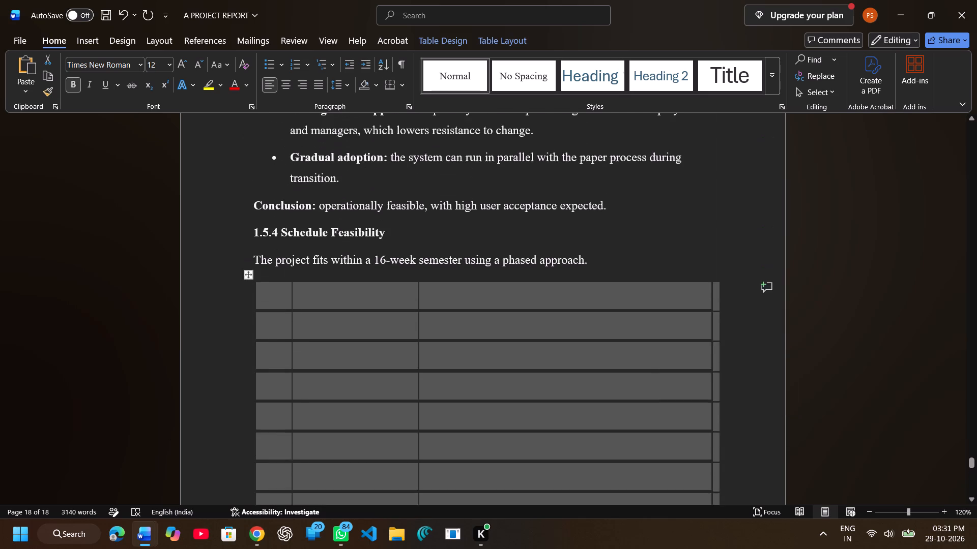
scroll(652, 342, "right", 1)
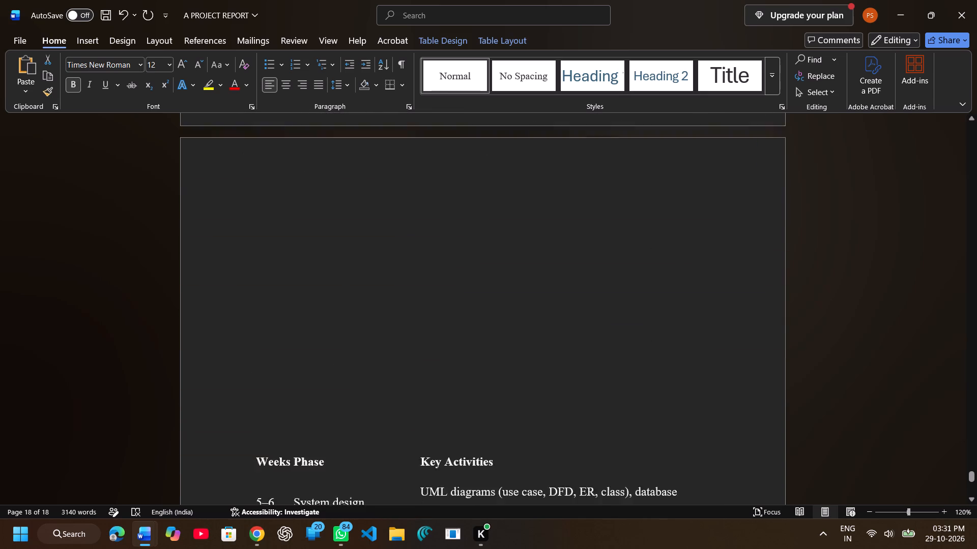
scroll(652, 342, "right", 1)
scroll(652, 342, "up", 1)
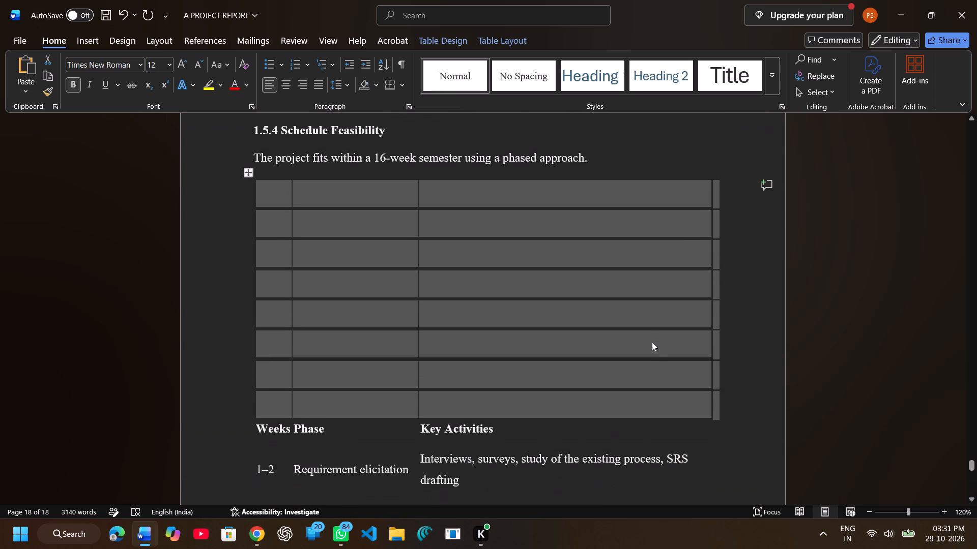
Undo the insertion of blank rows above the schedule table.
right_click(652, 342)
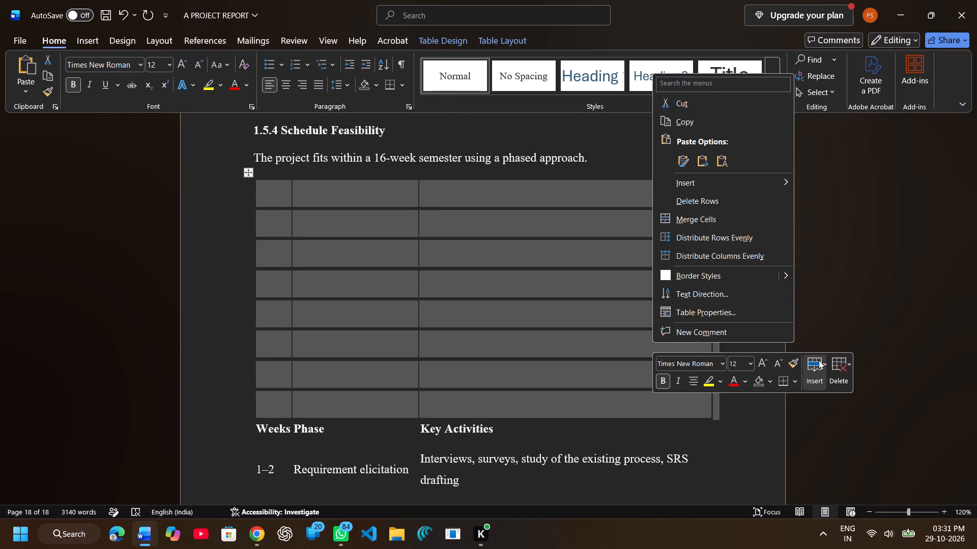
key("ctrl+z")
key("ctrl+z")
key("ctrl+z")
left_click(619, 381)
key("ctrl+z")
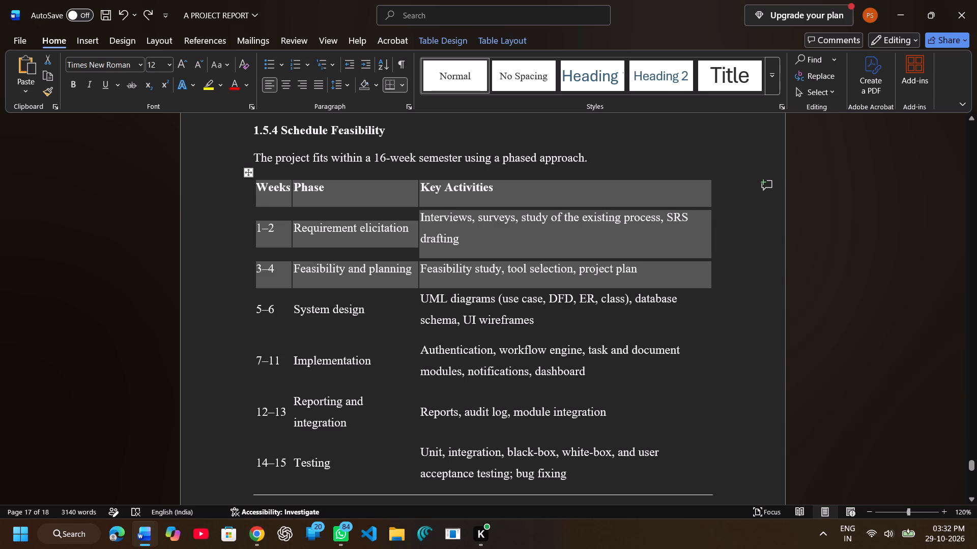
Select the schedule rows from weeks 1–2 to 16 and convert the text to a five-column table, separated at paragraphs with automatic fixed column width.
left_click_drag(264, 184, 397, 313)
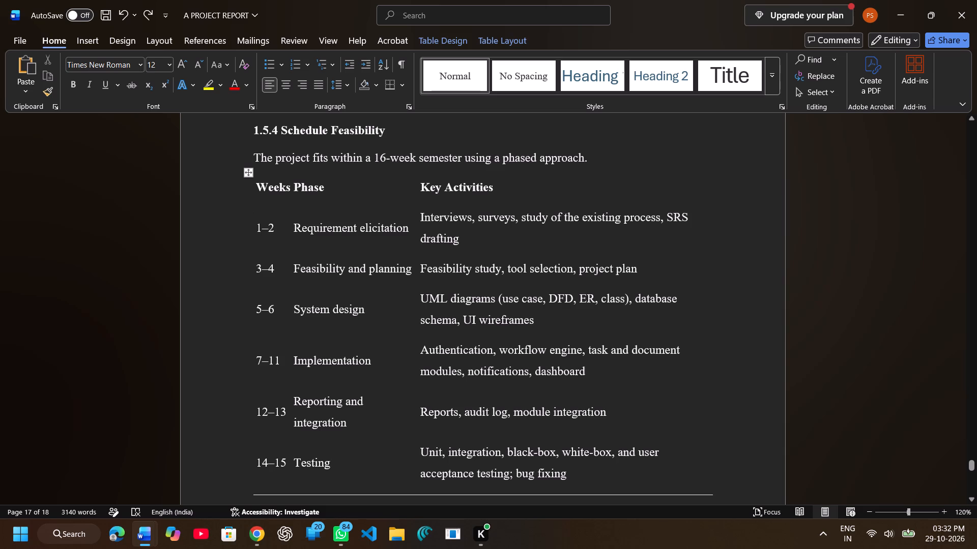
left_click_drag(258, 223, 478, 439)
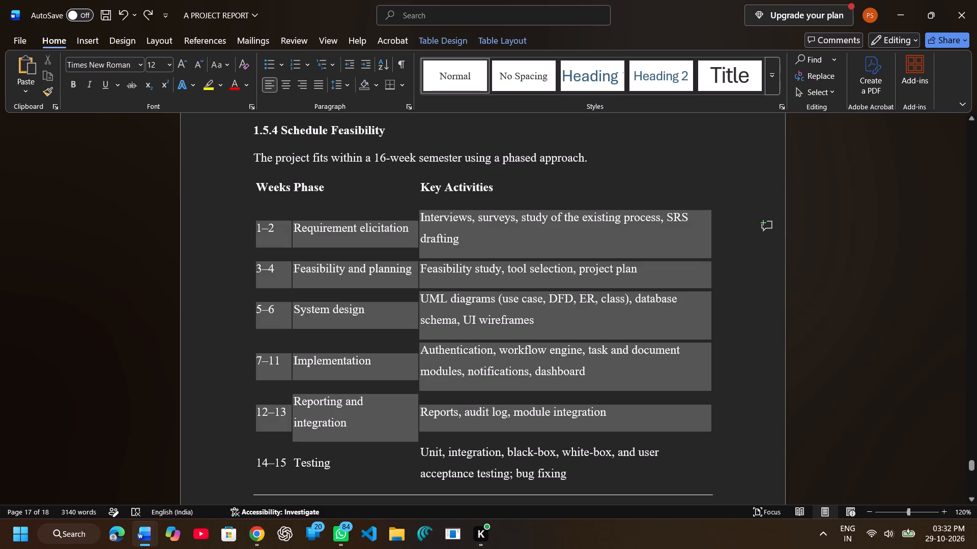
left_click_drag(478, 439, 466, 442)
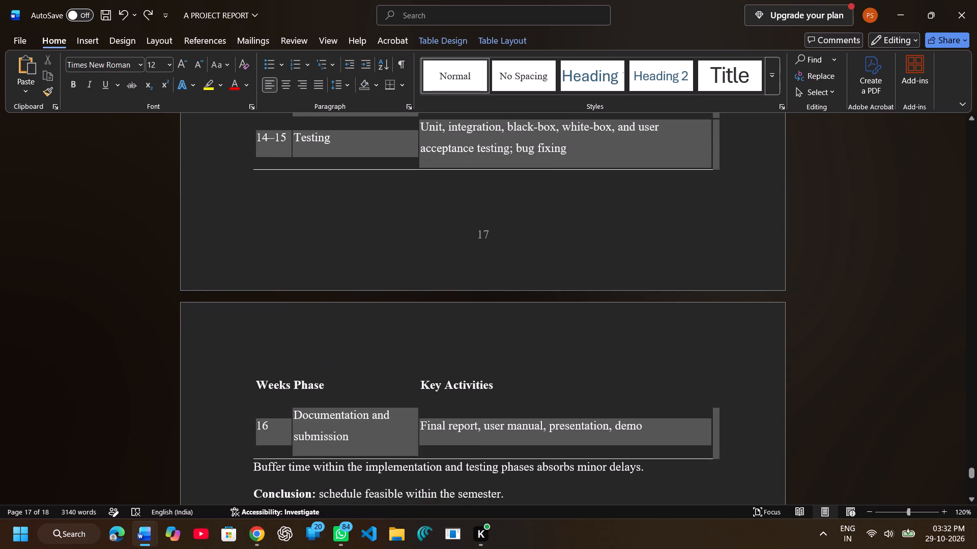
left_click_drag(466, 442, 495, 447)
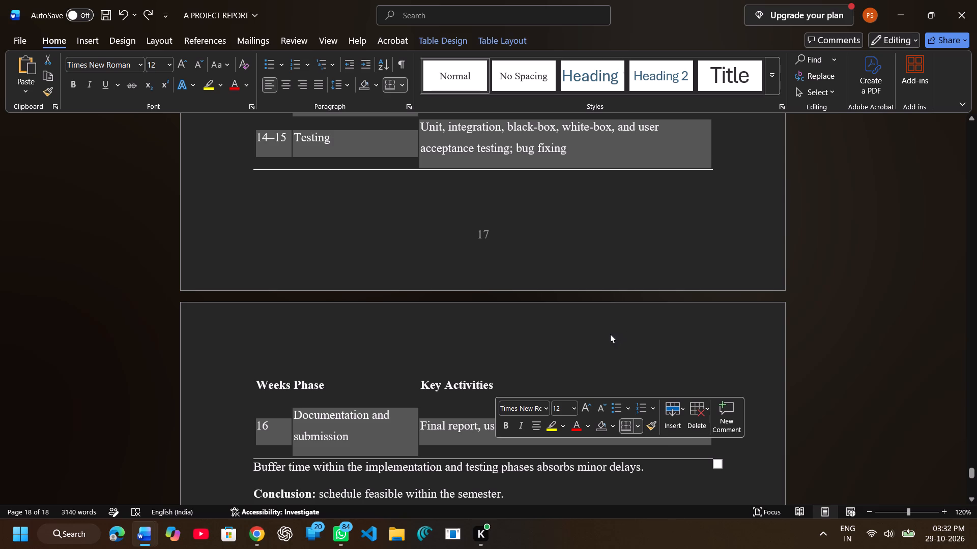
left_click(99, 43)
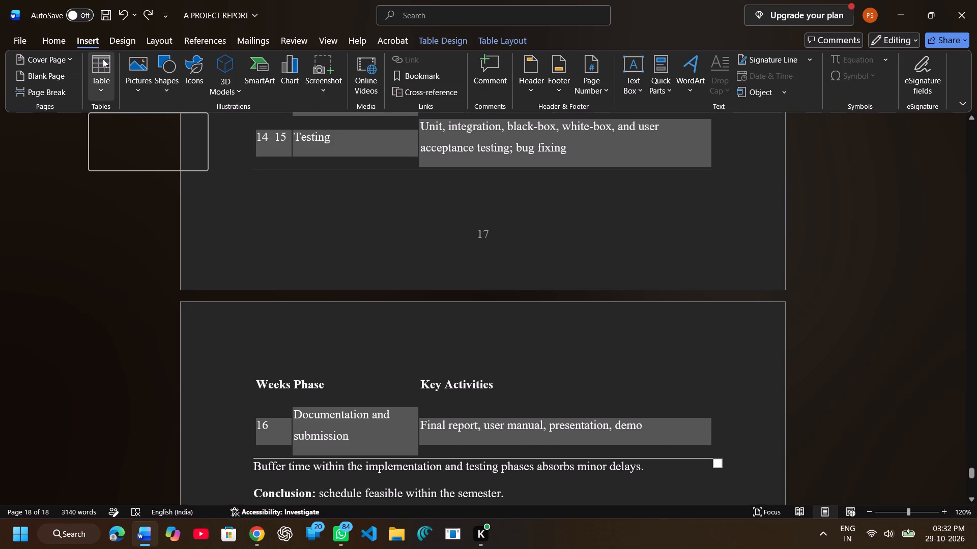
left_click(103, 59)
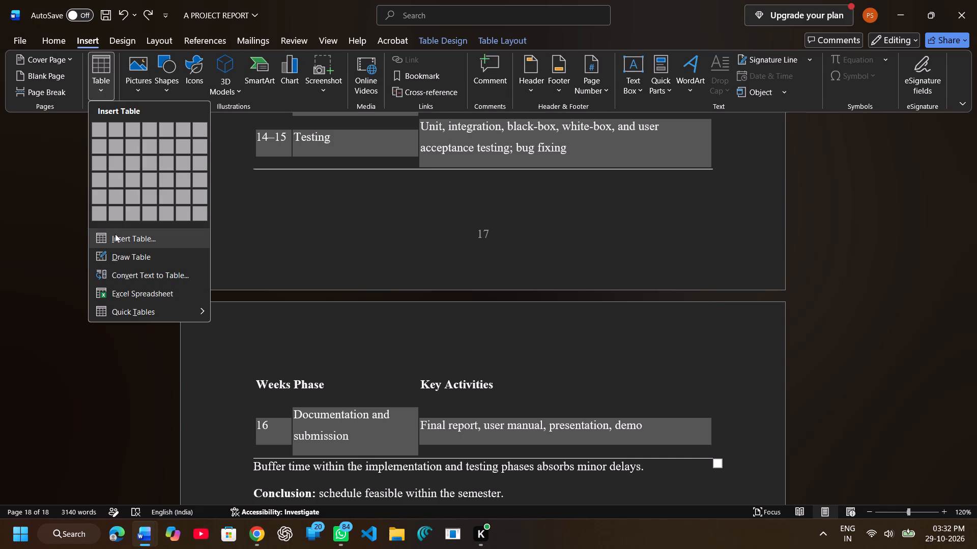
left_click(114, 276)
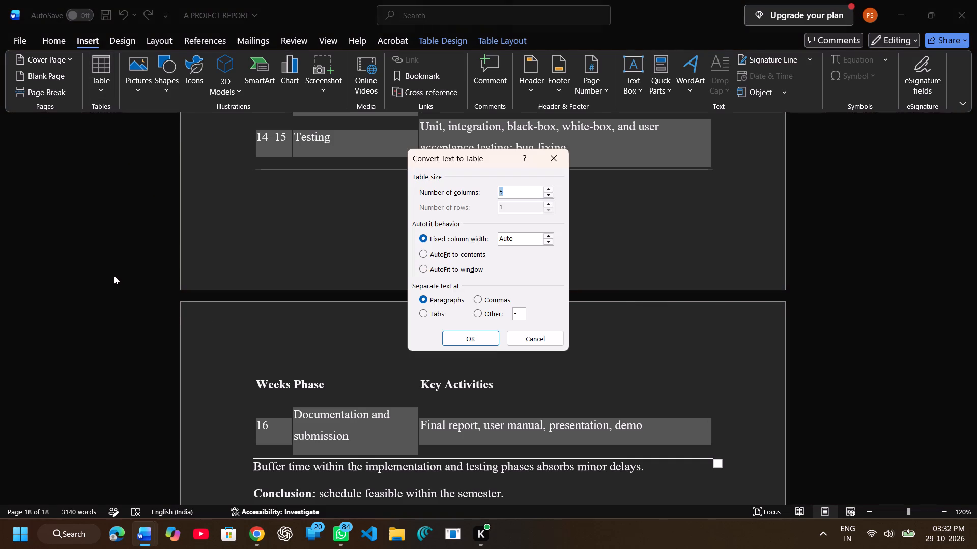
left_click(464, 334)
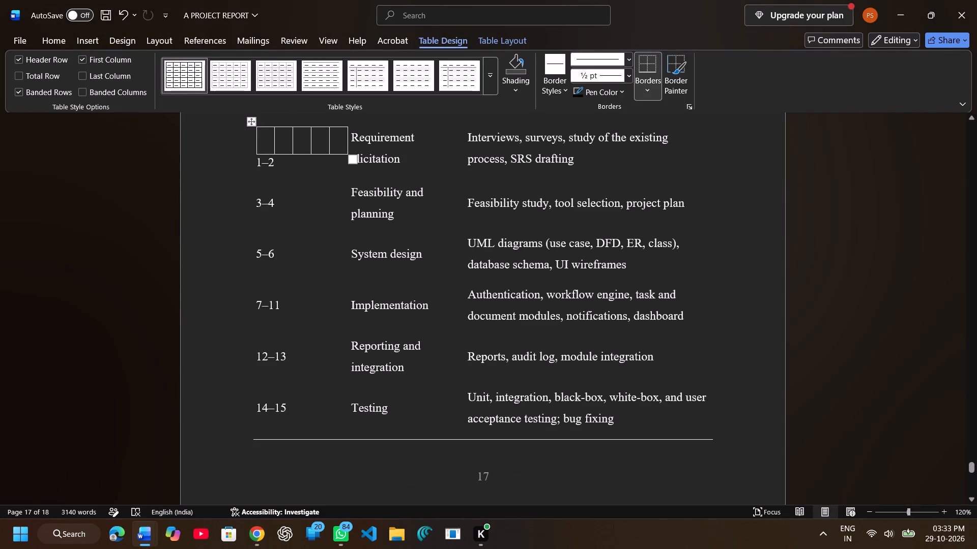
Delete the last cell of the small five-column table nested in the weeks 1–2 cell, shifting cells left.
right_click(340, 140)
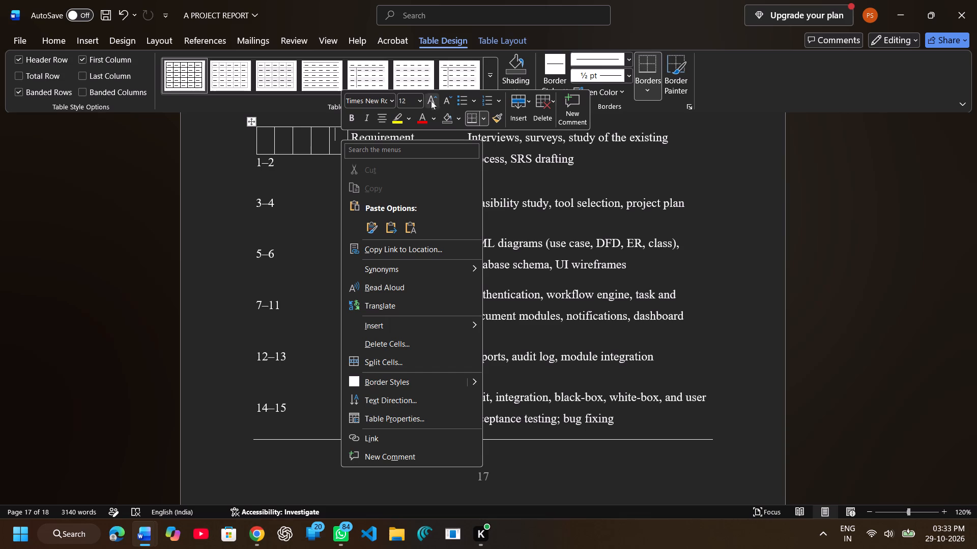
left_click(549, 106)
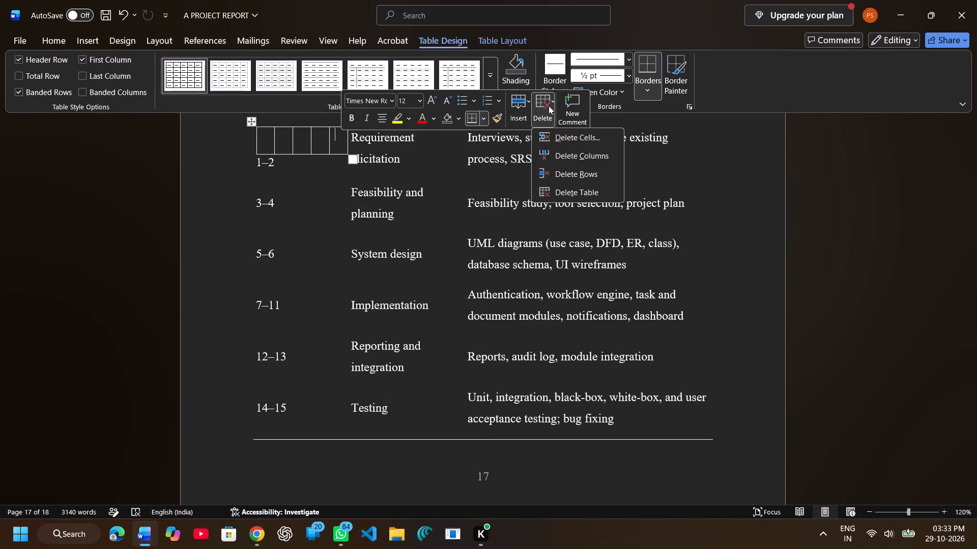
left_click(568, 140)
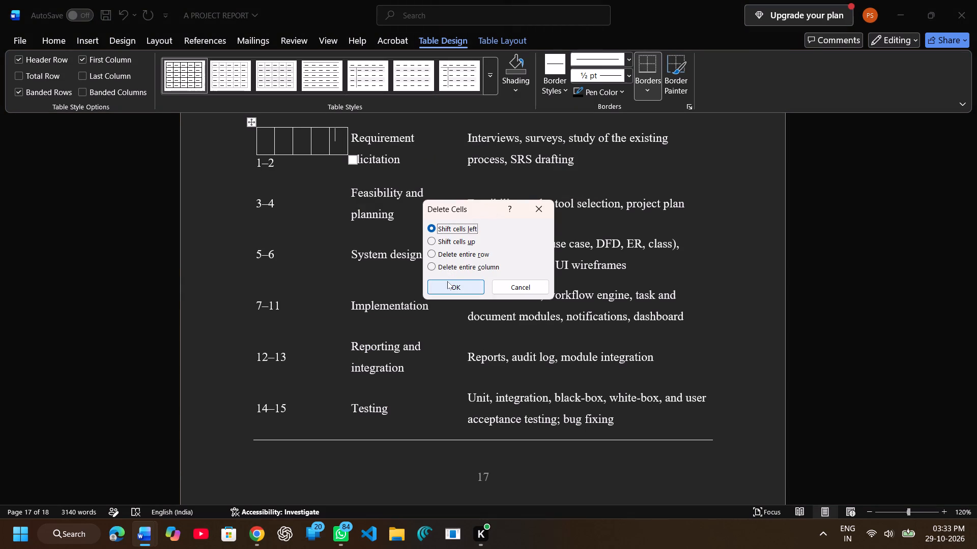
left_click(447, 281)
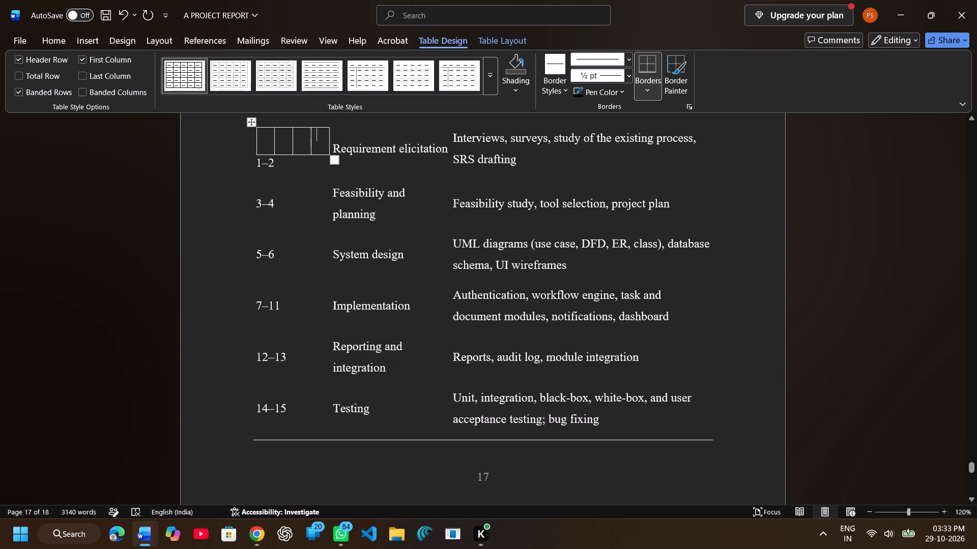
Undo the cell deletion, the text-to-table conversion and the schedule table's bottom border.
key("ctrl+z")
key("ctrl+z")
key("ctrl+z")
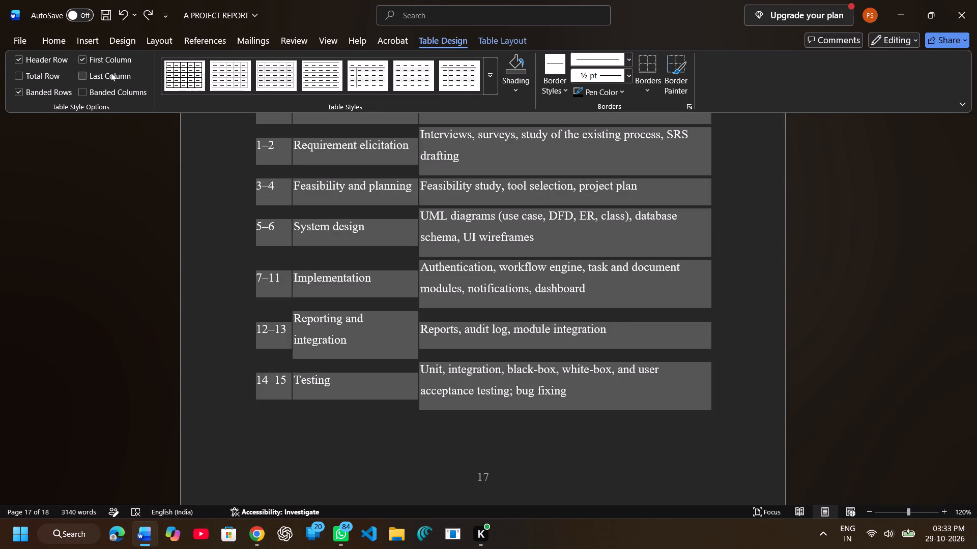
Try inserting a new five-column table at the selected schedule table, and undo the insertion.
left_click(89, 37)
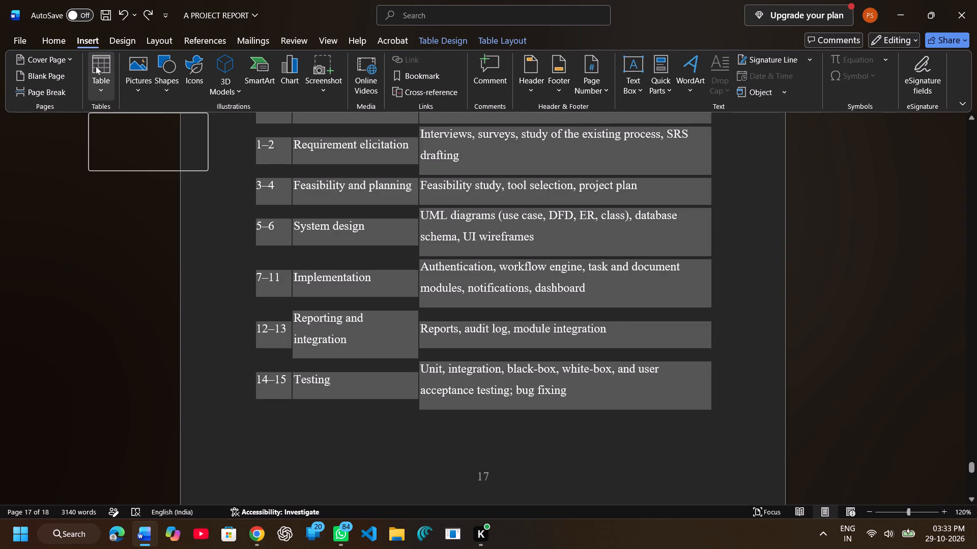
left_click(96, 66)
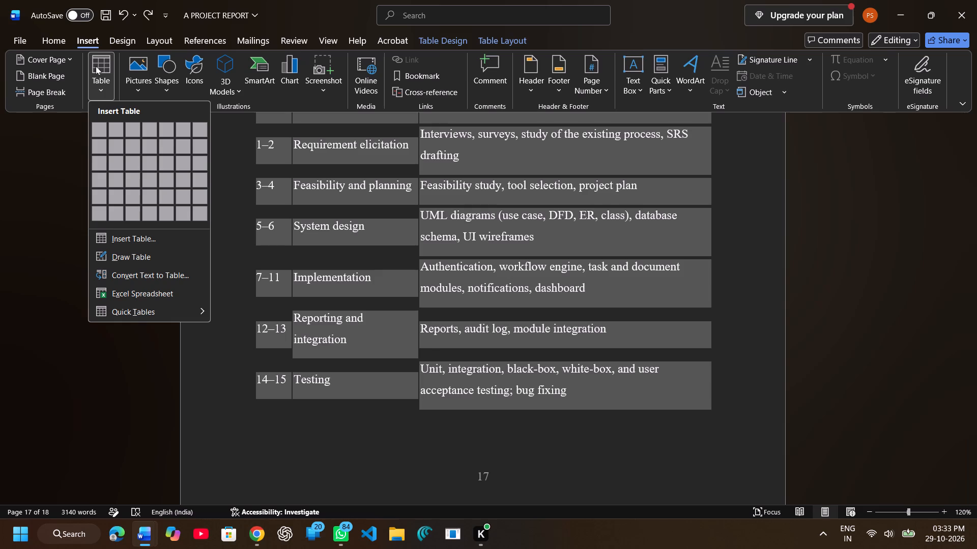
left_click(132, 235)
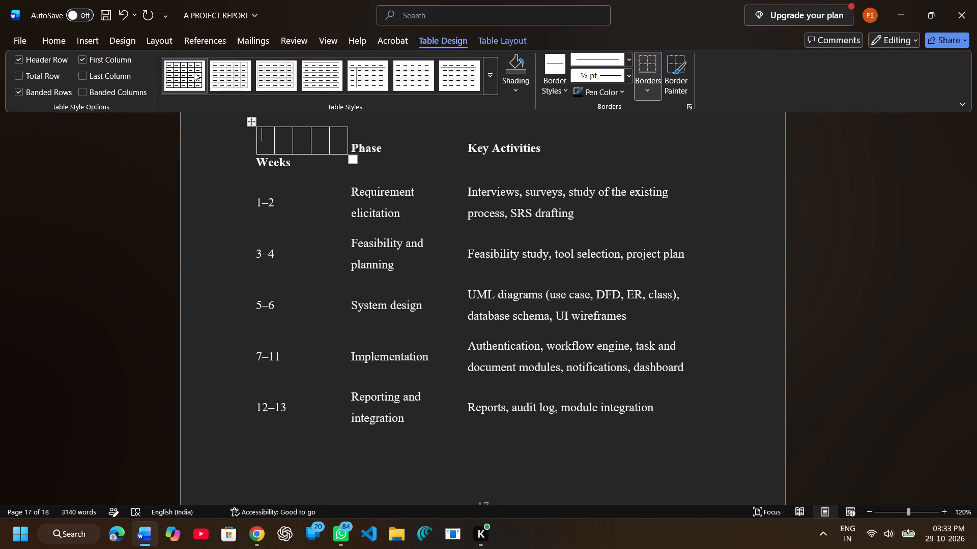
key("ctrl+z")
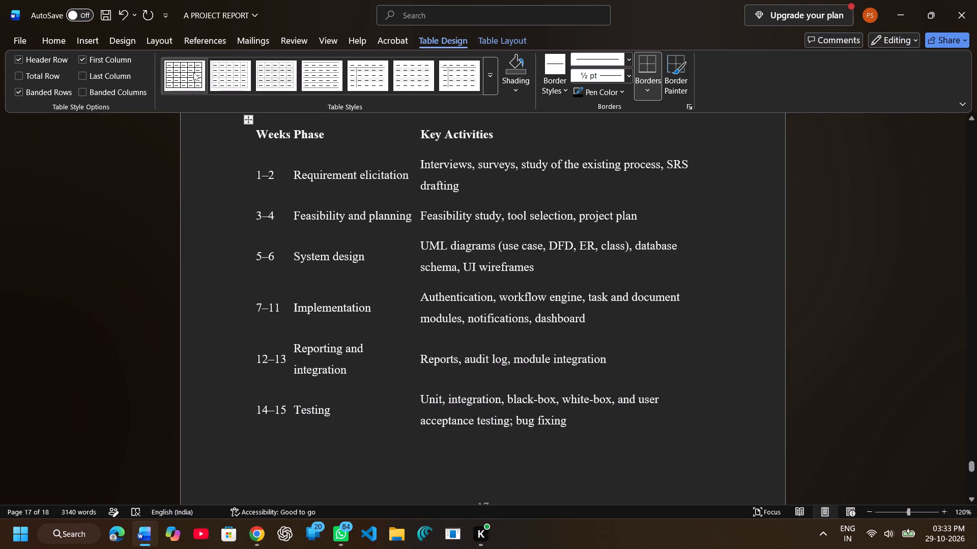
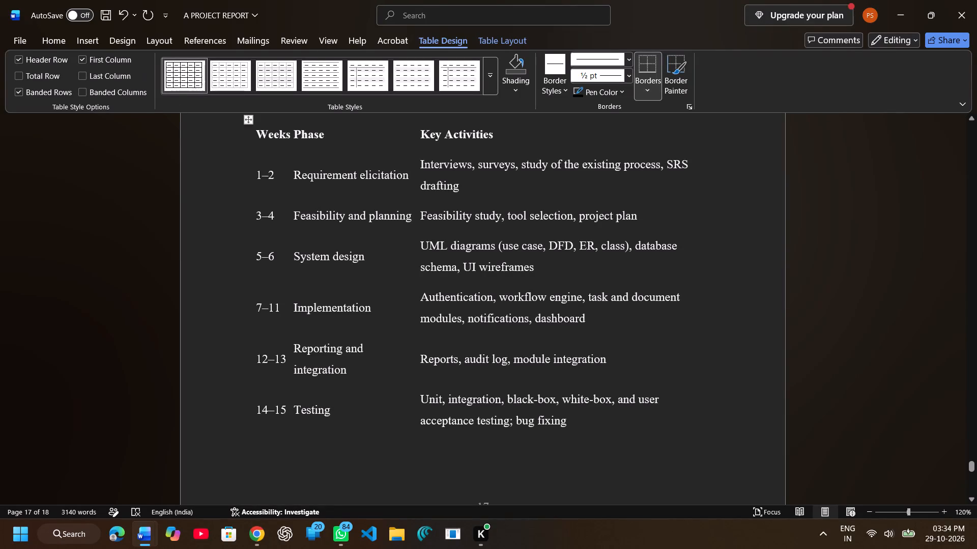
Widen the schedule table's Weeks column slightly by moving the table's left edge outward.
left_click_drag(253, 132, 484, 330)
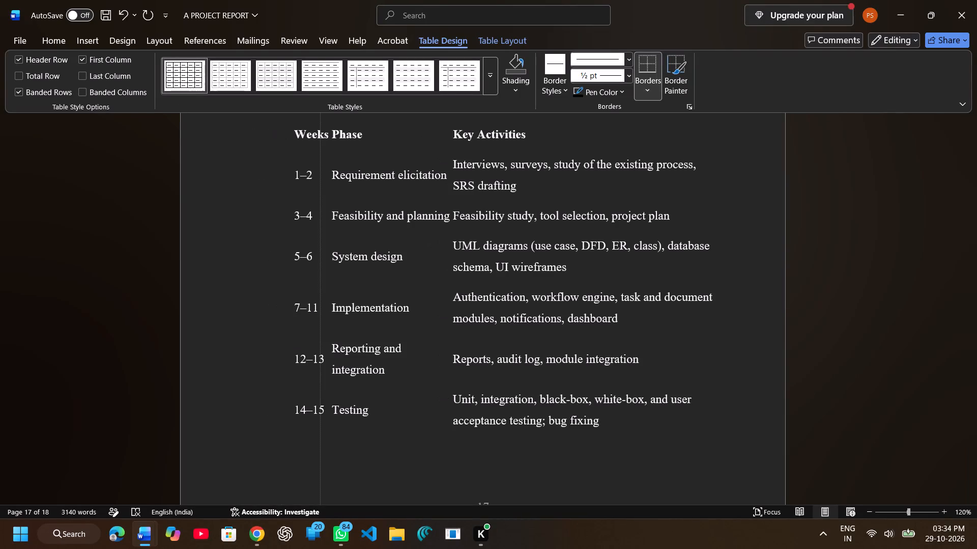
left_click_drag(484, 330, 245, 290)
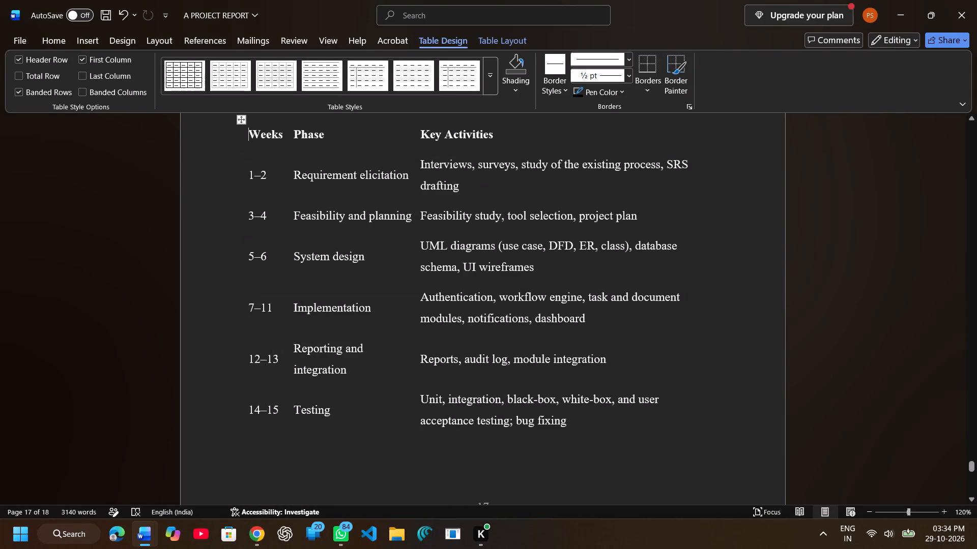
Select the whole schedule table from the Weeks, Phase and Key Activities header through the week 16 row.
left_click_drag(248, 133, 498, 475)
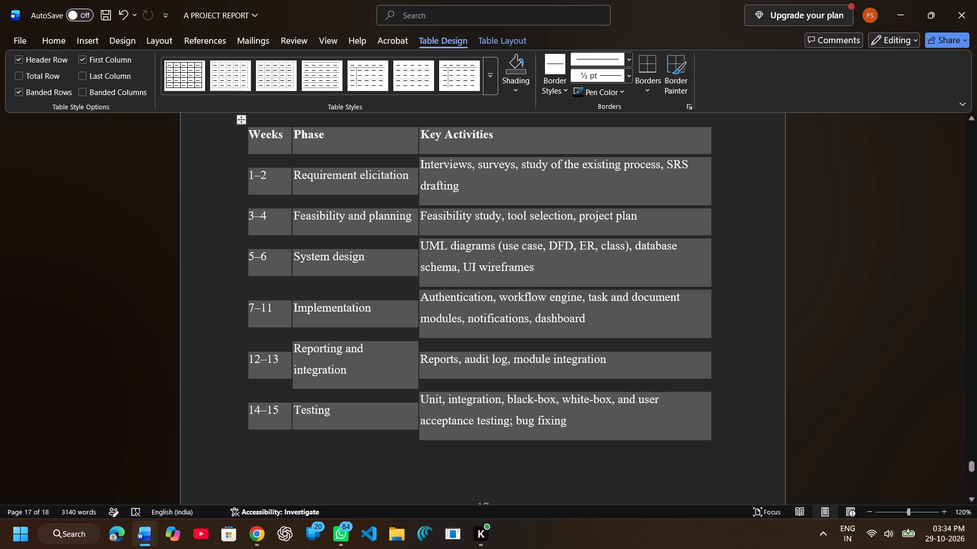
left_click_drag(498, 475, 541, 470)
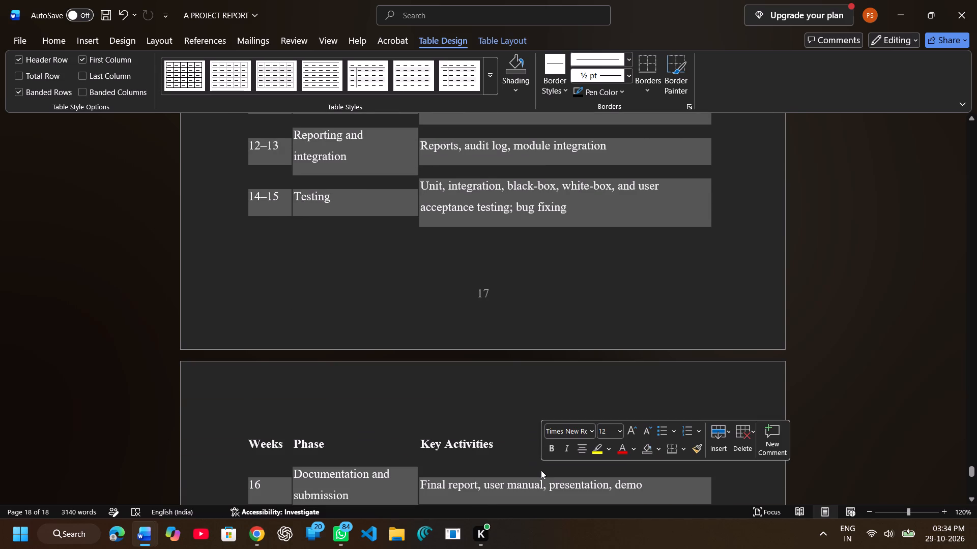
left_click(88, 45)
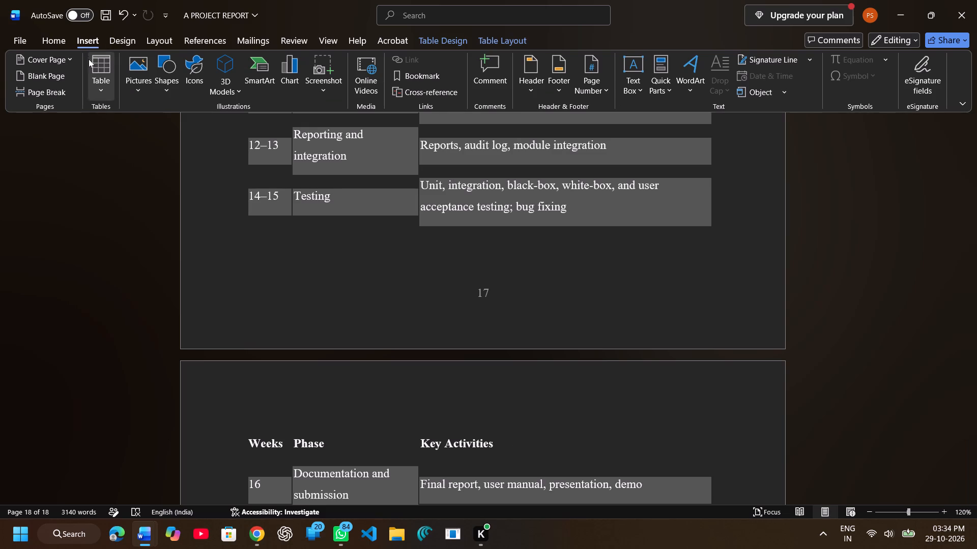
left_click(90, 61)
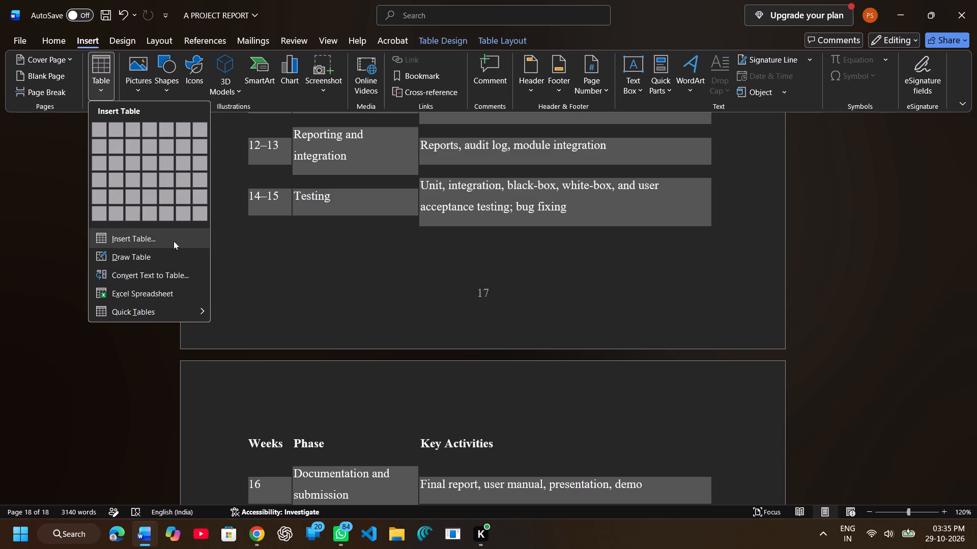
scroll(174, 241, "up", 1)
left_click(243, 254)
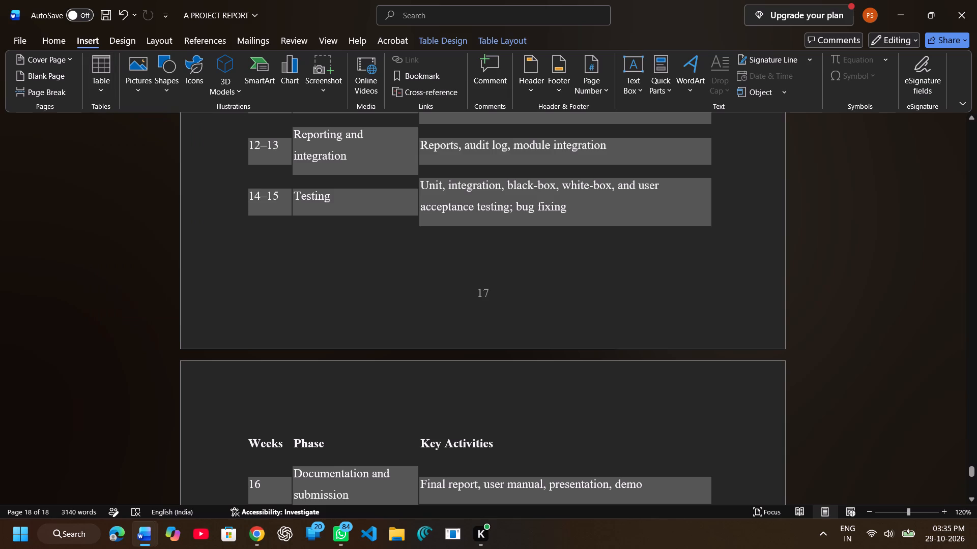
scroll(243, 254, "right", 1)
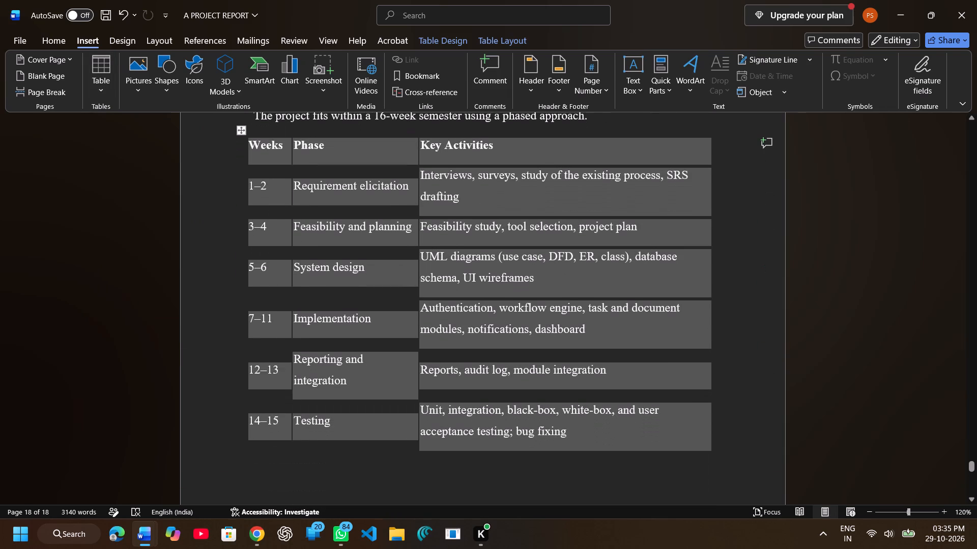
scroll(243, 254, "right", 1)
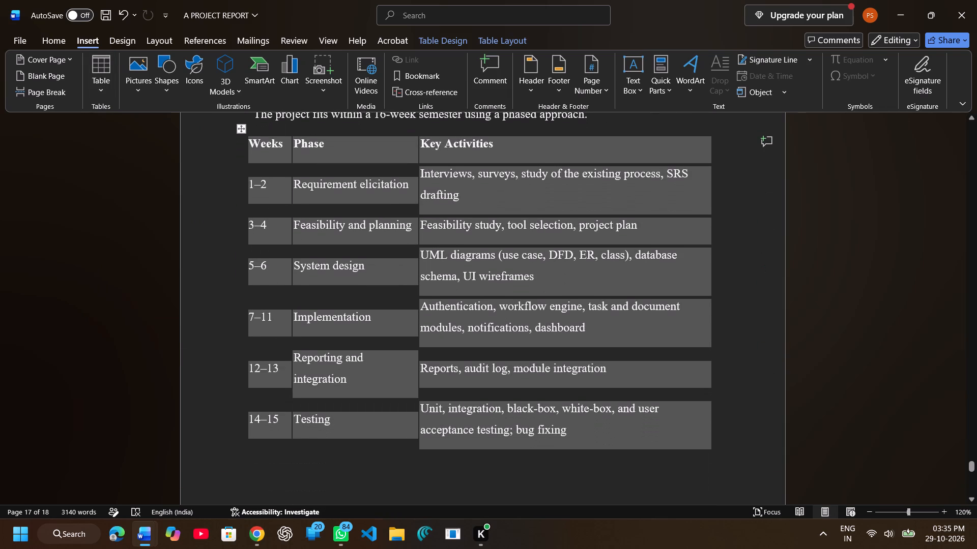
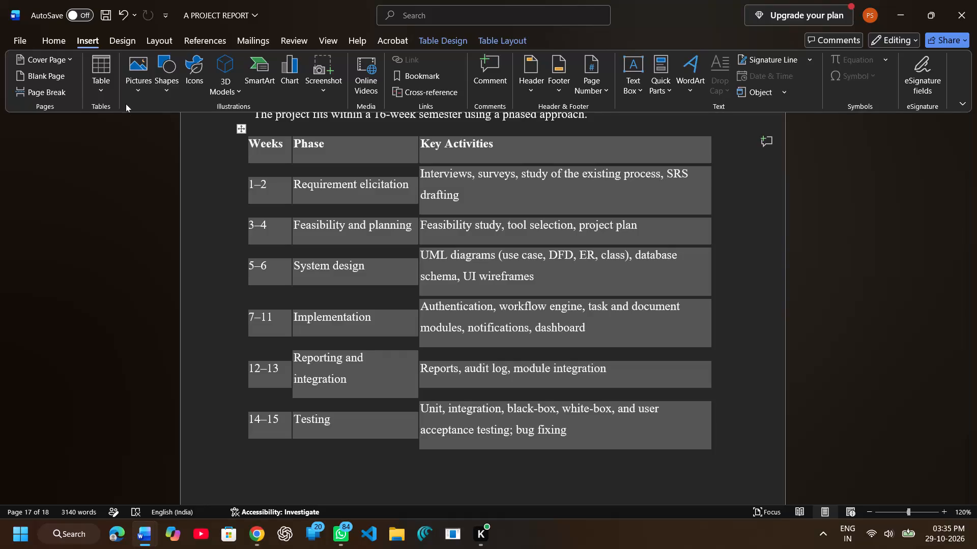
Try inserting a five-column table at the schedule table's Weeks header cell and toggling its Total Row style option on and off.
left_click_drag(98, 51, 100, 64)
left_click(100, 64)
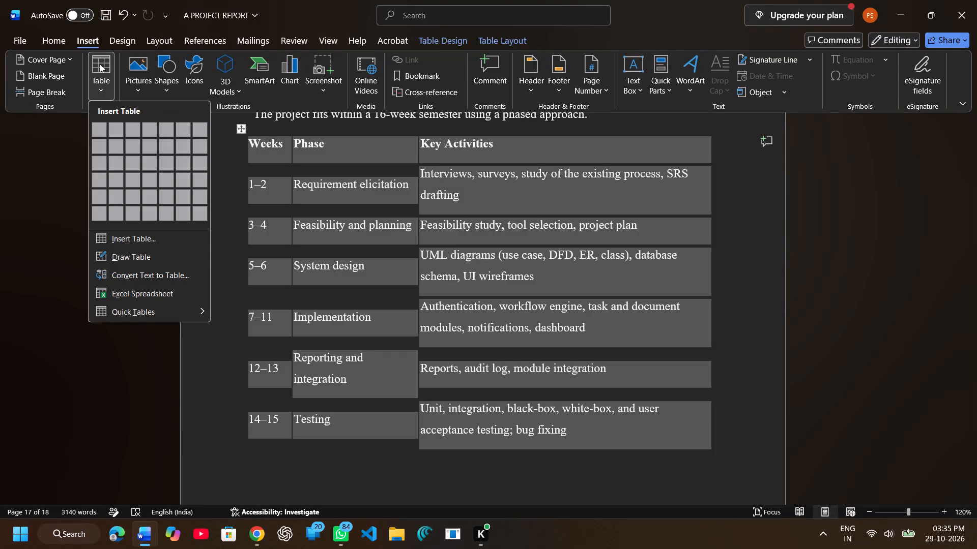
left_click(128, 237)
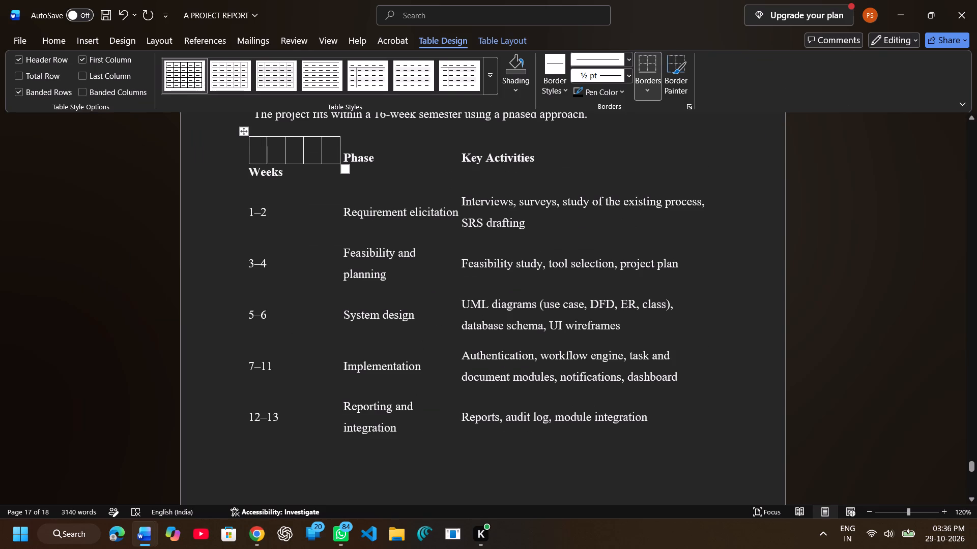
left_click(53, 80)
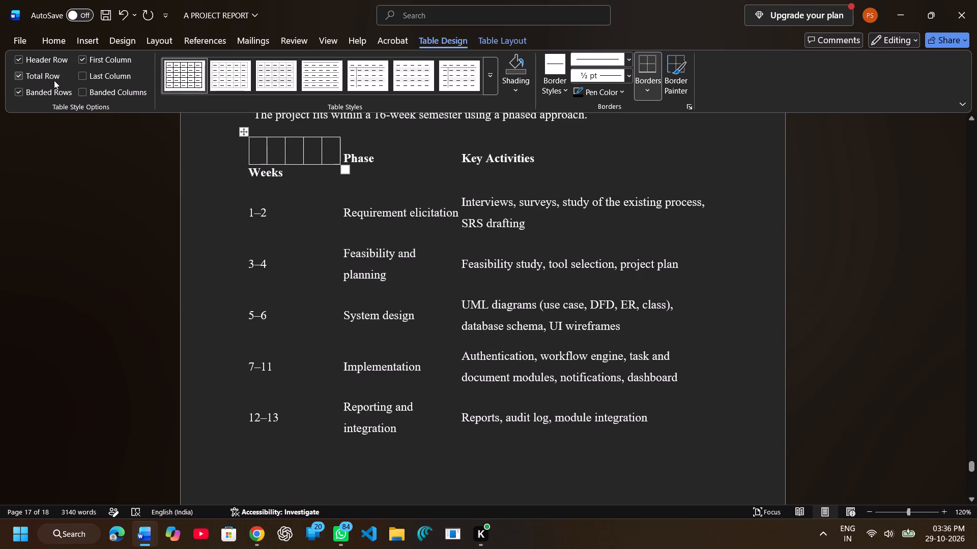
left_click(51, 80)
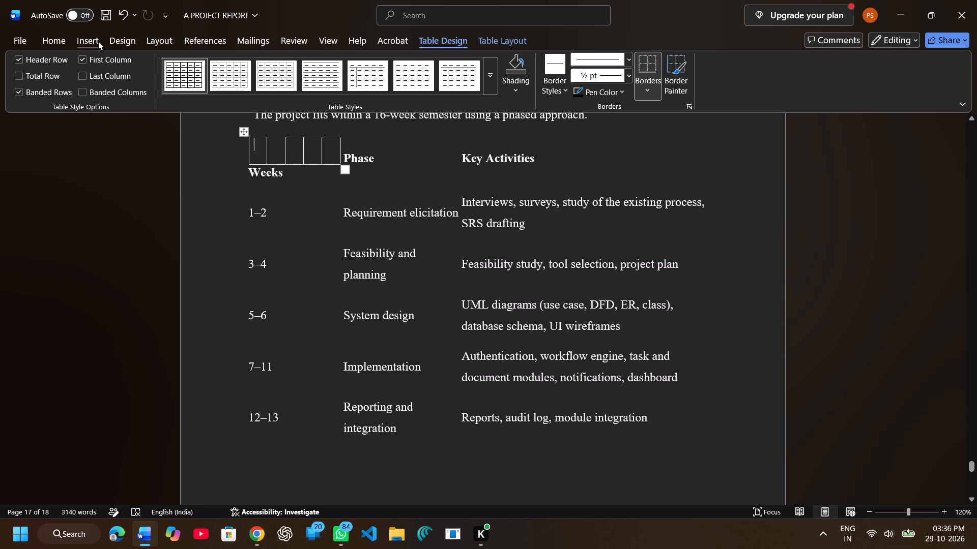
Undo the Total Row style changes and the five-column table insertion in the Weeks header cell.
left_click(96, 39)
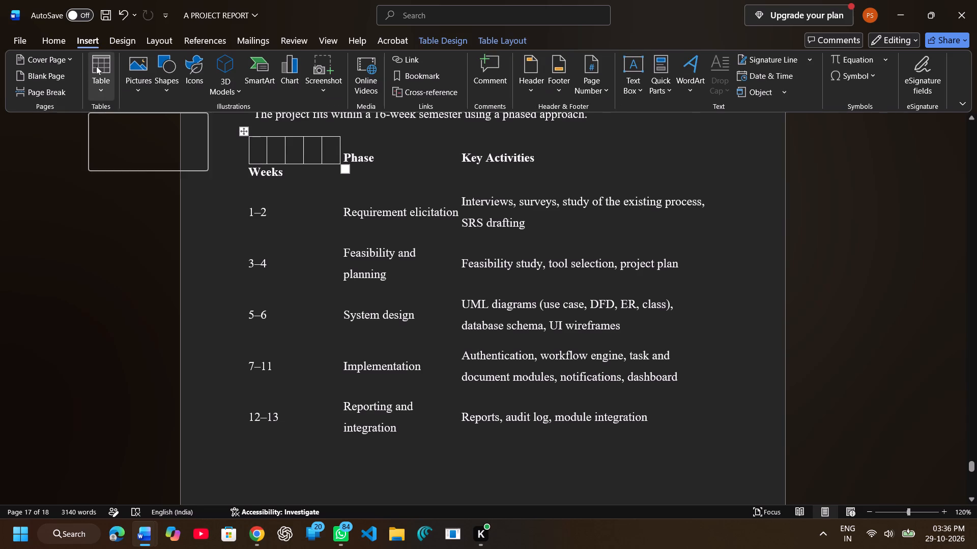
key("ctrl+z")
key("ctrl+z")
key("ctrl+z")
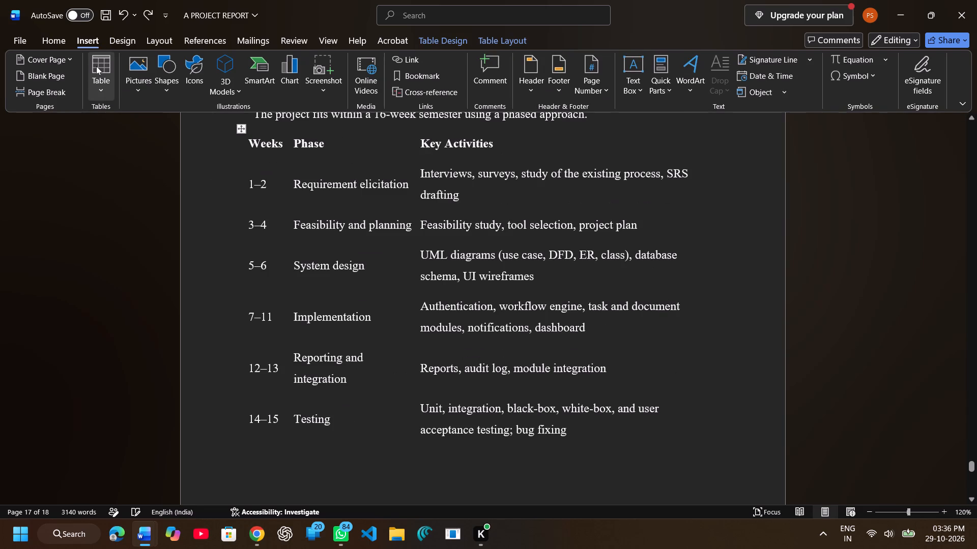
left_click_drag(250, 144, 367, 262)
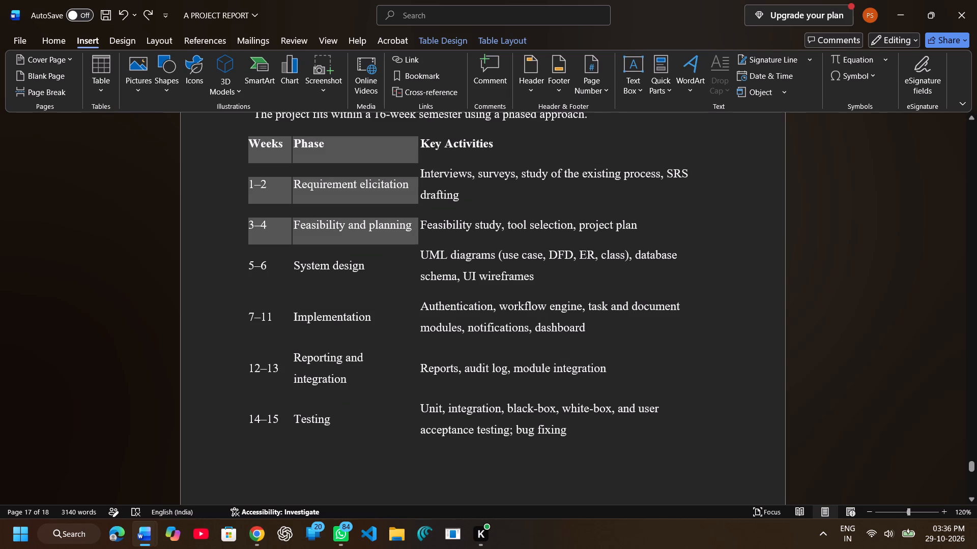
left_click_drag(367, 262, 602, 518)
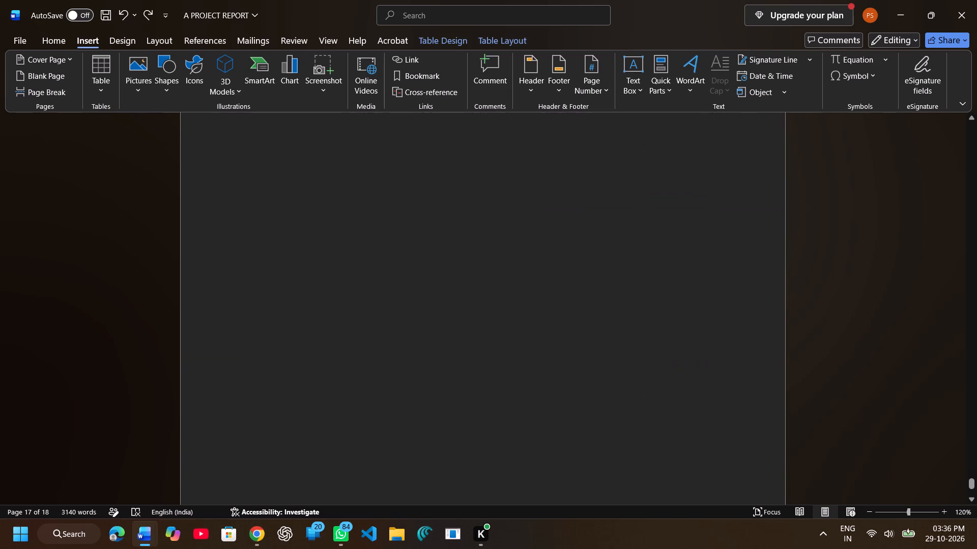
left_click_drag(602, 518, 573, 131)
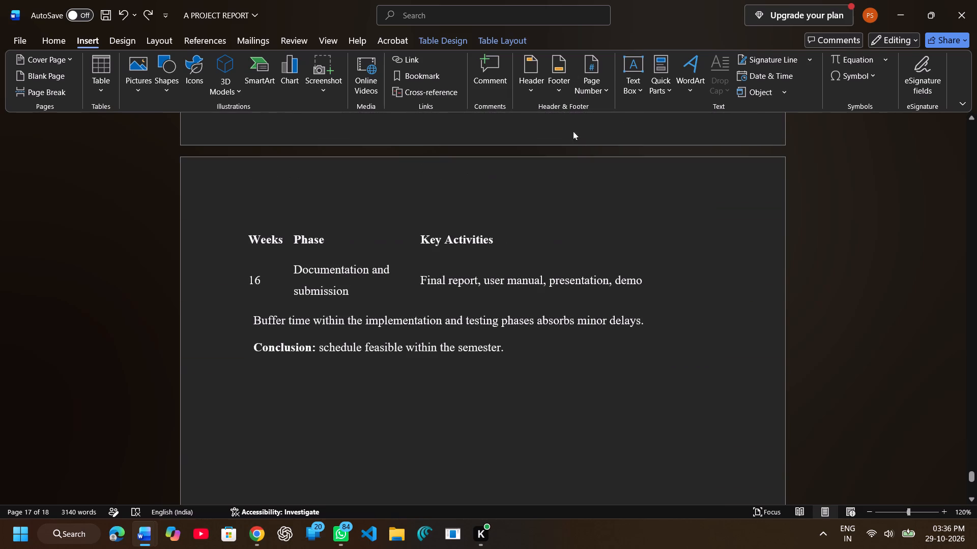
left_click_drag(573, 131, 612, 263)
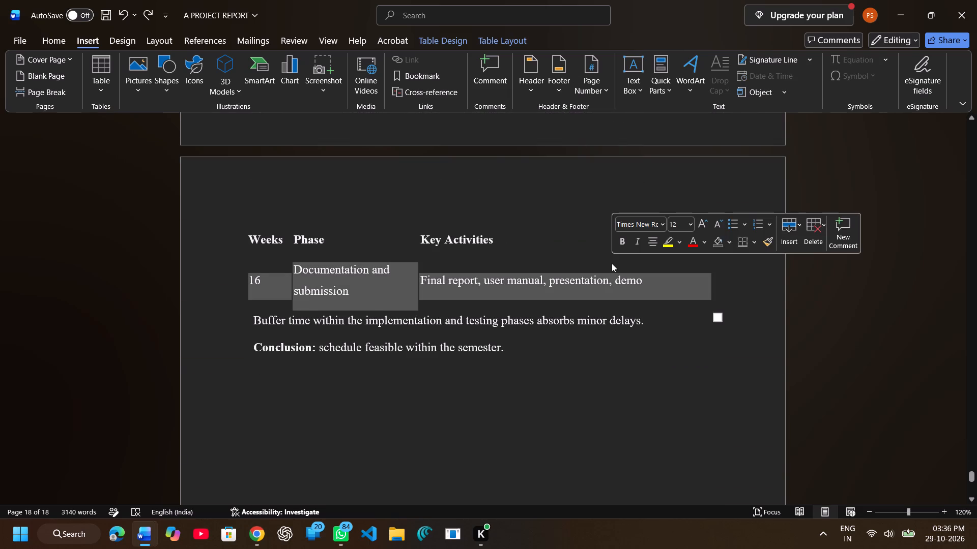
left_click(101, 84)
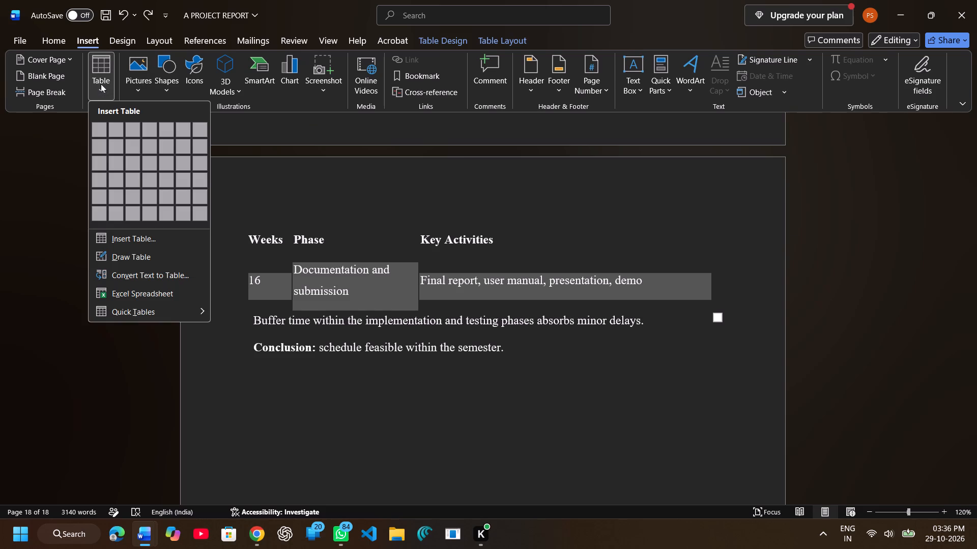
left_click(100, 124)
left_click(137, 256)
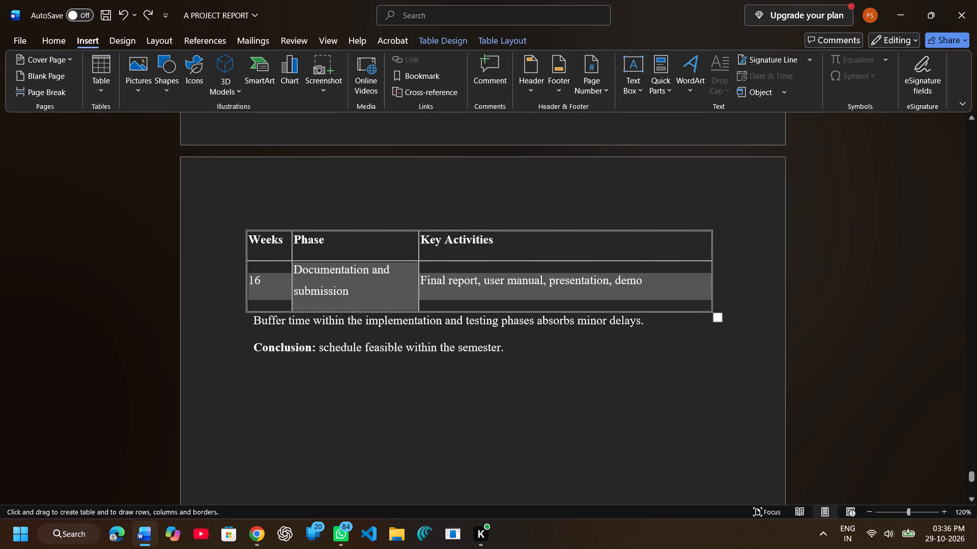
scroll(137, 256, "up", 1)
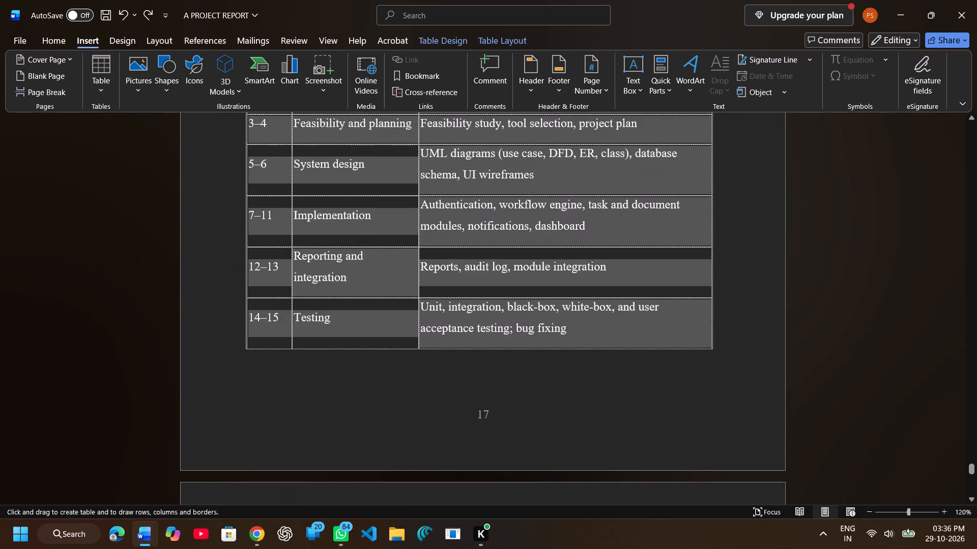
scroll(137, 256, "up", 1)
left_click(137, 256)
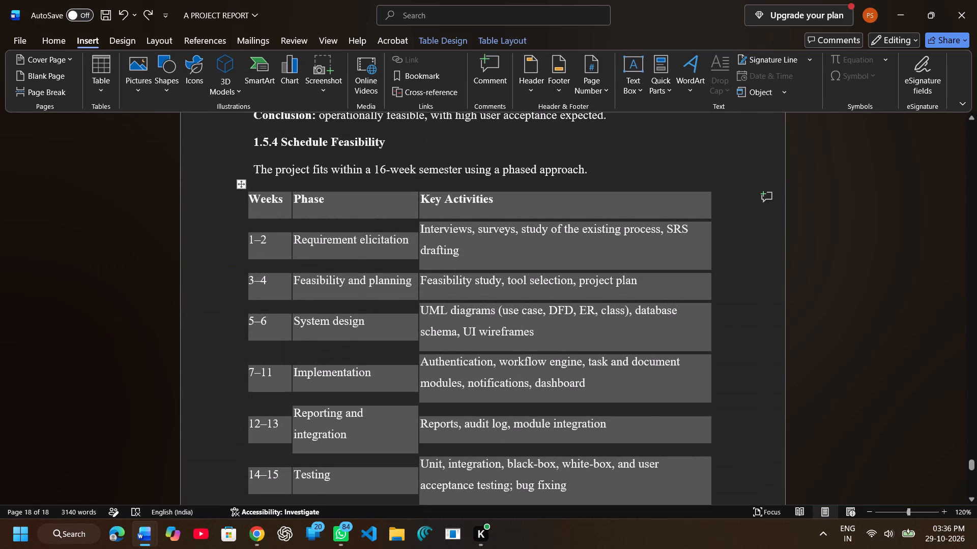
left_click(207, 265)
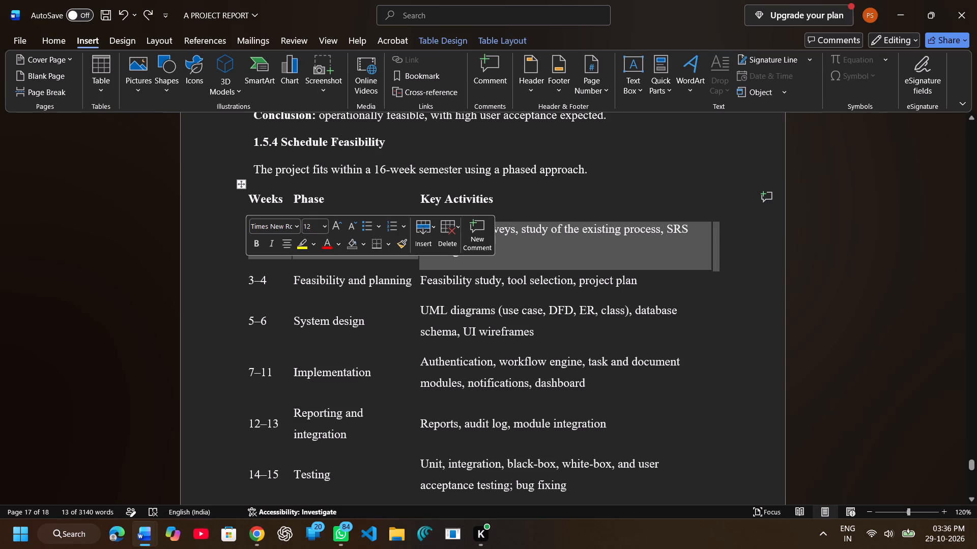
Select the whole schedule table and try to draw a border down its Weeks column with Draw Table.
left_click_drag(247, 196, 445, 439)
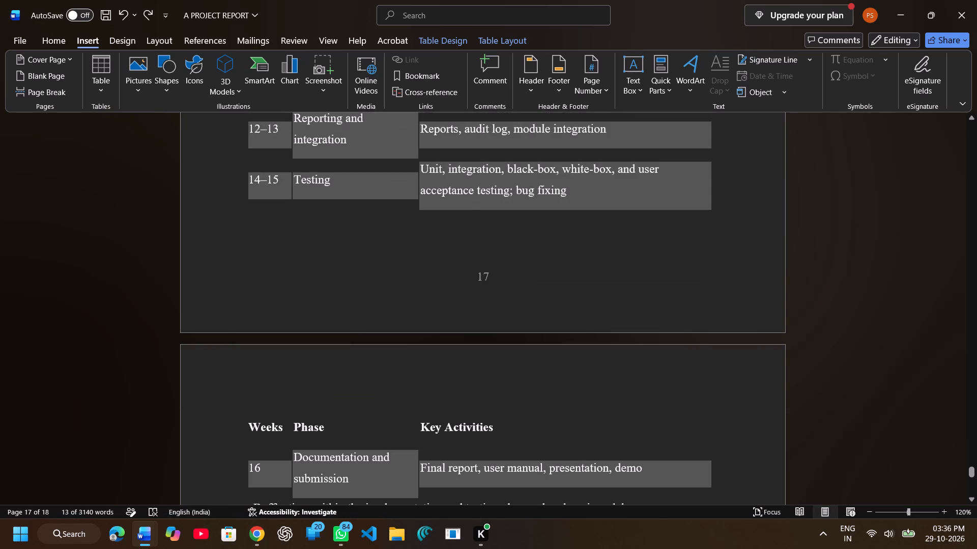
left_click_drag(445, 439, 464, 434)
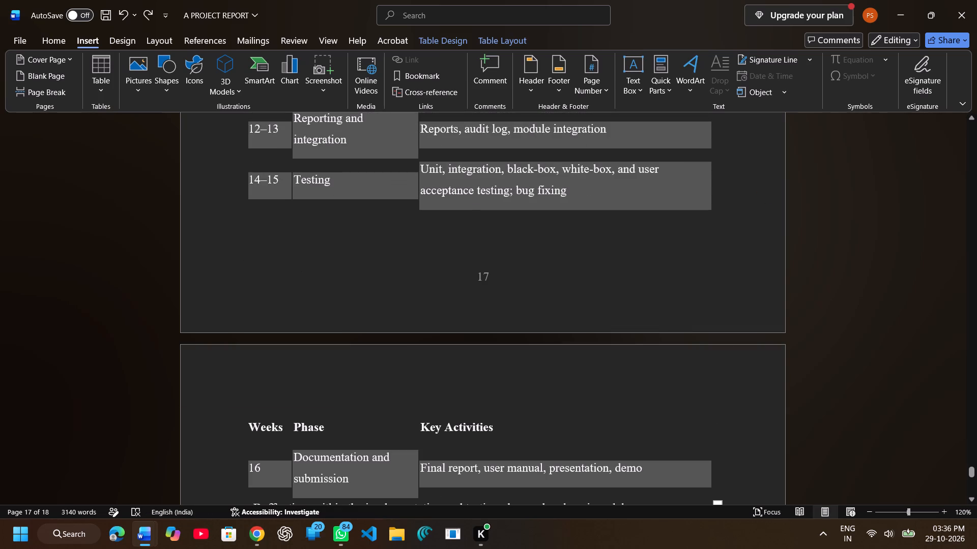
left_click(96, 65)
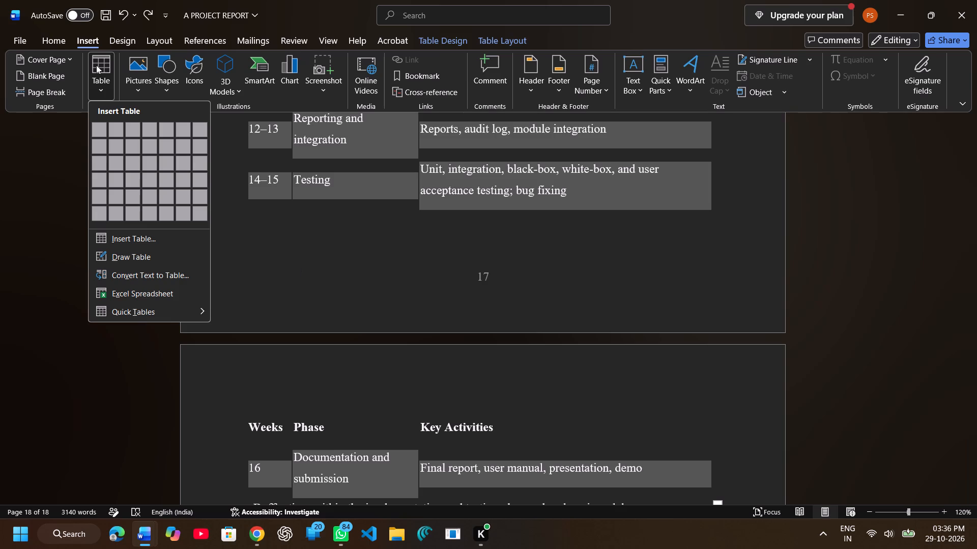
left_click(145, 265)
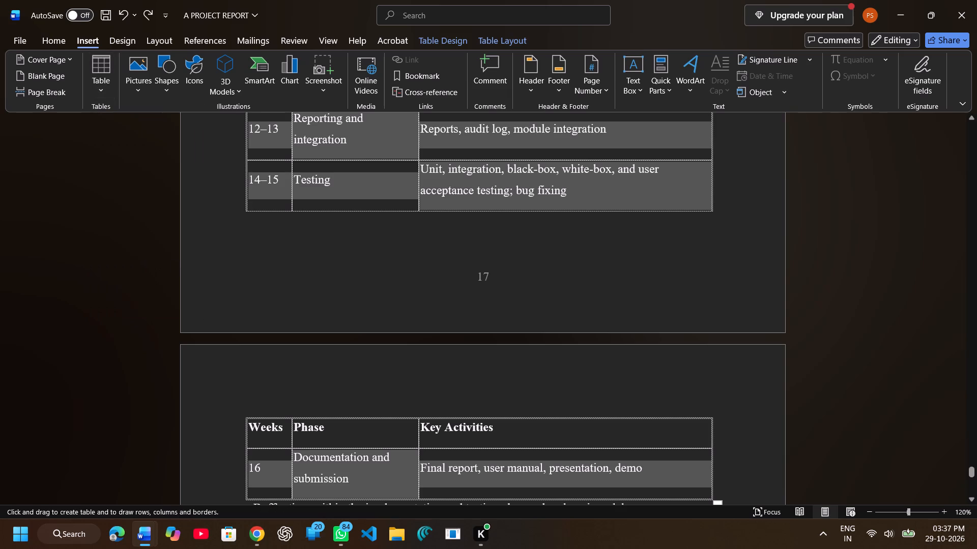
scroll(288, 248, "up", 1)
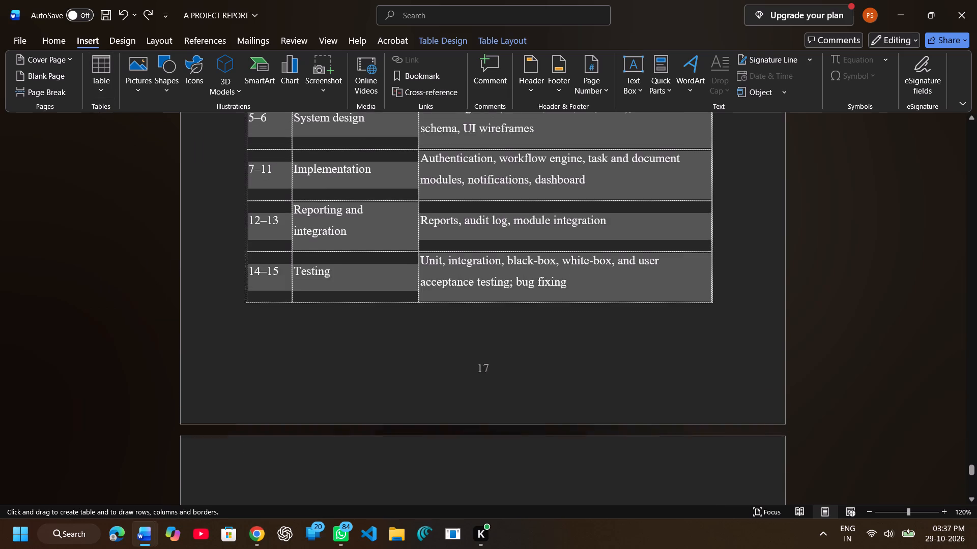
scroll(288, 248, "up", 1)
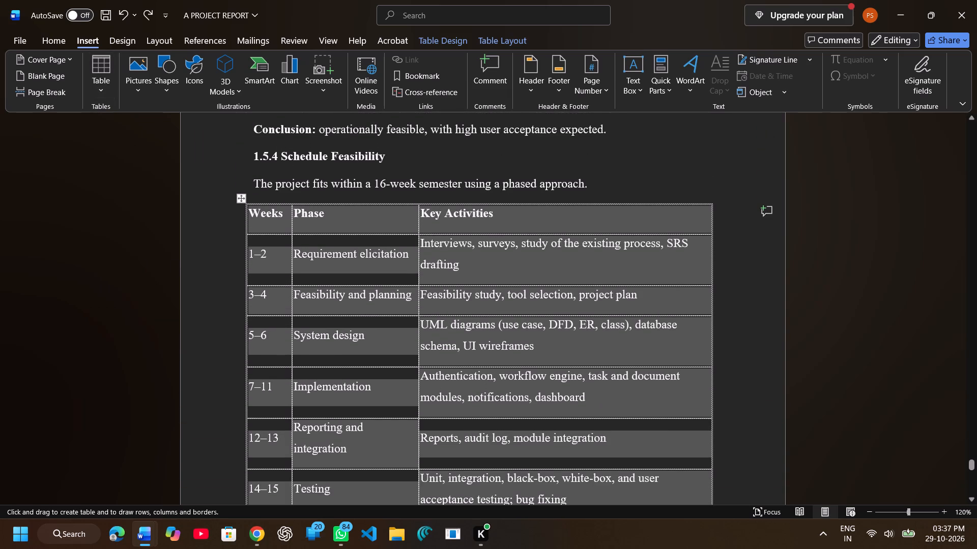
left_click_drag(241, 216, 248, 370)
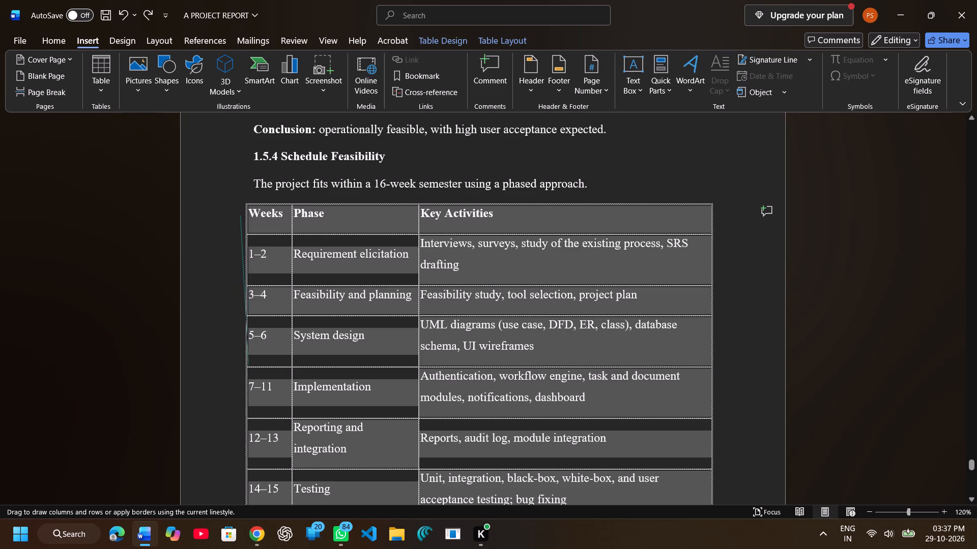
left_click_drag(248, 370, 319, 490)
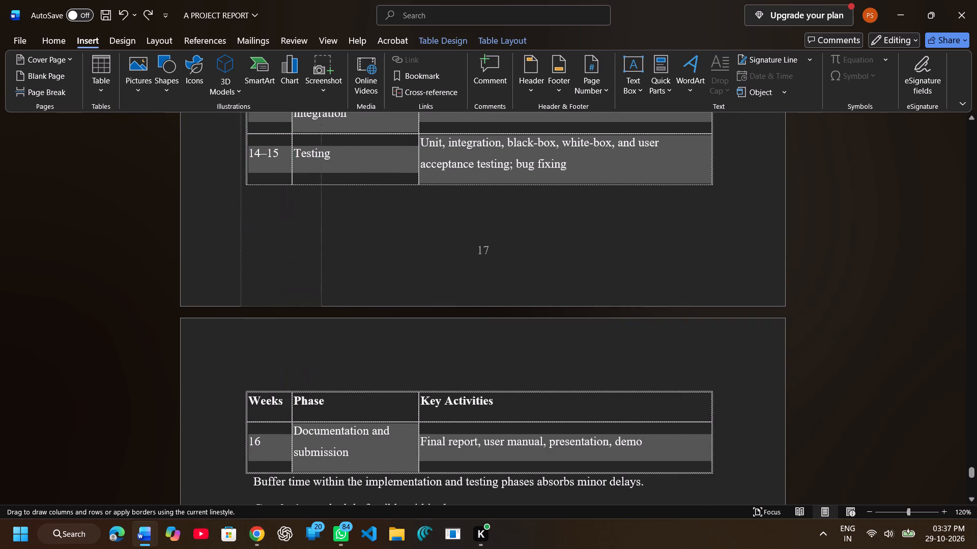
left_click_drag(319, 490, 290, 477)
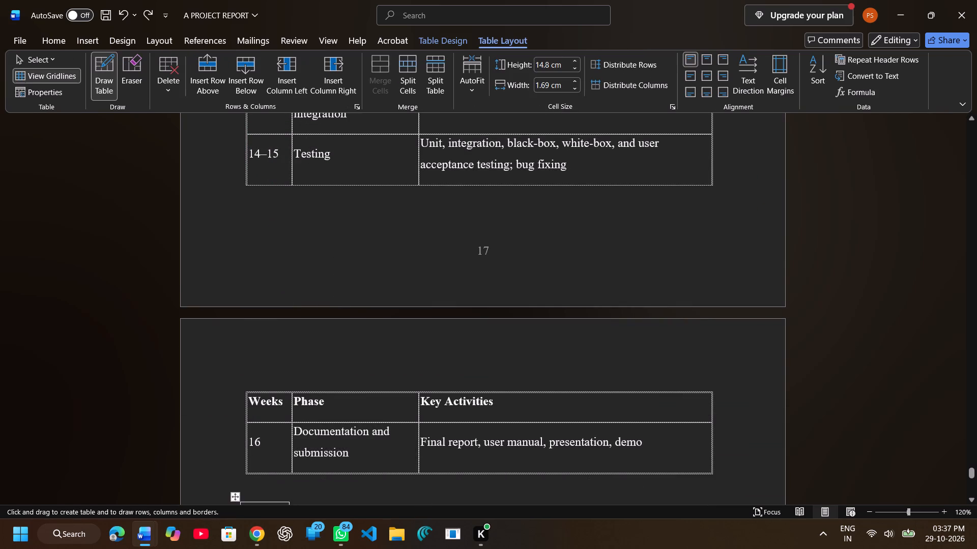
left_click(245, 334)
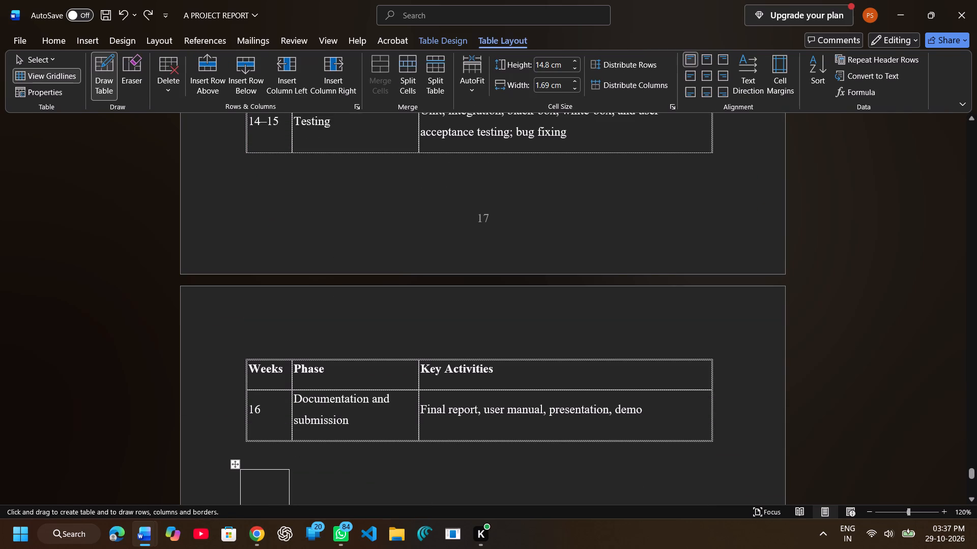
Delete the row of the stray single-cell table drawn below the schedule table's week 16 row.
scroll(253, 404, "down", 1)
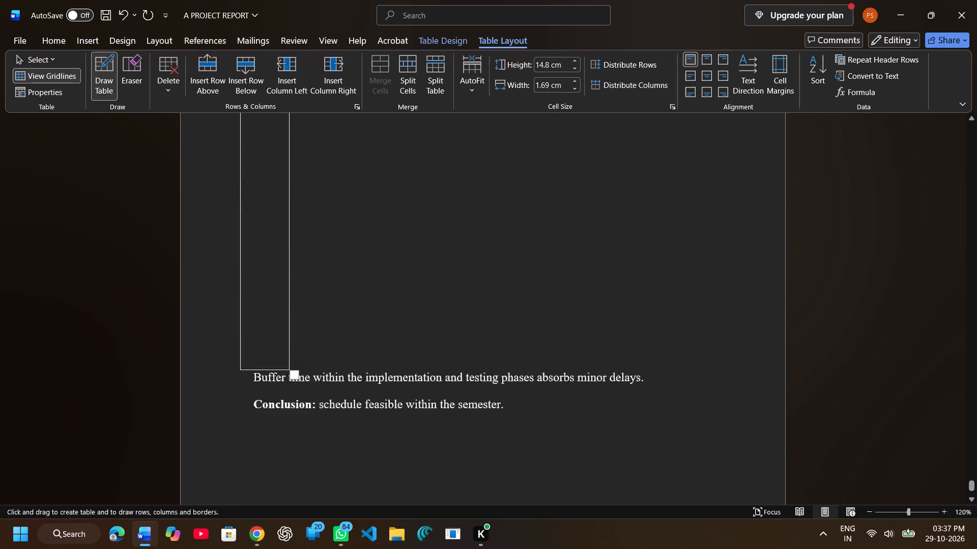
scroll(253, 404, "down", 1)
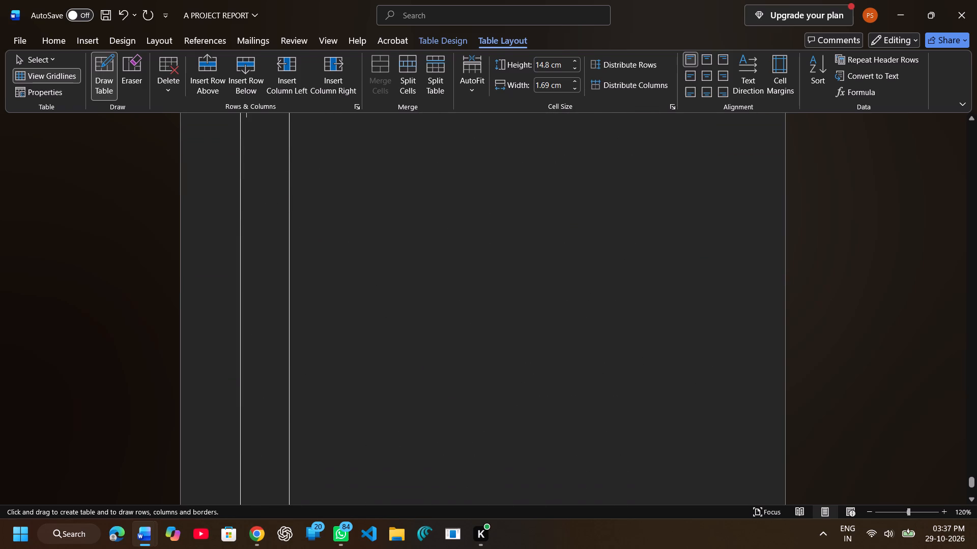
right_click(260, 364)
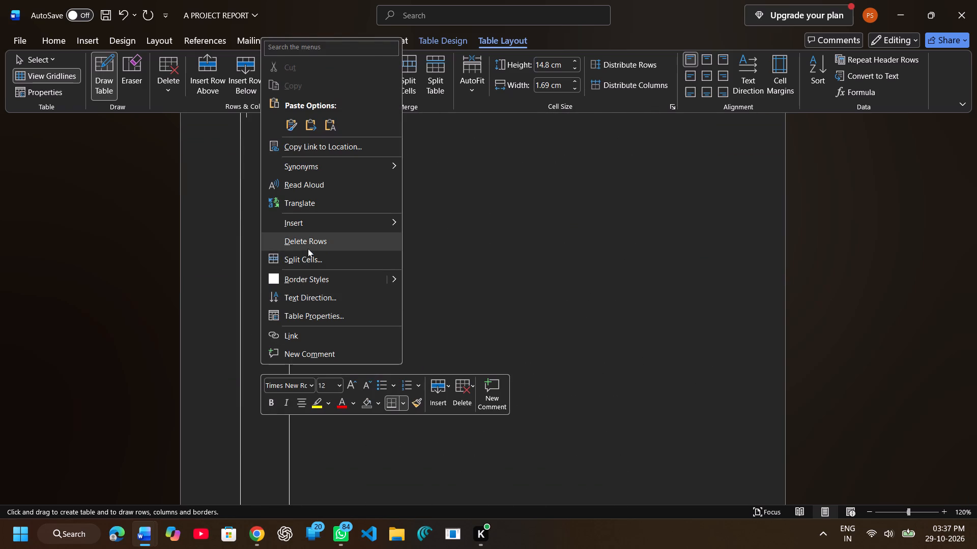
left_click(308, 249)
Switch to the SRSS_PRJ1 - Copy sample report to view its schedule table in section 1.5.4.
scroll(308, 249, "up", 1)
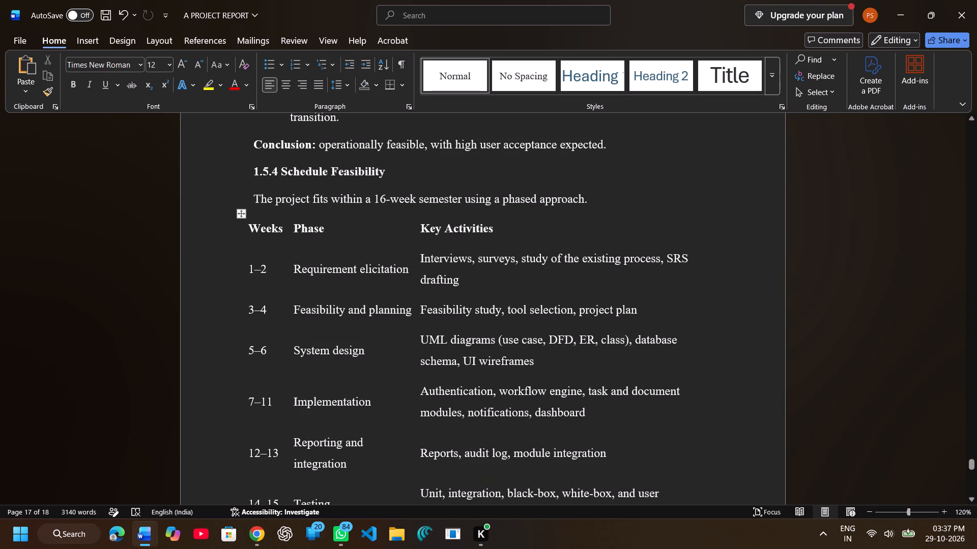
left_click(183, 479)
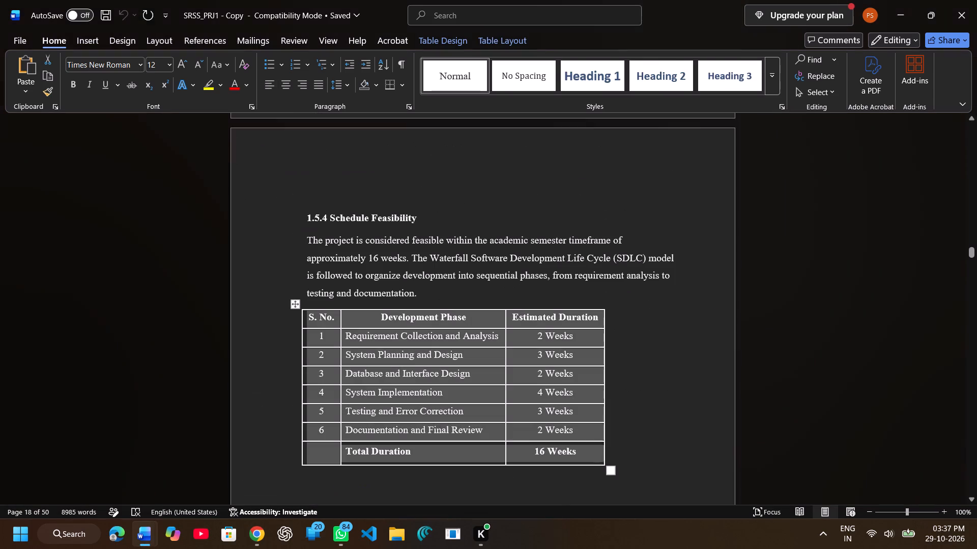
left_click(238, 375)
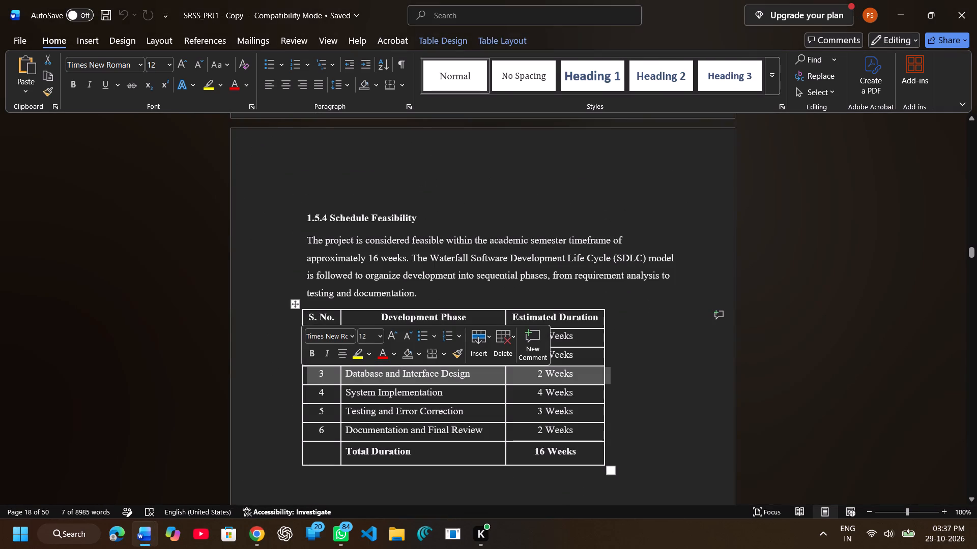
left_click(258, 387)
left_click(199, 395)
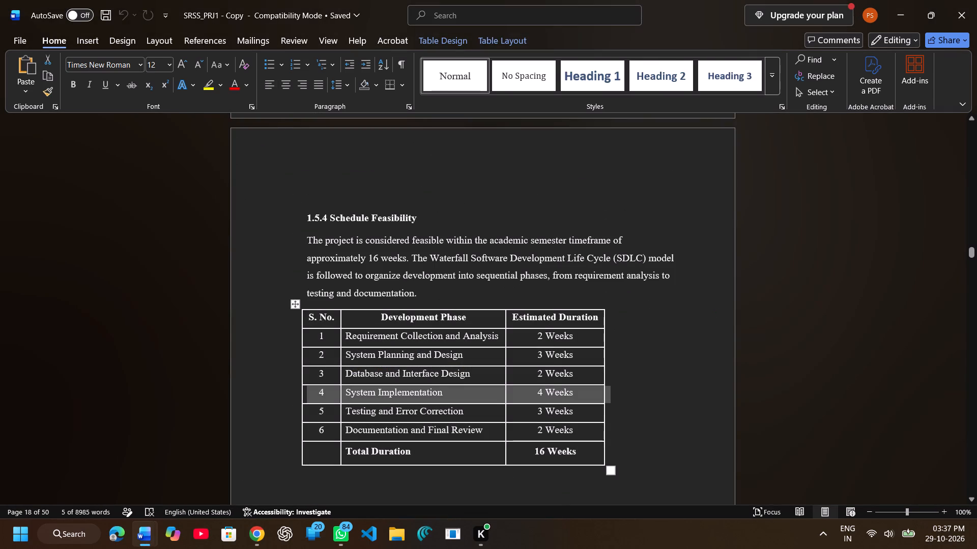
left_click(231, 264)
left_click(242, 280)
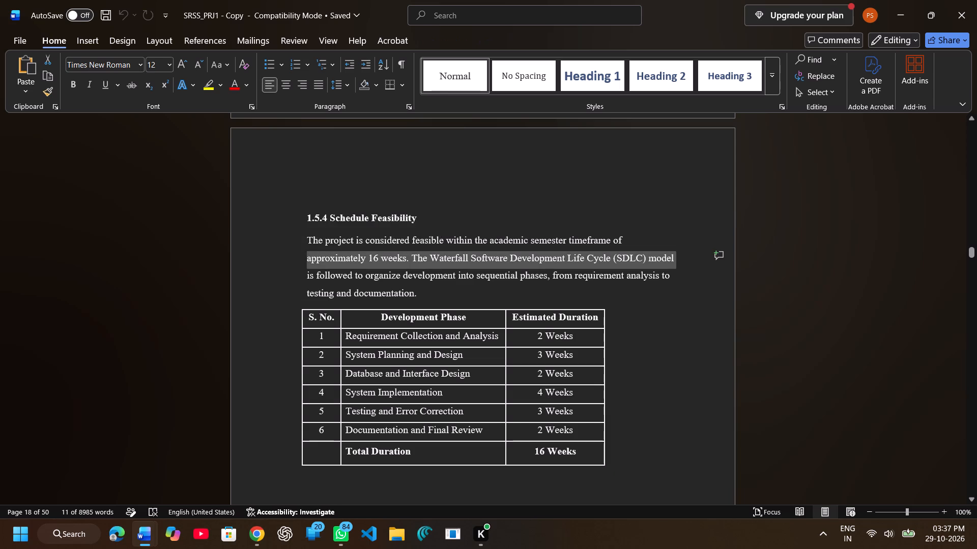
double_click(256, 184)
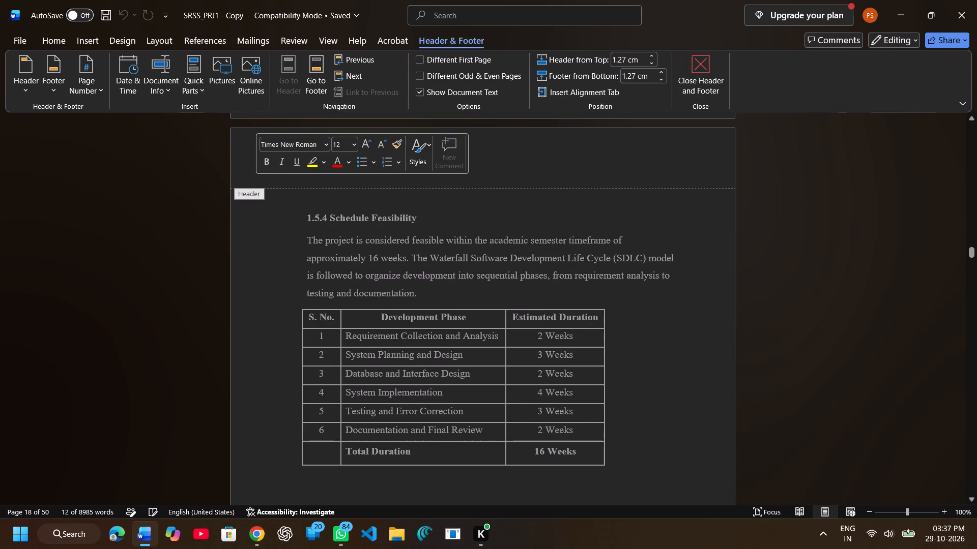
Leave the sample's header editing, switch back to A PROJECT REPORT, and select the whole schedule table from the Weeks header through the week 16 row.
double_click(274, 197)
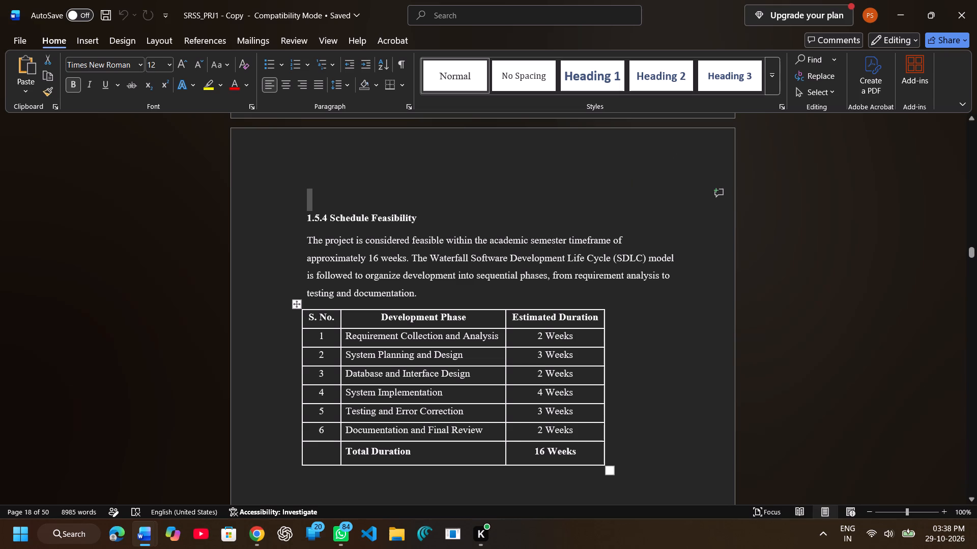
left_click(109, 491)
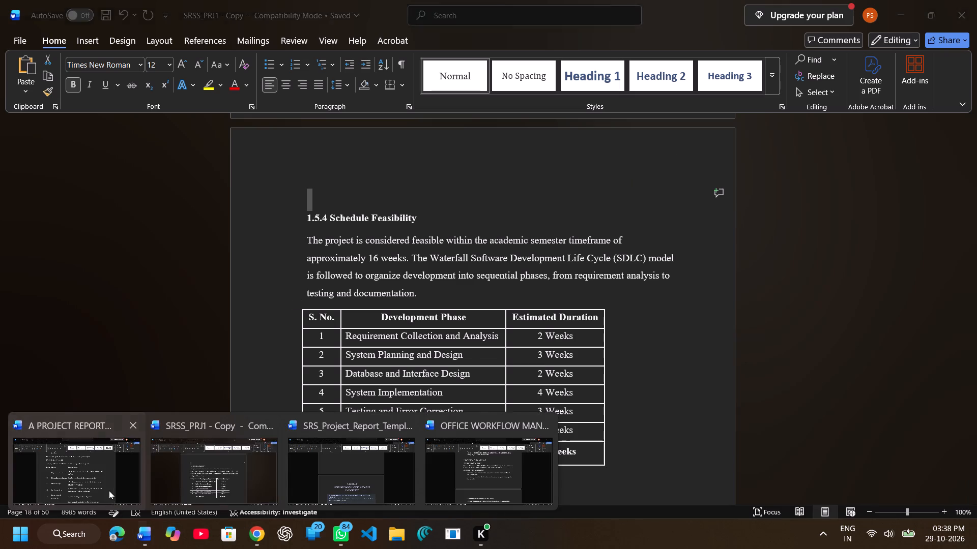
scroll(368, 362, "down", 1)
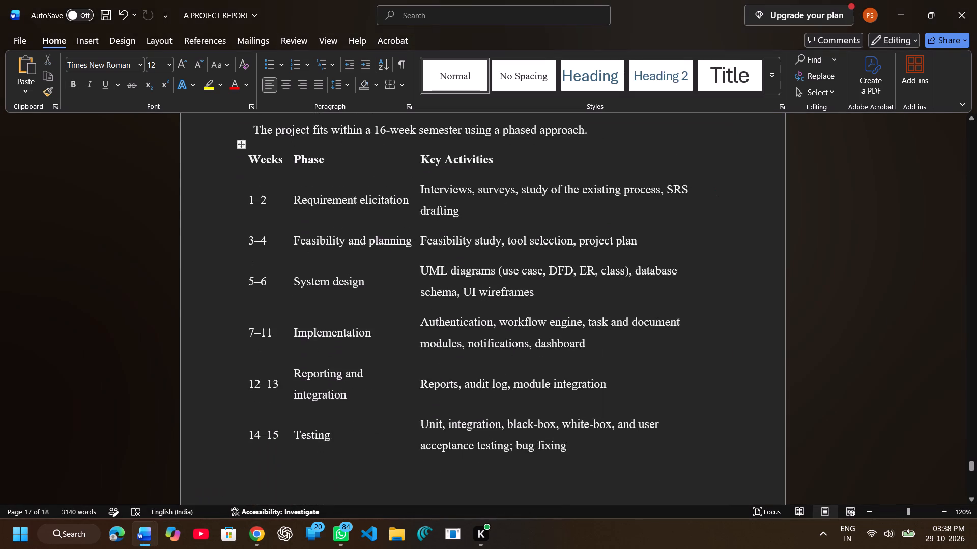
scroll(368, 362, "down", 1)
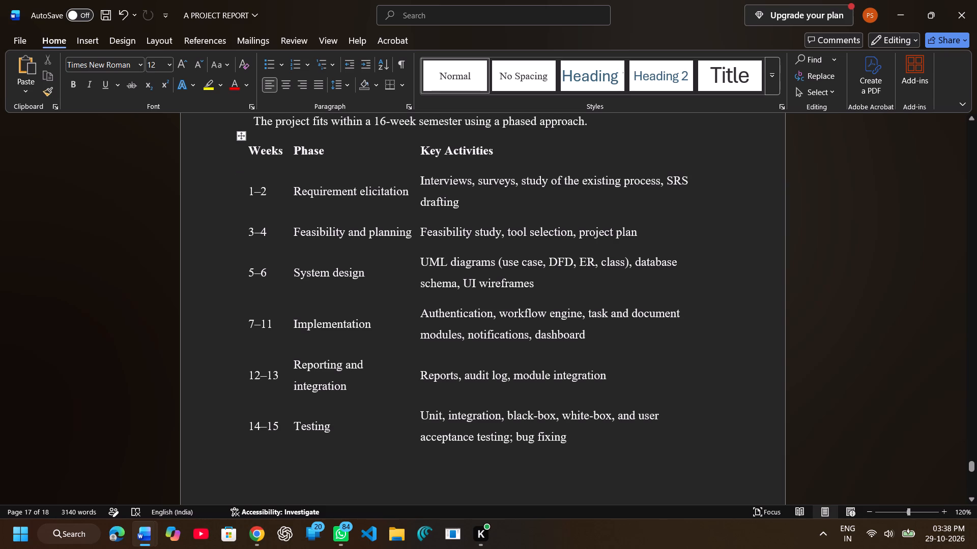
left_click_drag(248, 146, 283, 181)
left_click_drag(283, 181, 494, 526)
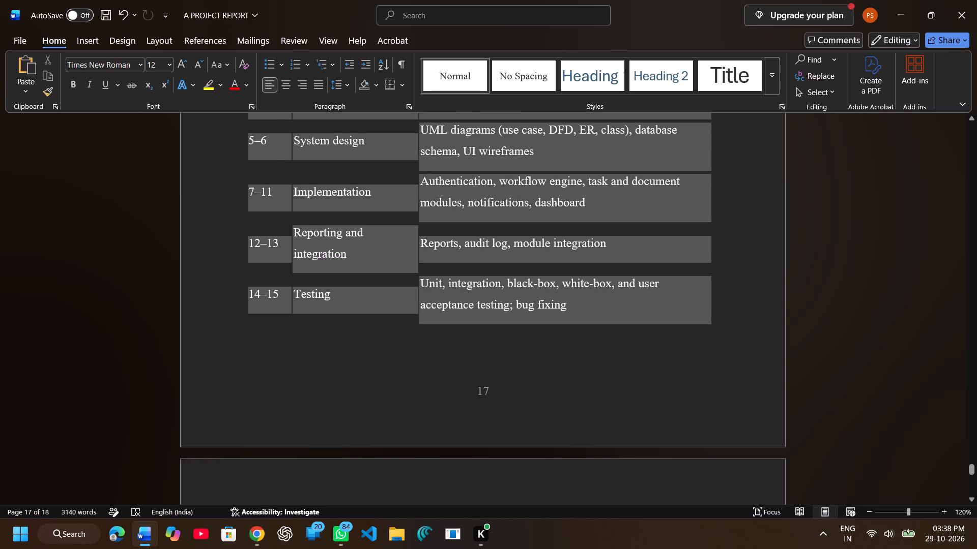
left_click_drag(494, 526, 519, 466)
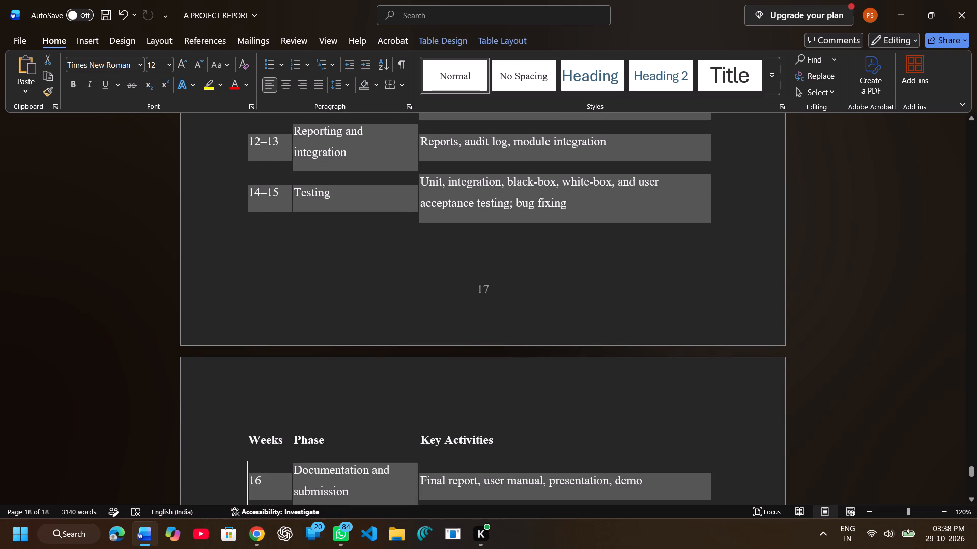
left_click(91, 35)
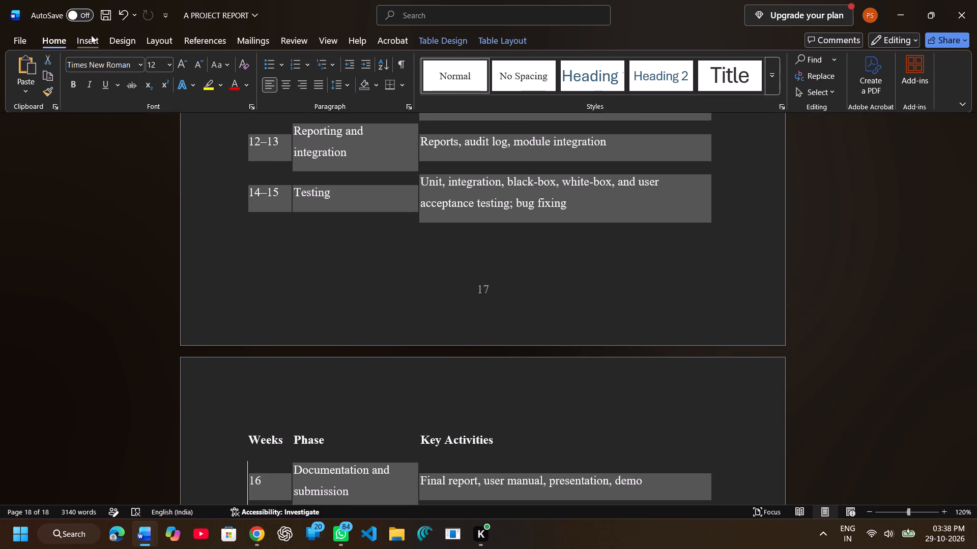
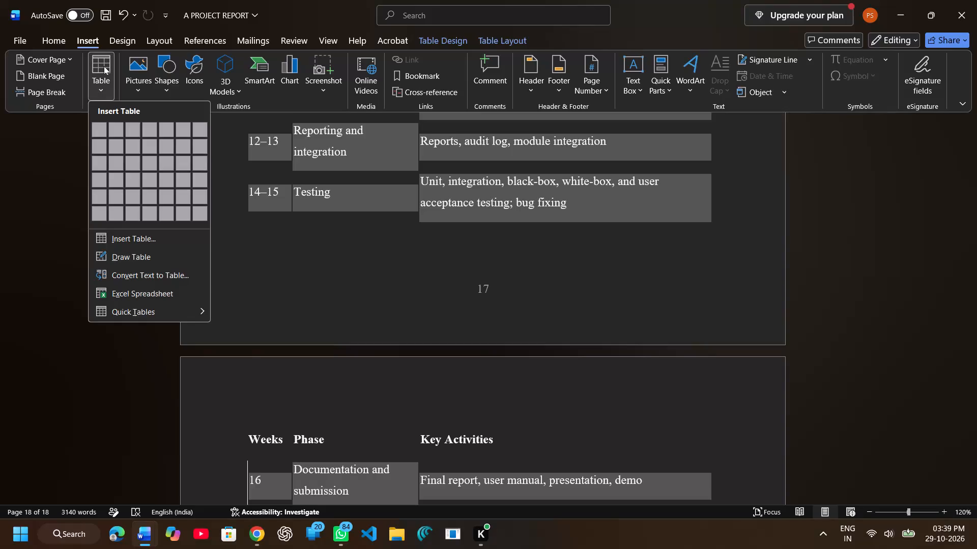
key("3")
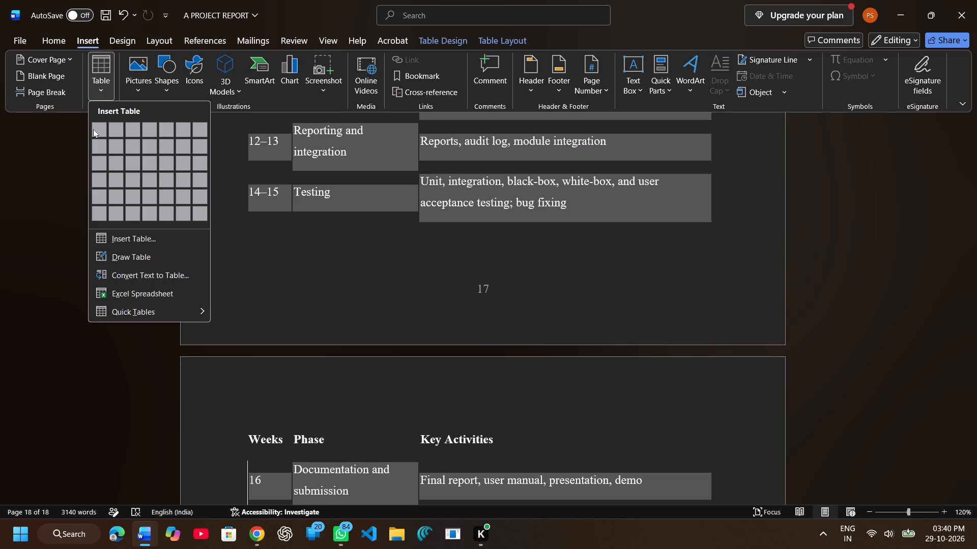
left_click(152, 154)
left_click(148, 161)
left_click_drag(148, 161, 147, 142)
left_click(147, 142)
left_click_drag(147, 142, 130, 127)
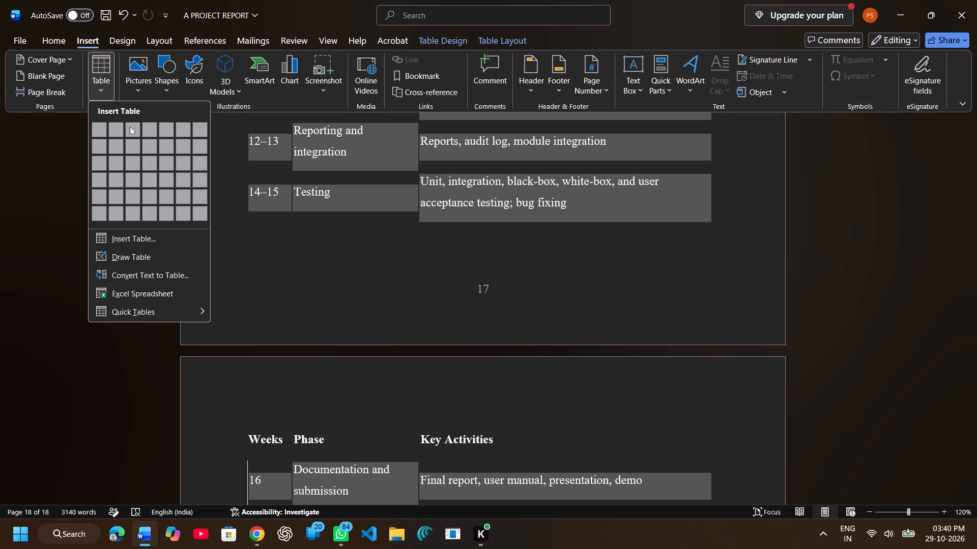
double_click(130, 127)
Apply the full-grid table style with borders around every cell to the selected schedule table in section 1.5.4.
left_click(437, 42)
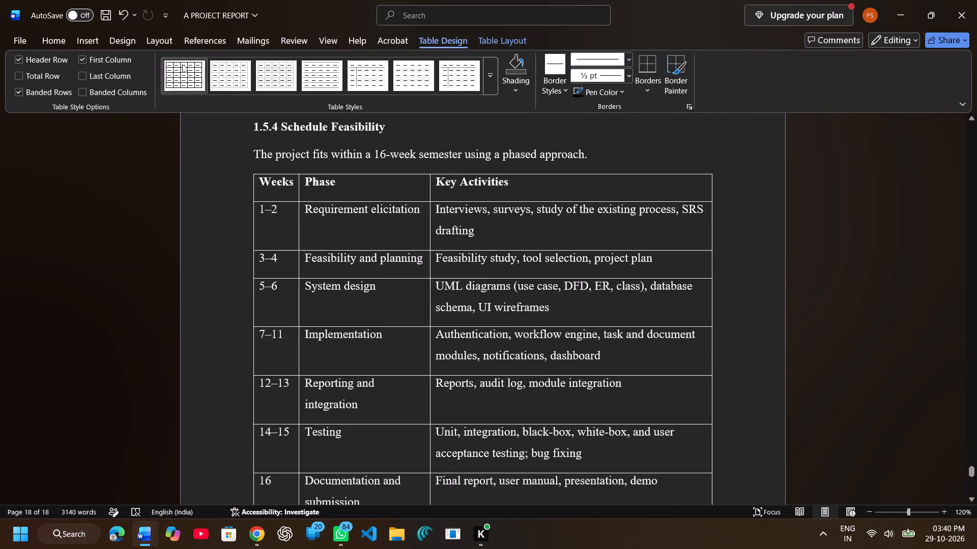
left_click(182, 64)
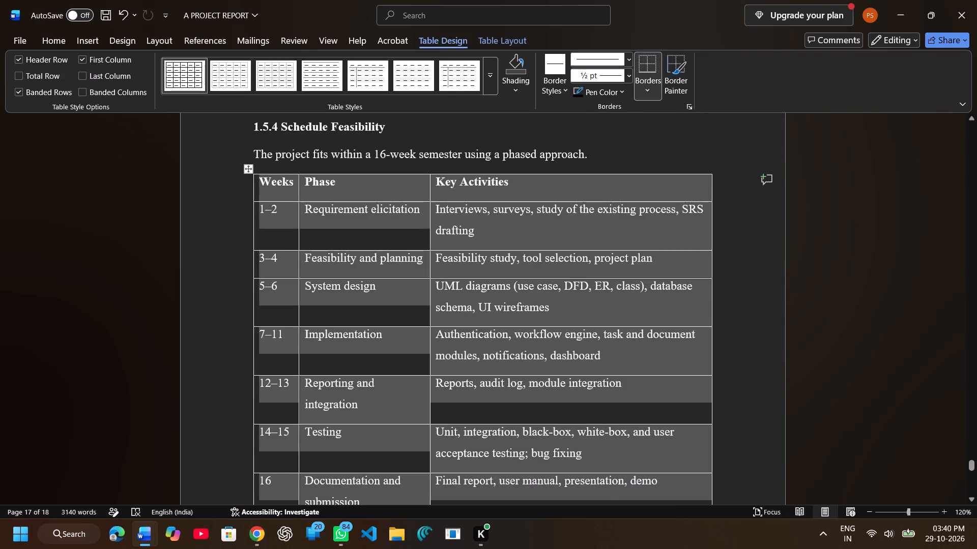
left_click(211, 210)
left_click(204, 237)
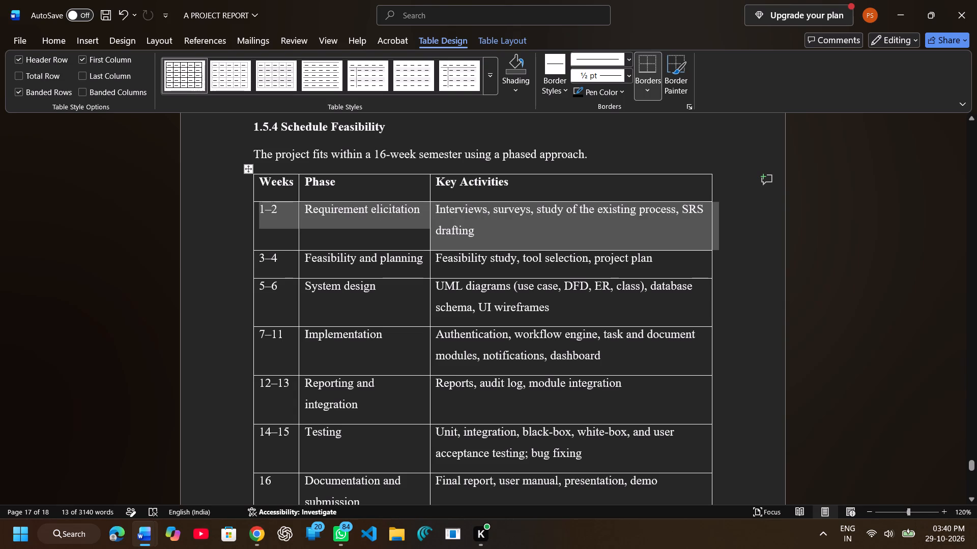
Set the text of the whole schedule table, from the Weeks header through the week 16 row, to font size 10.
left_click_drag(259, 177, 431, 445)
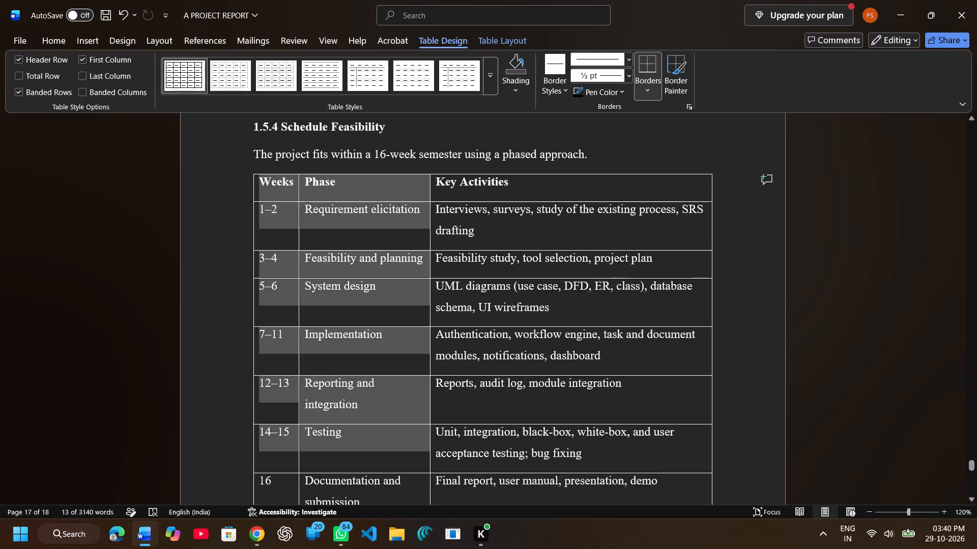
left_click_drag(431, 445, 421, 312)
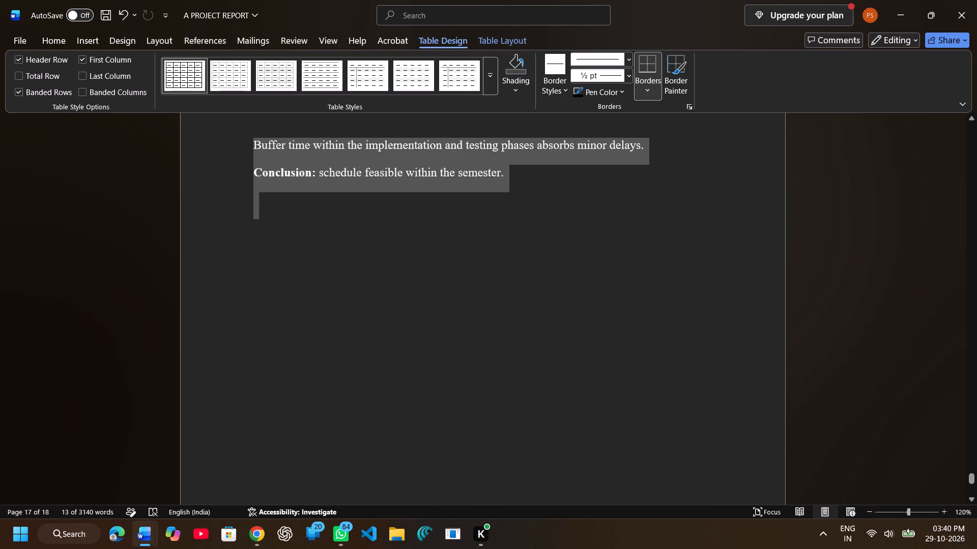
left_click_drag(421, 312, 439, 163)
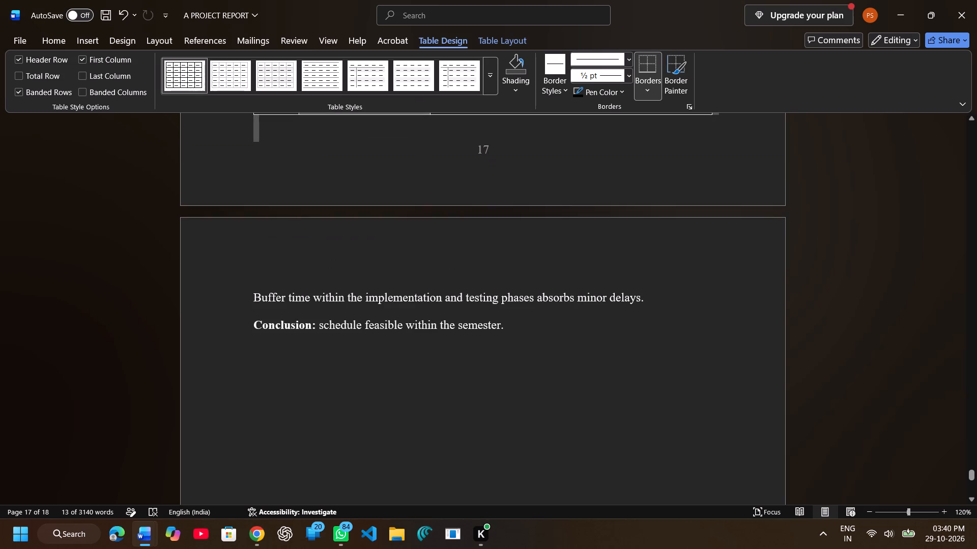
left_click_drag(439, 163, 455, 145)
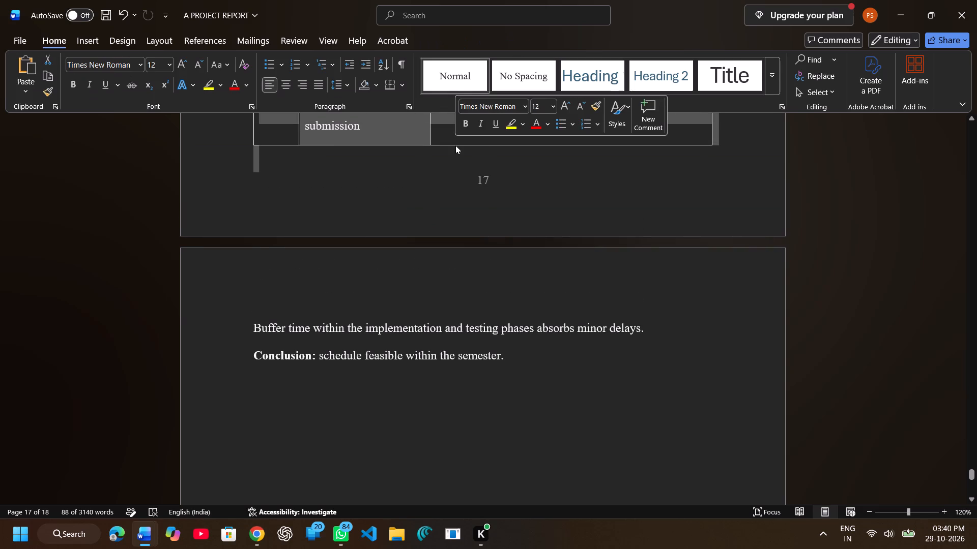
left_click(170, 63)
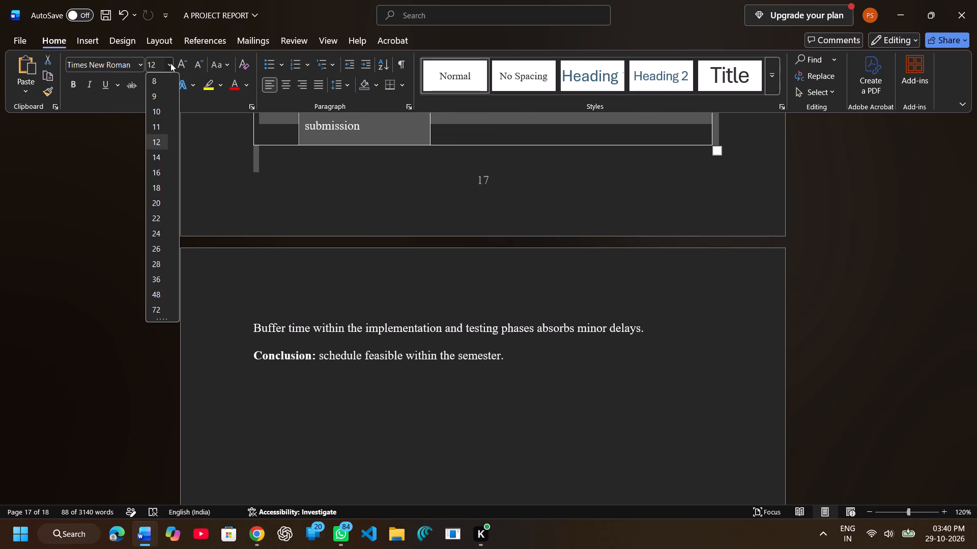
left_click(159, 109)
left_click(211, 201)
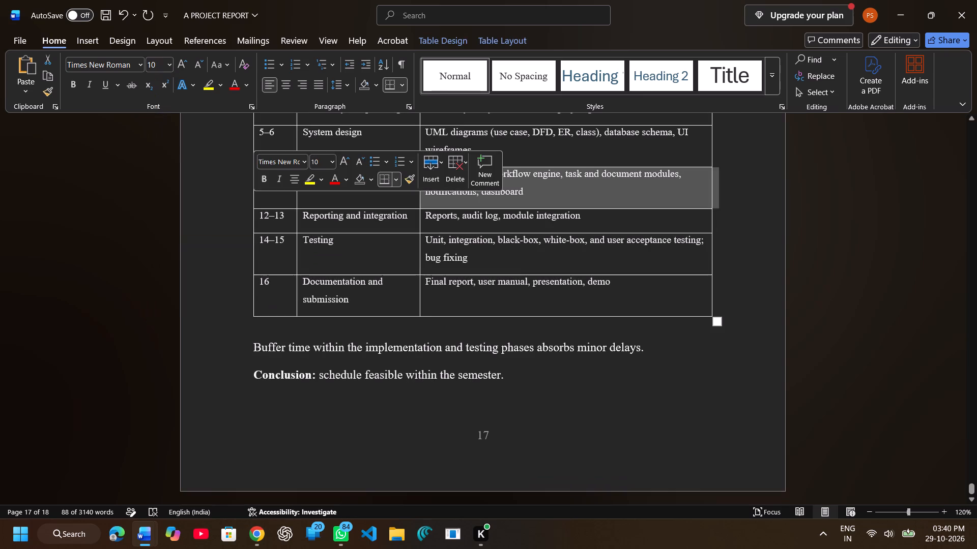
scroll(220, 246, "up", 1)
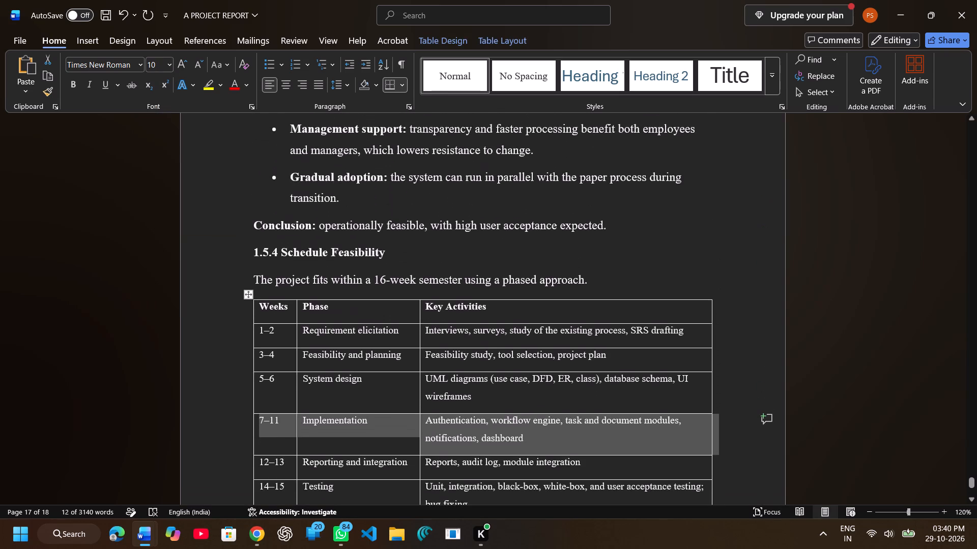
scroll(220, 246, "down", 1)
left_click(151, 271)
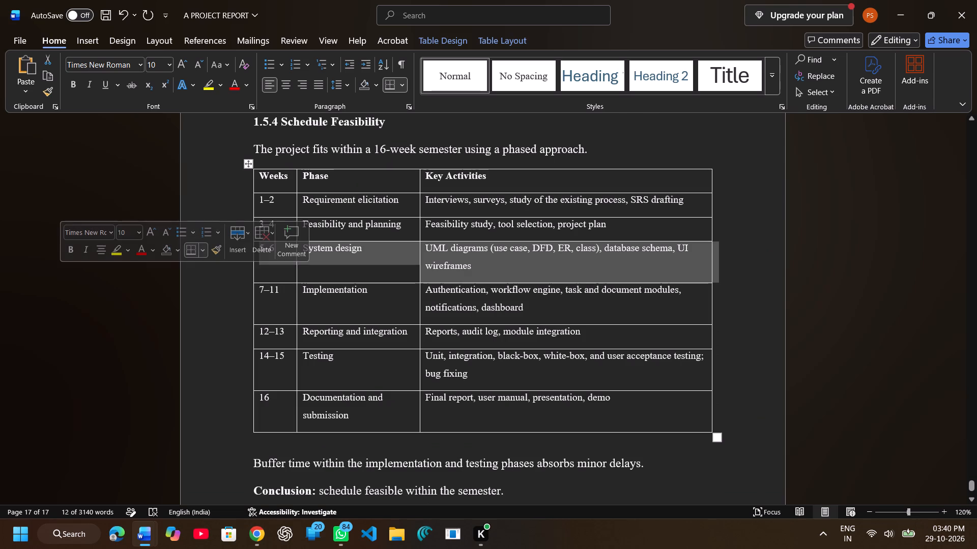
scroll(306, 321, "down", 1)
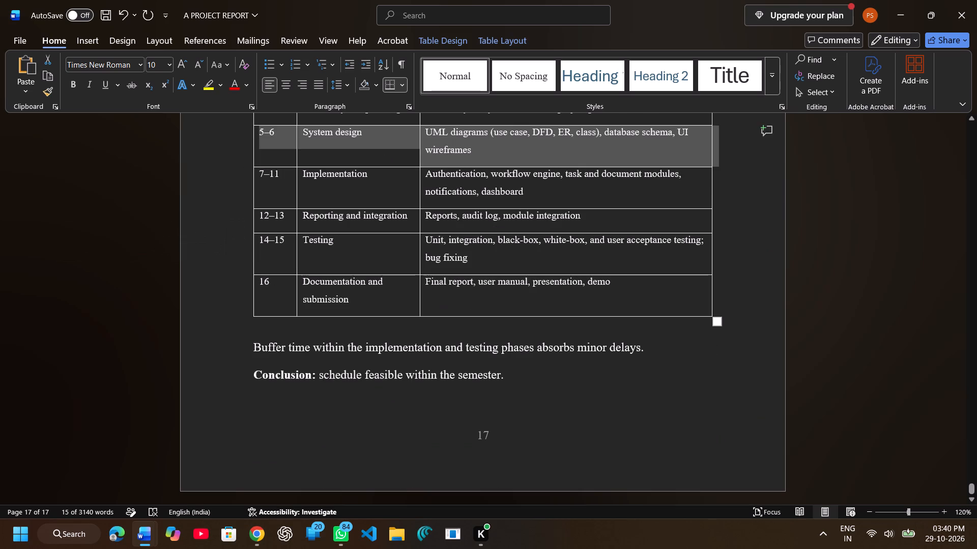
double_click(512, 378)
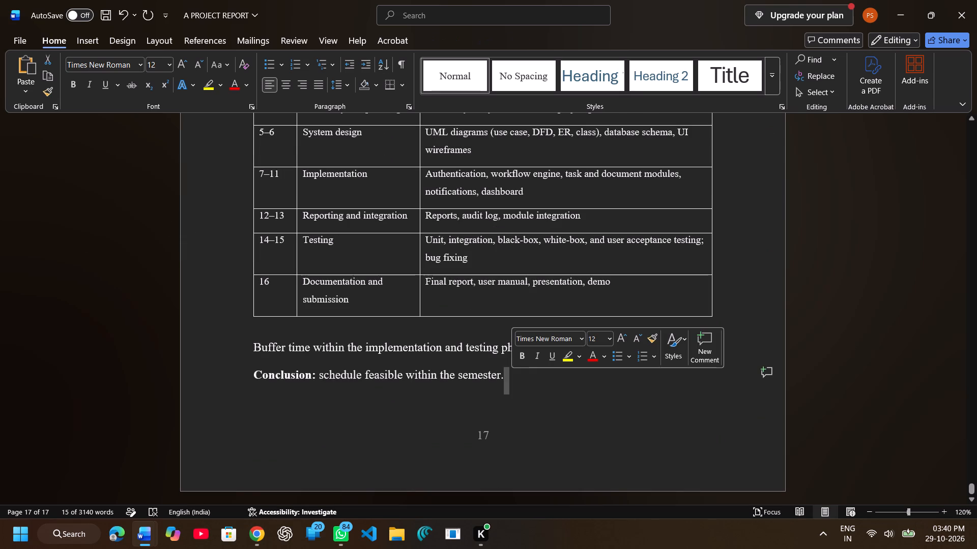
left_click(522, 380)
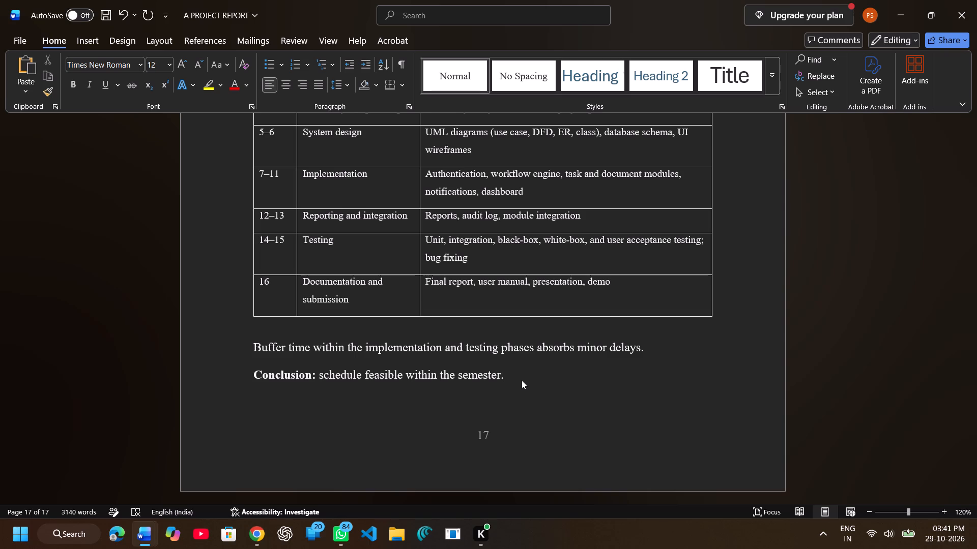
Apply the same full-grid bordered table style to the whole Item and Cost table in section 1.5.2 Economic Feasibility.
scroll(522, 380, "up", 2)
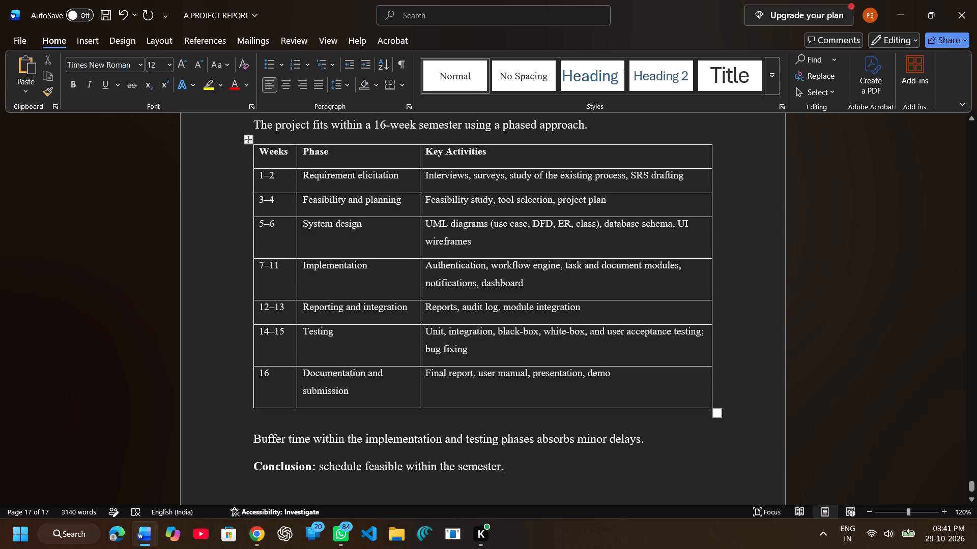
scroll(522, 380, "up", 1)
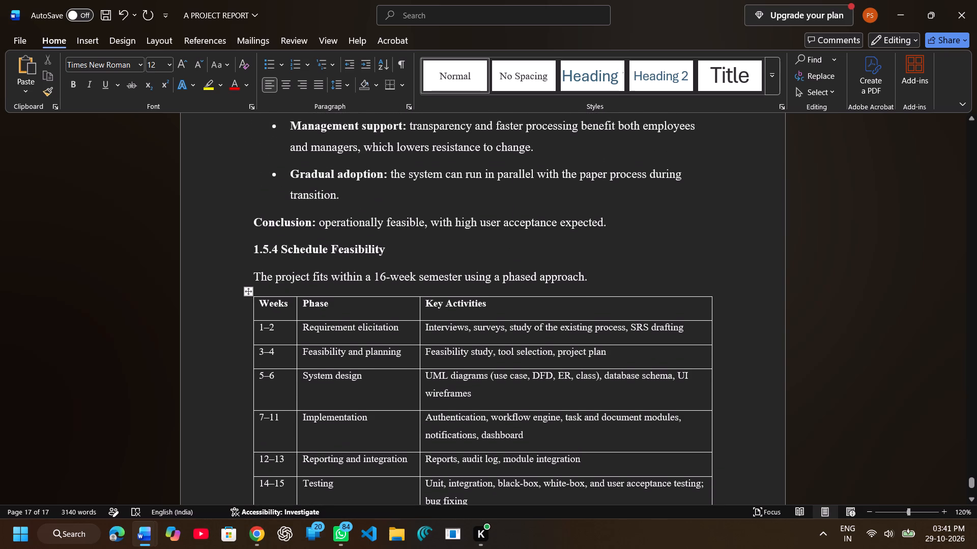
scroll(522, 380, "up", 2)
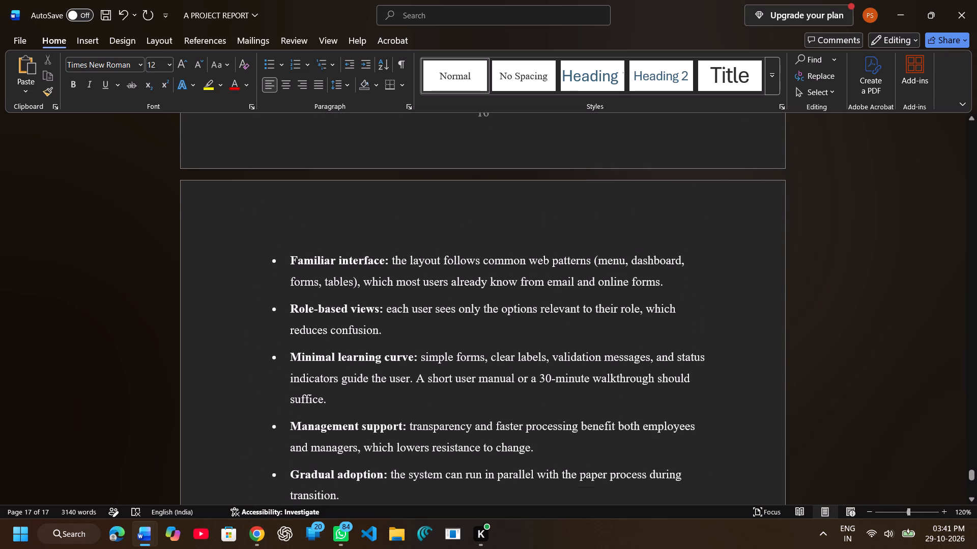
scroll(522, 380, "up", 3)
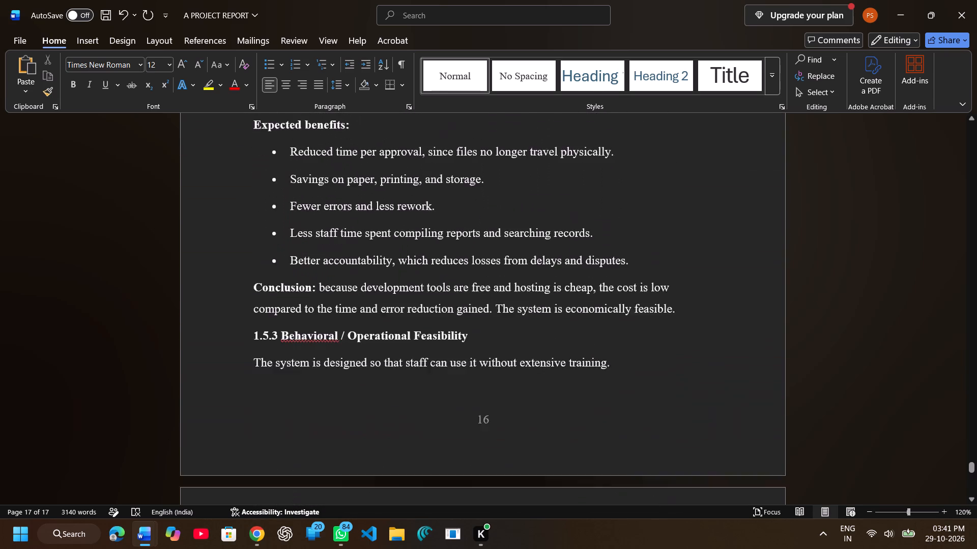
scroll(522, 380, "up", 3)
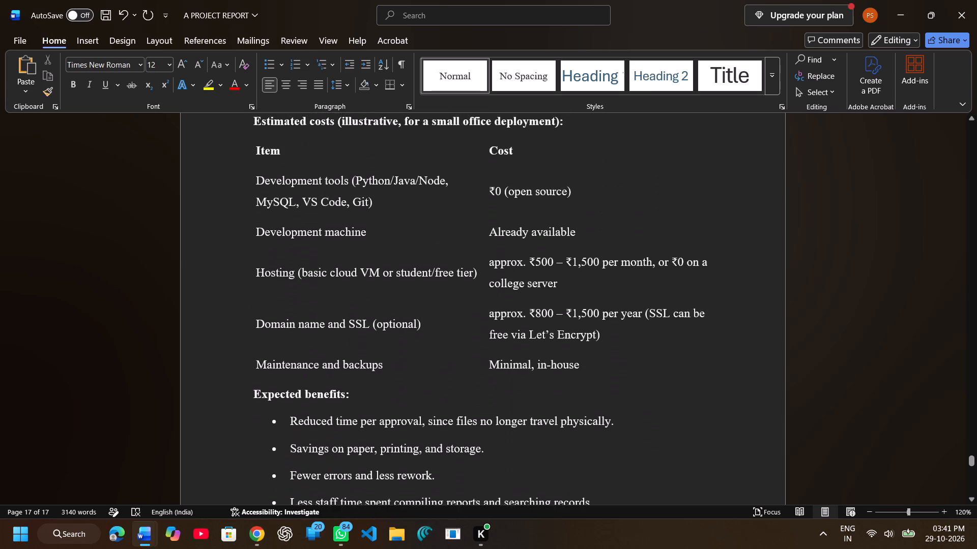
scroll(522, 380, "up", 1)
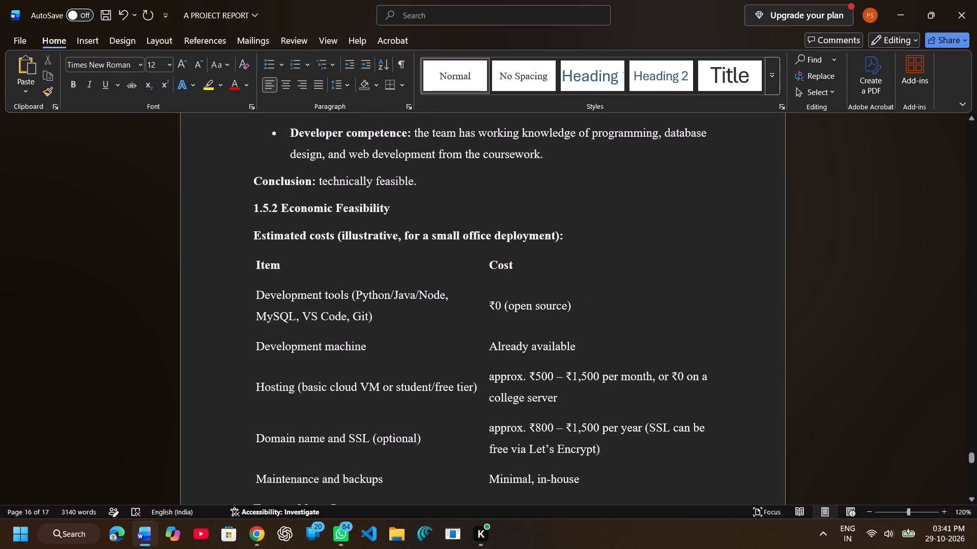
left_click_drag(258, 266, 461, 444)
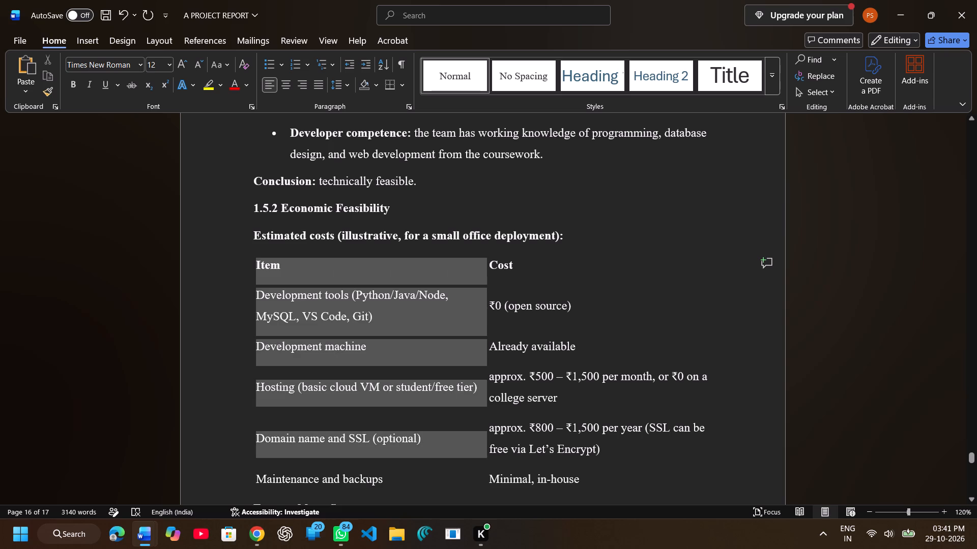
left_click_drag(461, 444, 503, 159)
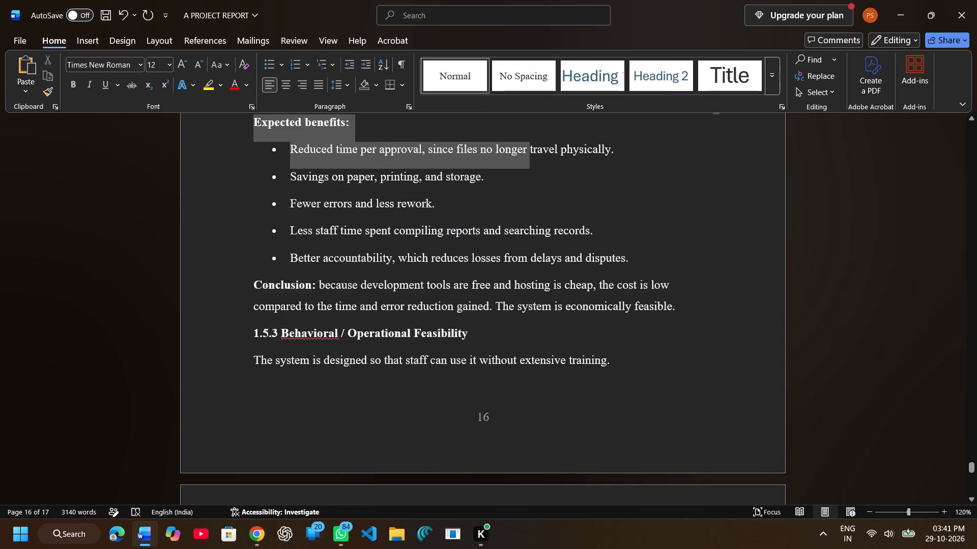
left_click_drag(503, 159, 563, 237)
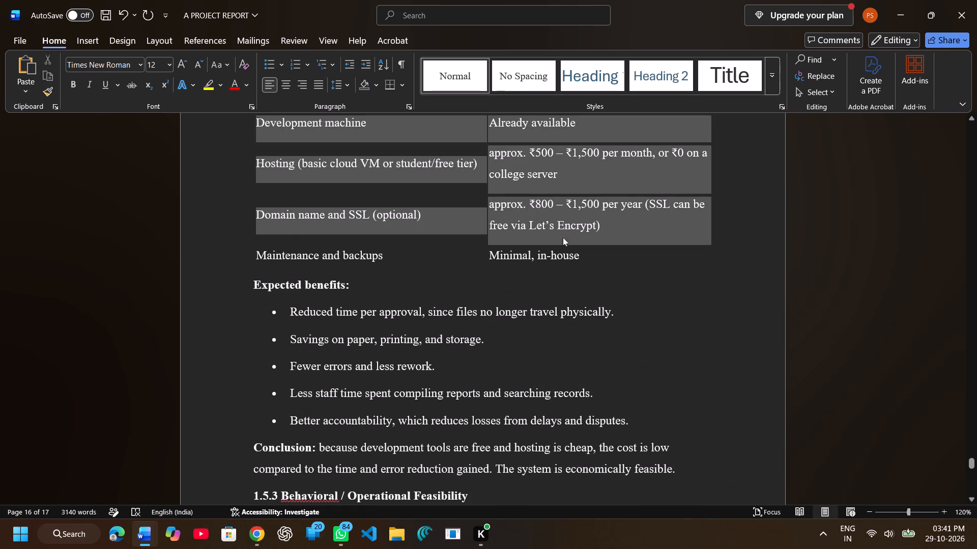
left_click_drag(563, 237, 621, 255)
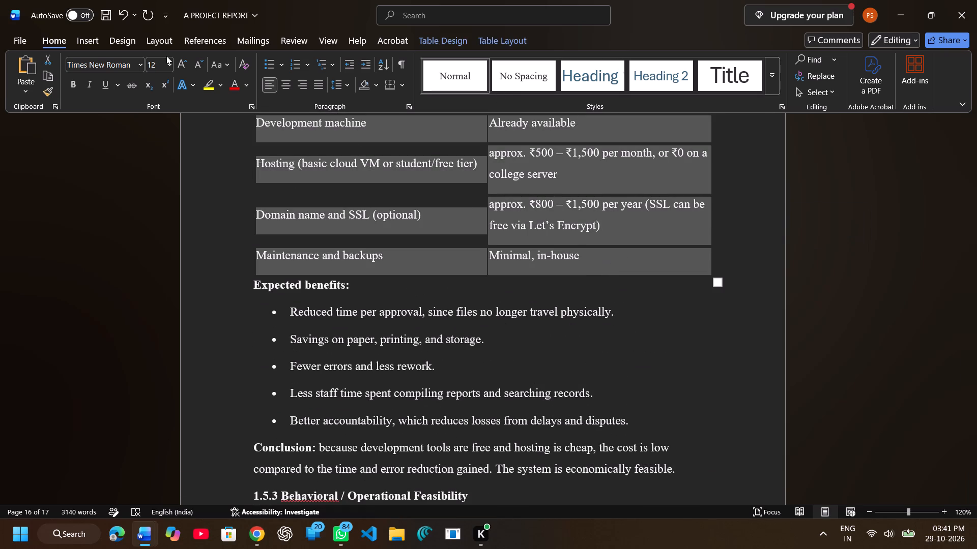
left_click(427, 41)
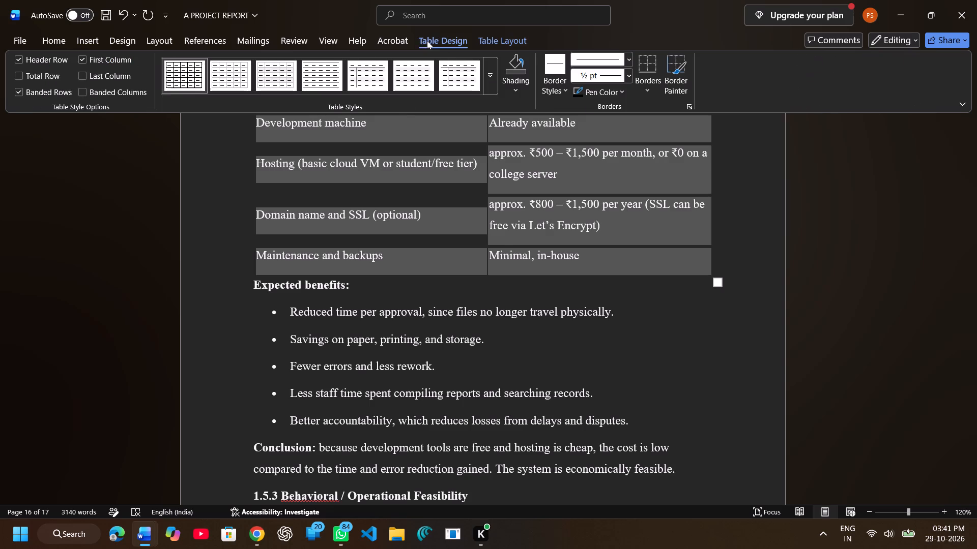
left_click(175, 73)
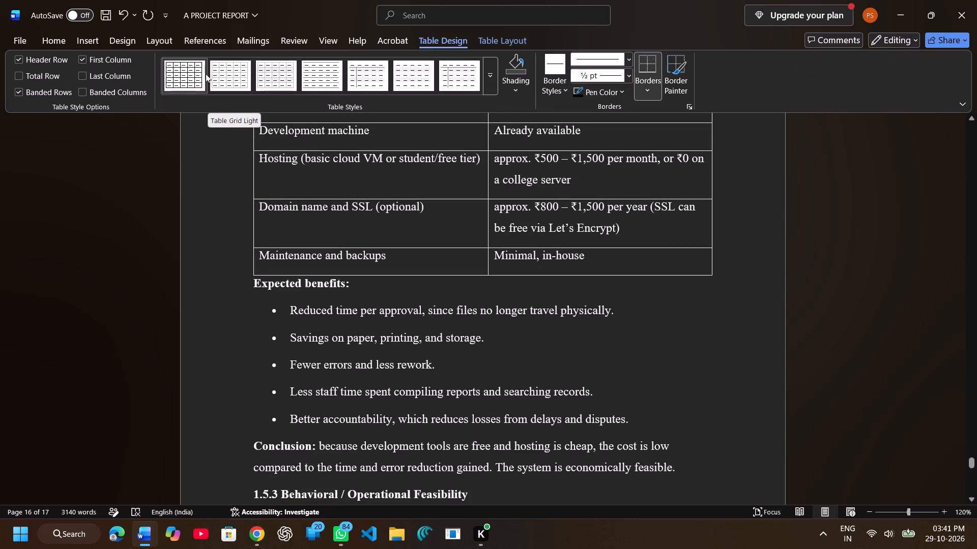
left_click(205, 74)
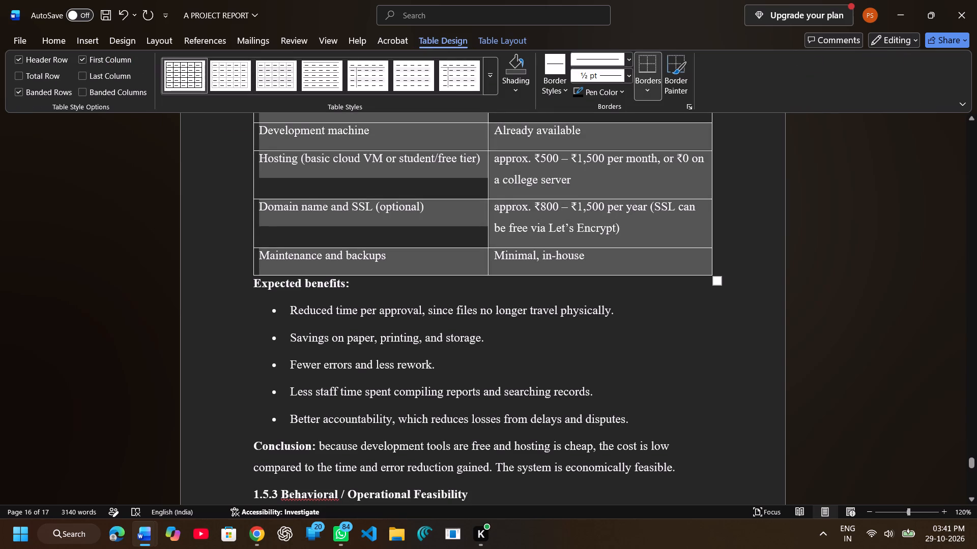
left_click(167, 245)
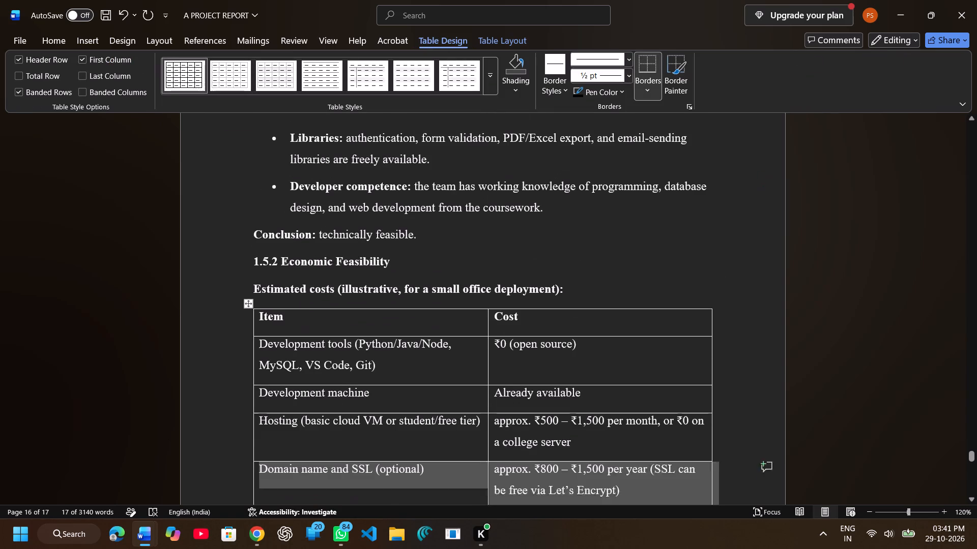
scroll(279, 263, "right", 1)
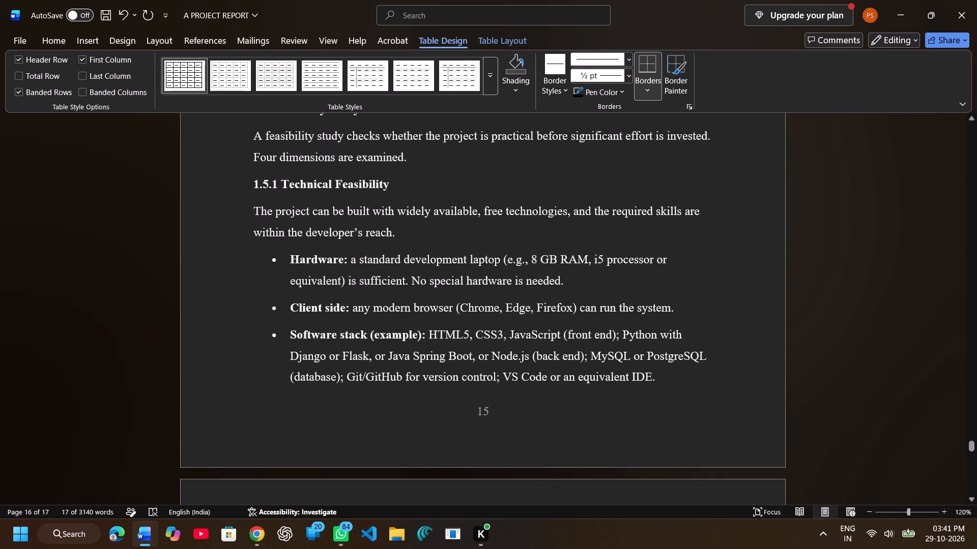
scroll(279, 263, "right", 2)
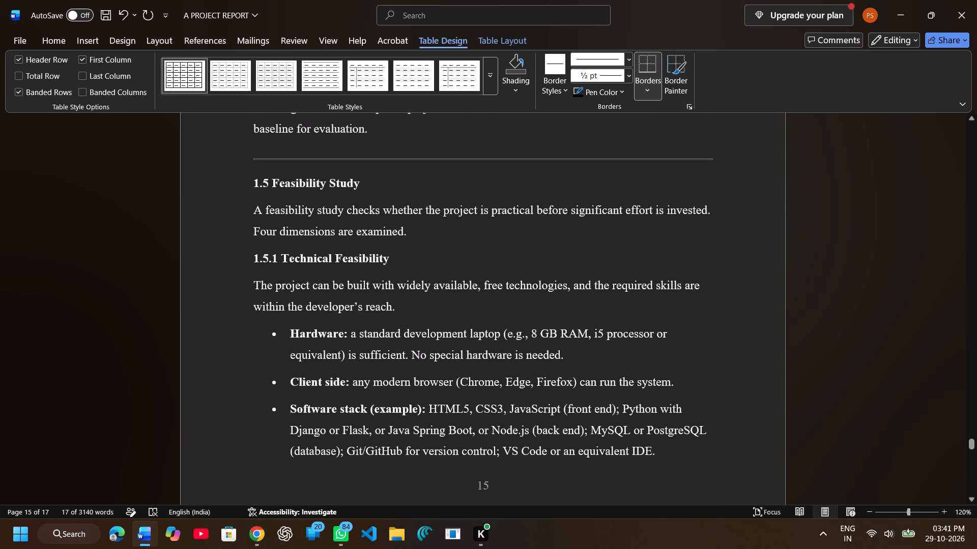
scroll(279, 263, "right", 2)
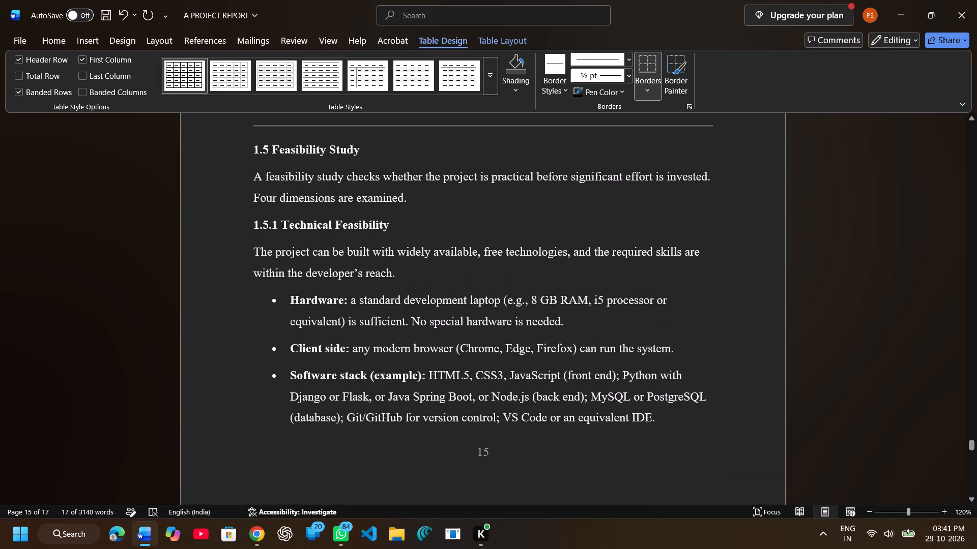
Narrow the whole Item and Cost table in section 1.5.2 slightly, bringing its right edge in from the text margin.
scroll(279, 263, "right", 1)
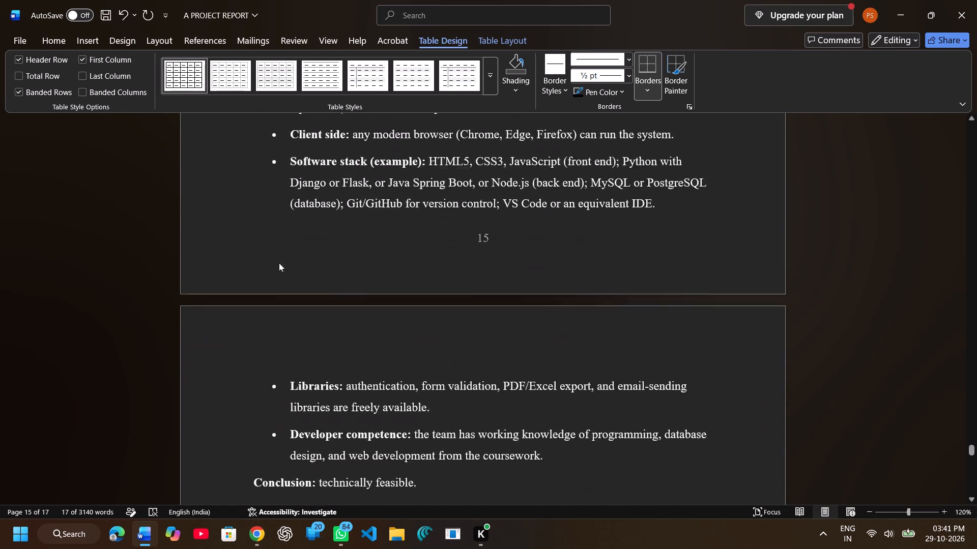
scroll(279, 263, "right", 2)
left_click(284, 258)
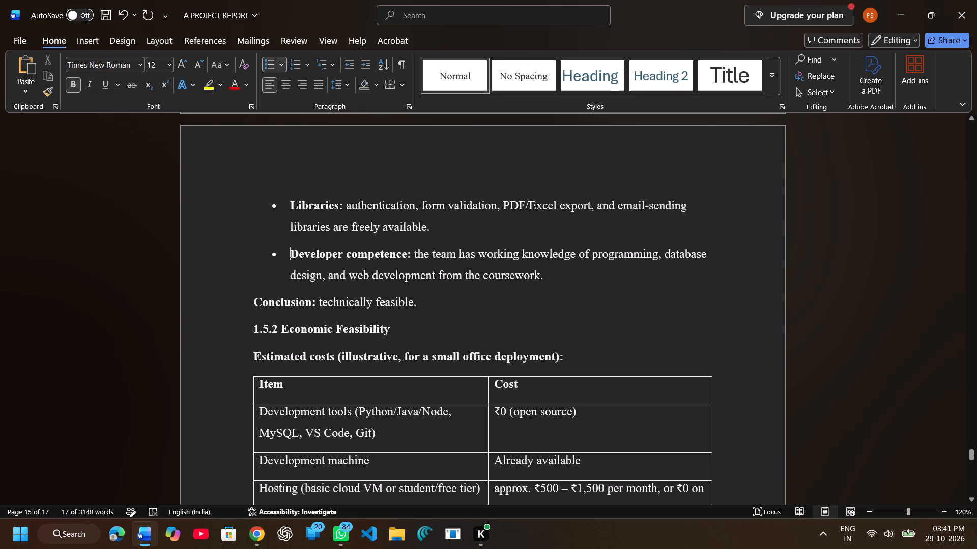
scroll(284, 258, "right", 1)
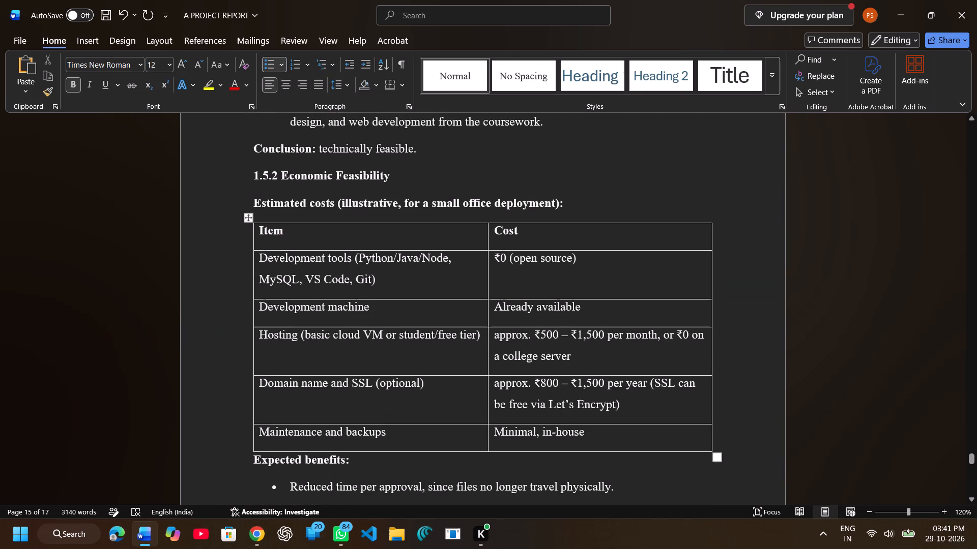
scroll(284, 258, "right", 1)
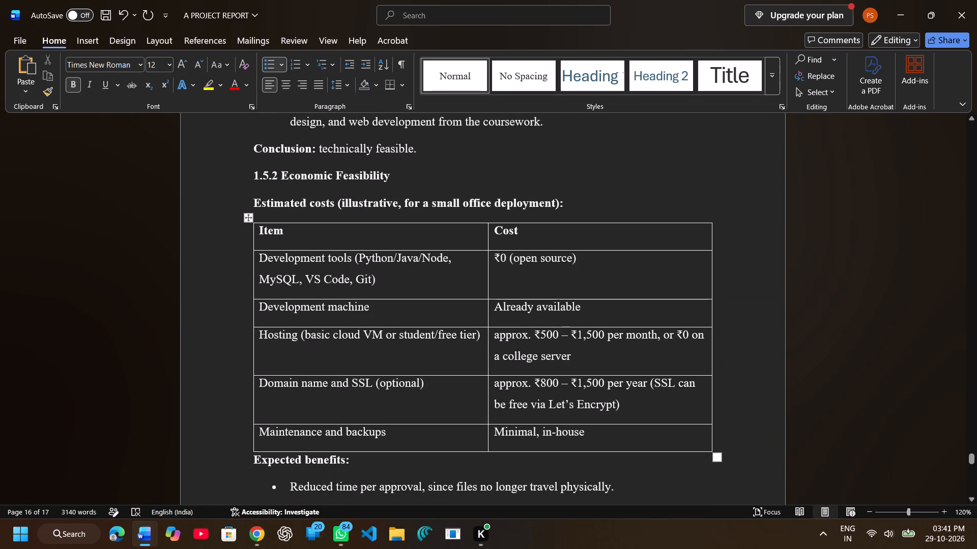
left_click_drag(716, 457, 681, 441)
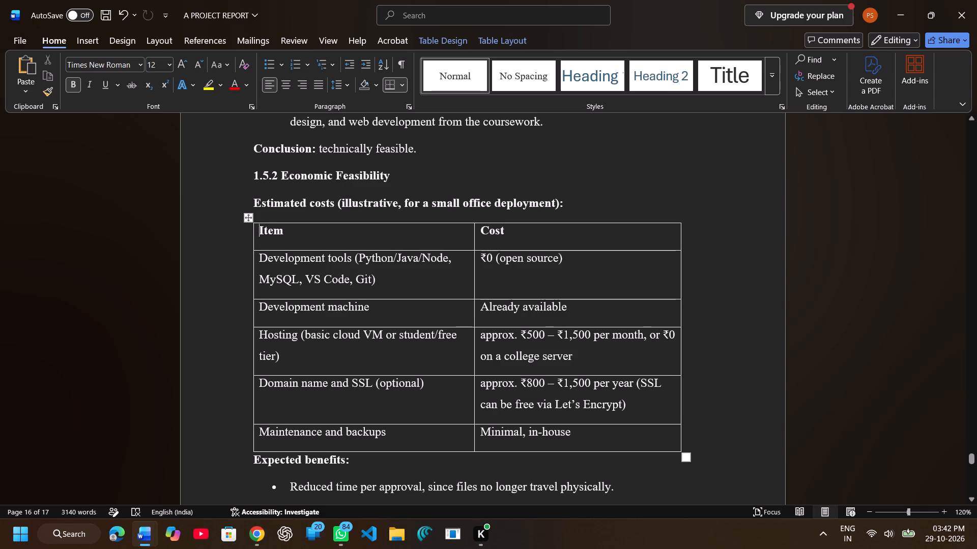
Switch to the sample report SRSS_PRJ1 - Copy and examine how feasibility sections 1.5.2 to 1.5.4 and the schedule table are laid out.
scroll(417, 201, "down", 1)
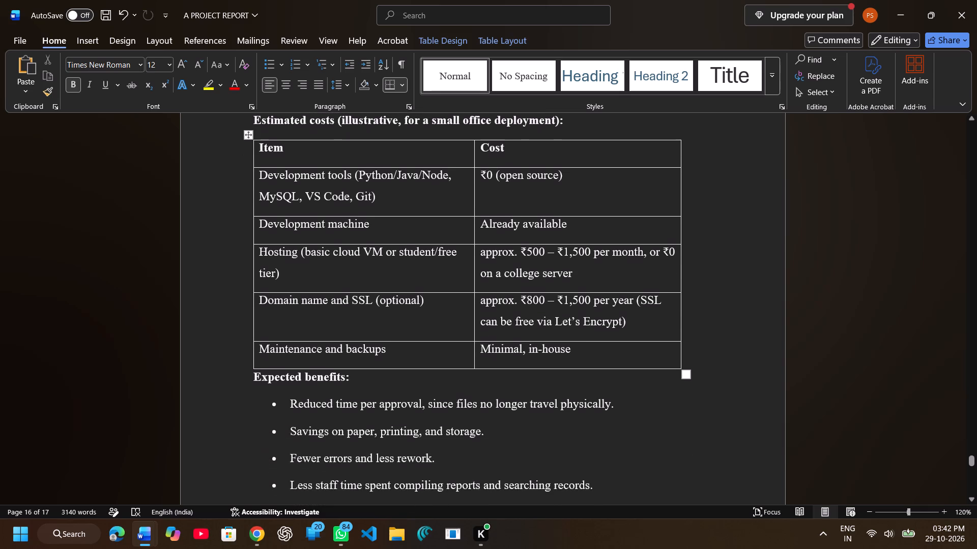
scroll(417, 201, "down", 2)
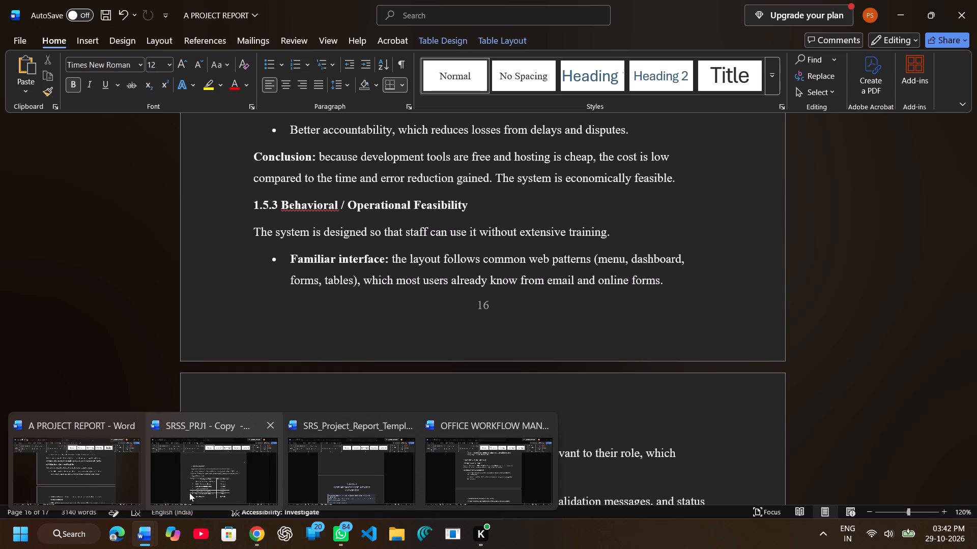
left_click(192, 486)
scroll(328, 396, "up", 1)
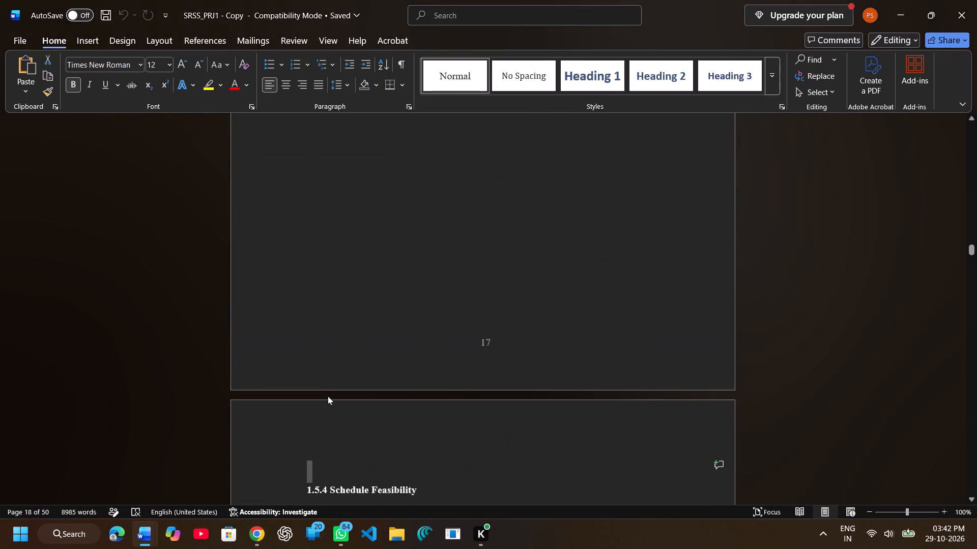
scroll(328, 396, "up", 1)
scroll(328, 396, "down", 2)
scroll(328, 396, "up", 1)
scroll(328, 396, "down", 1)
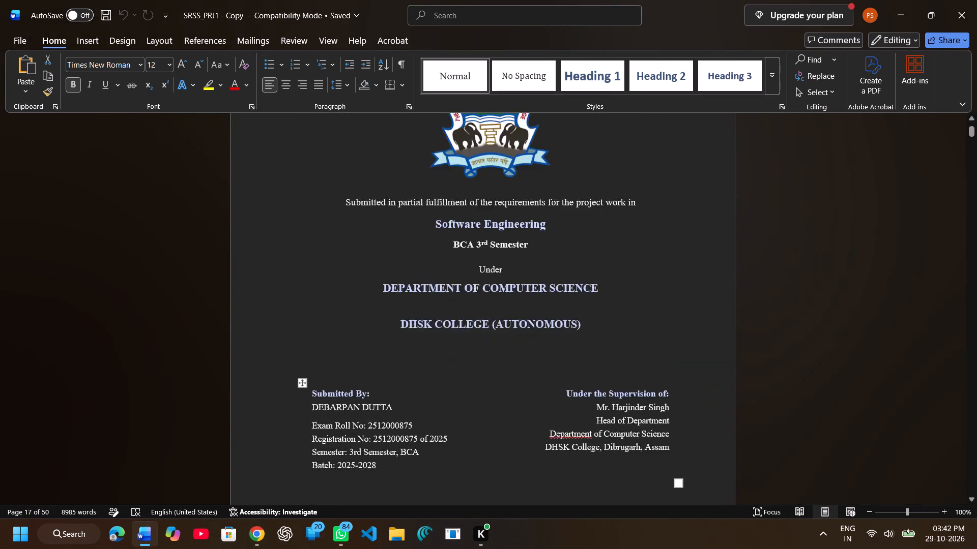
scroll(328, 396, "down", 1)
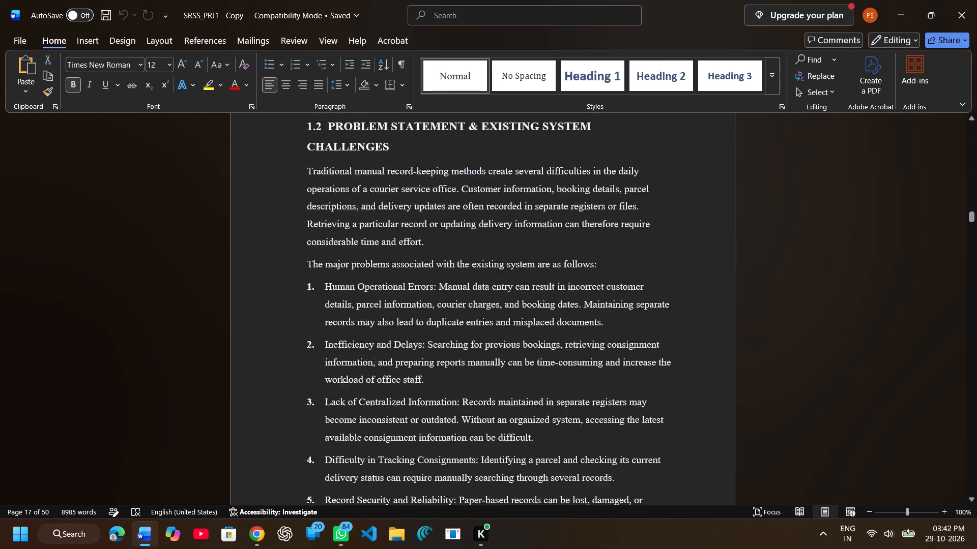
scroll(328, 396, "down", 1)
scroll(328, 396, "up", 1)
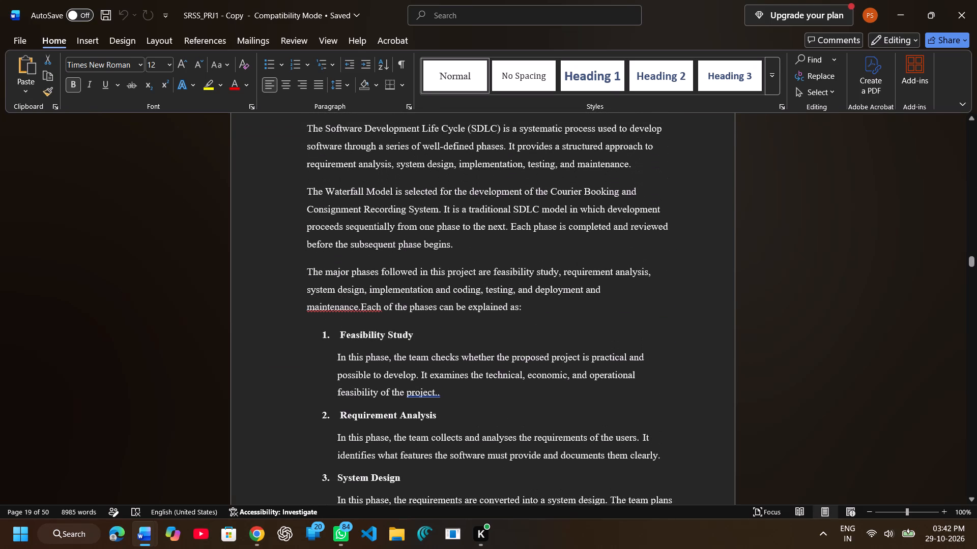
scroll(328, 396, "up", 2)
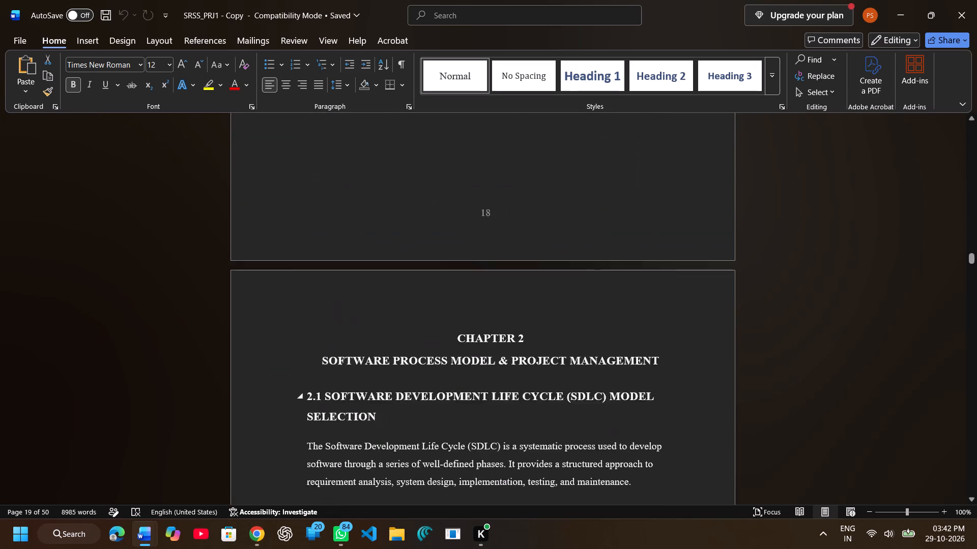
scroll(328, 396, "up", 2)
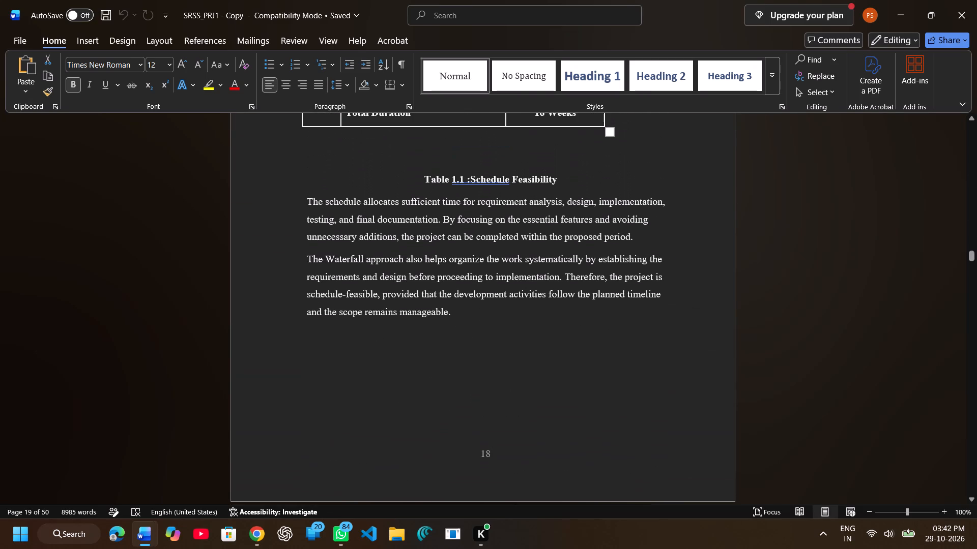
scroll(328, 396, "up", 2)
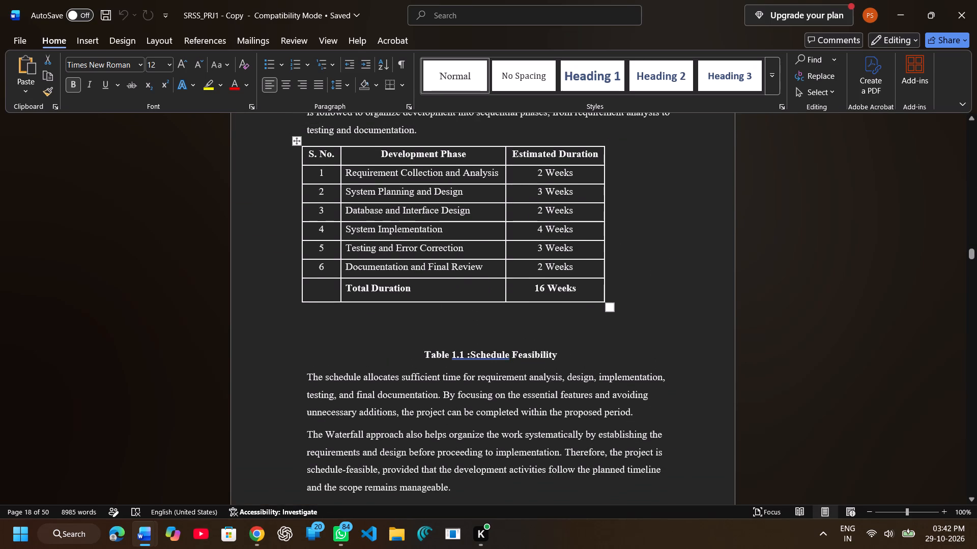
scroll(328, 396, "up", 1)
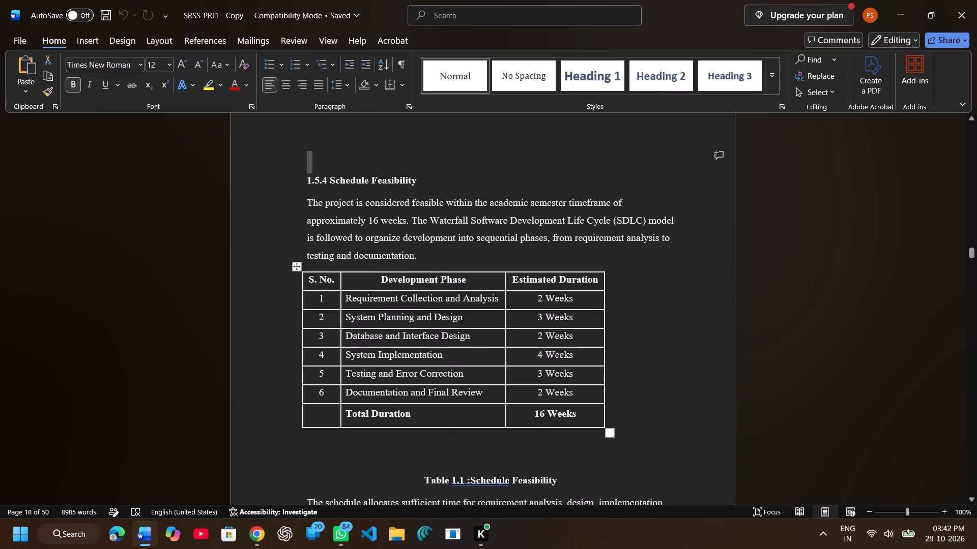
scroll(328, 396, "up", 2)
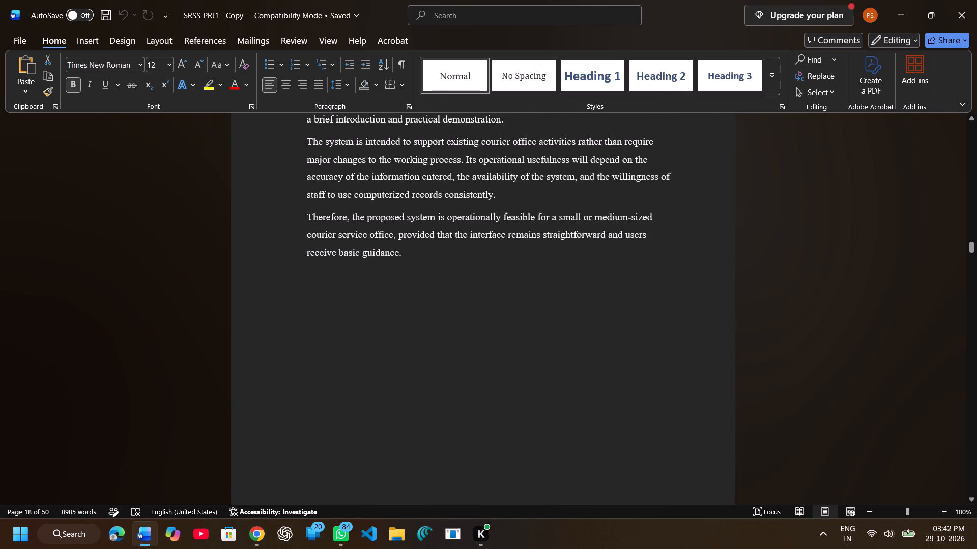
scroll(328, 396, "up", 2)
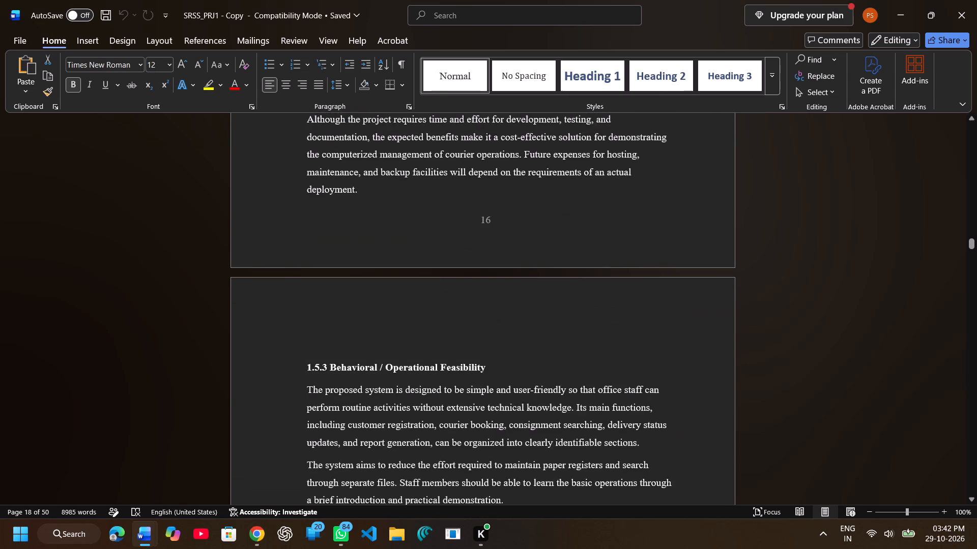
scroll(328, 396, "up", 2)
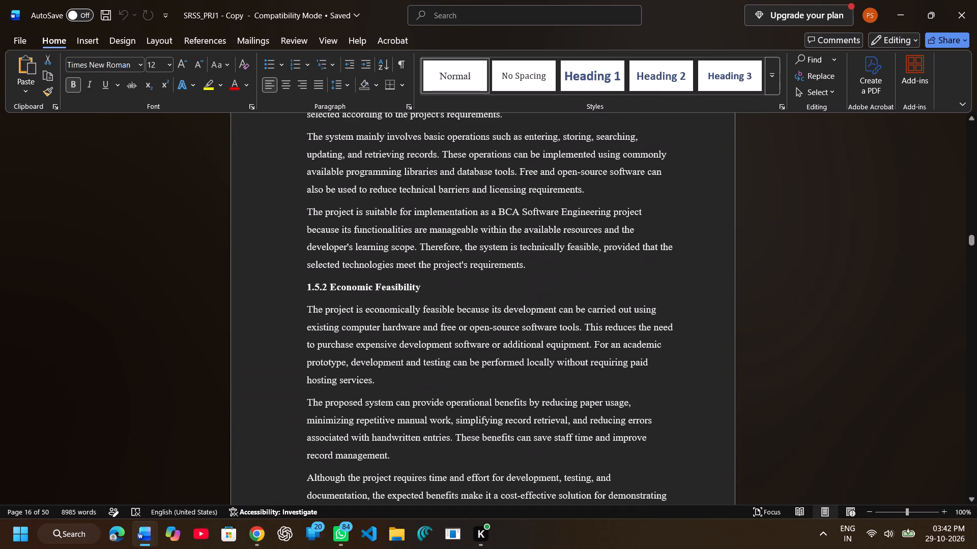
scroll(328, 396, "down", 1)
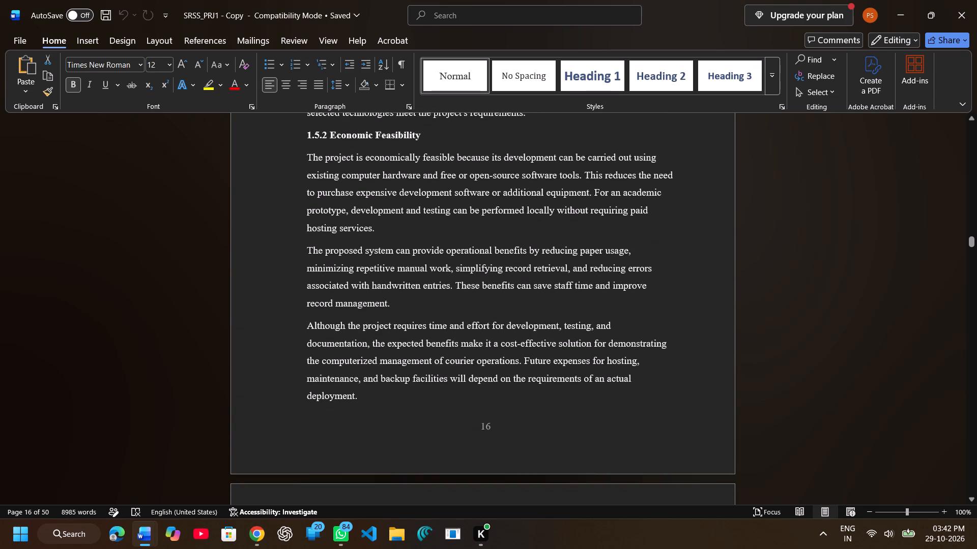
scroll(328, 396, "down", 1)
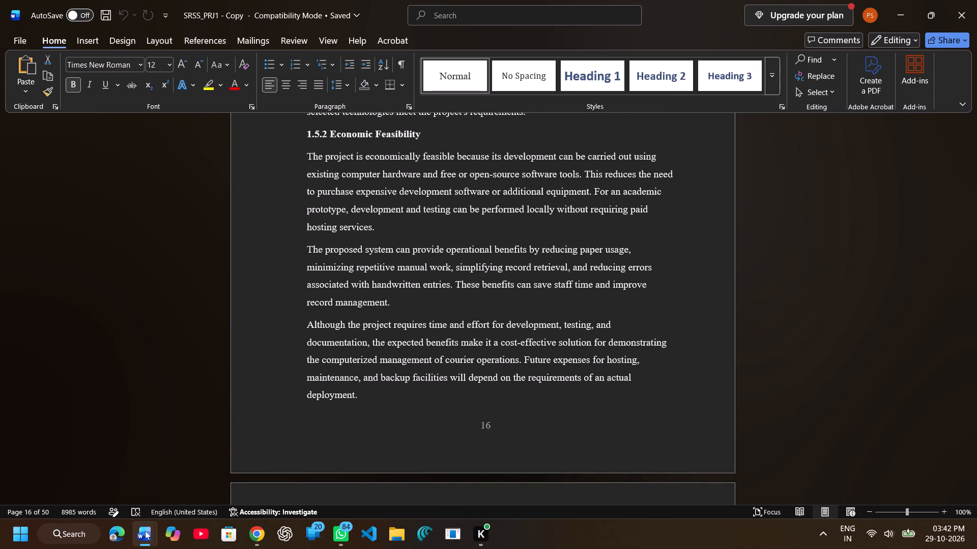
Return to A PROJECT REPORT and review sections 1.5.2 to 1.5.4, including both tables, through the end of the chapter.
left_click(107, 477)
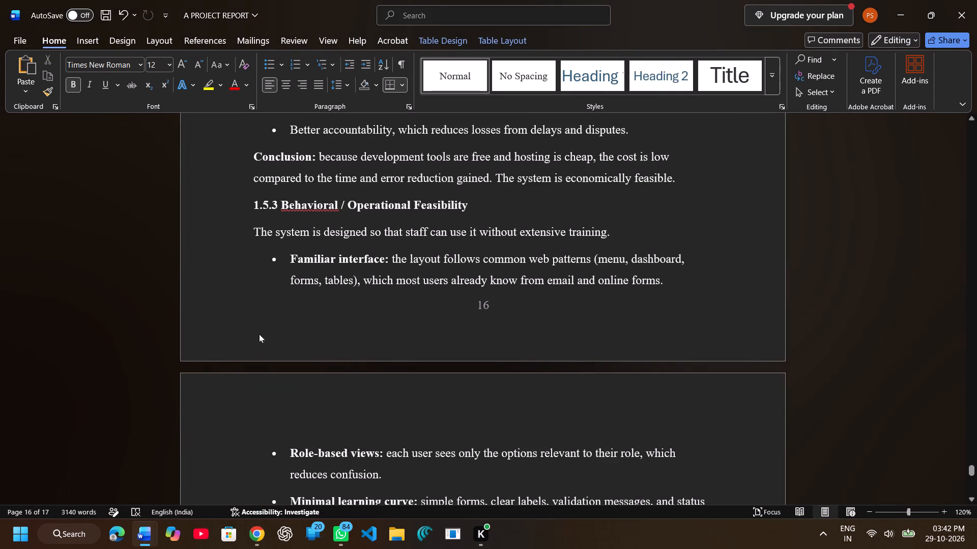
scroll(325, 293, "down", 1)
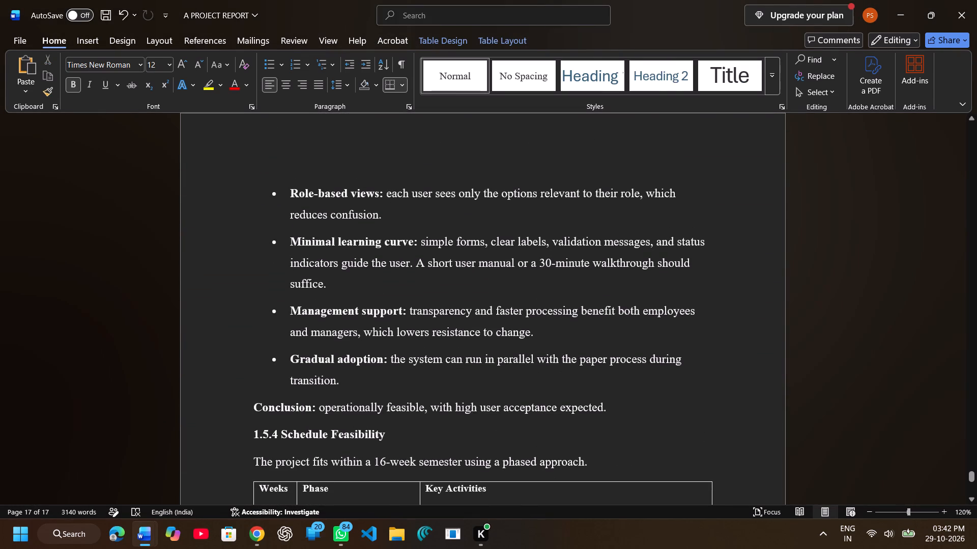
left_click(889, 510)
left_click(897, 511)
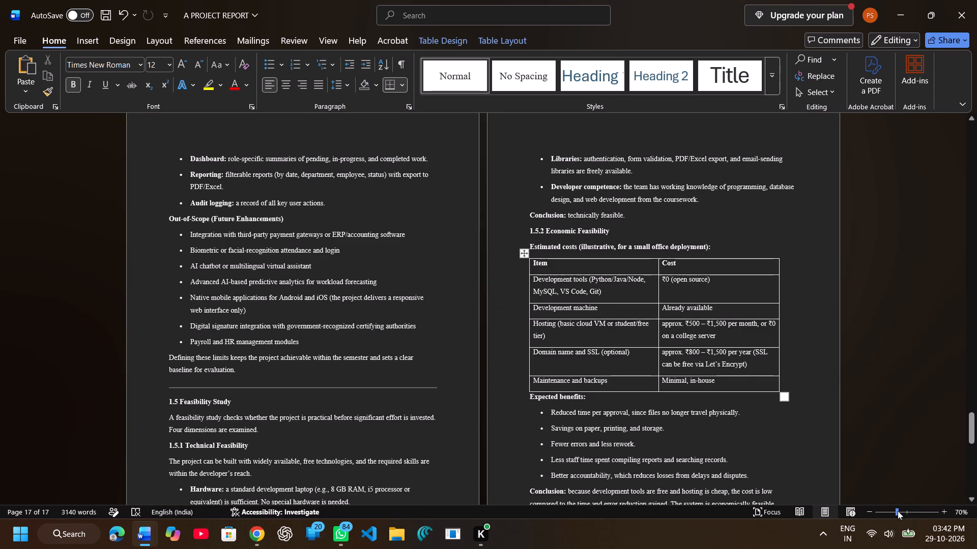
left_click(904, 511)
left_click(910, 511)
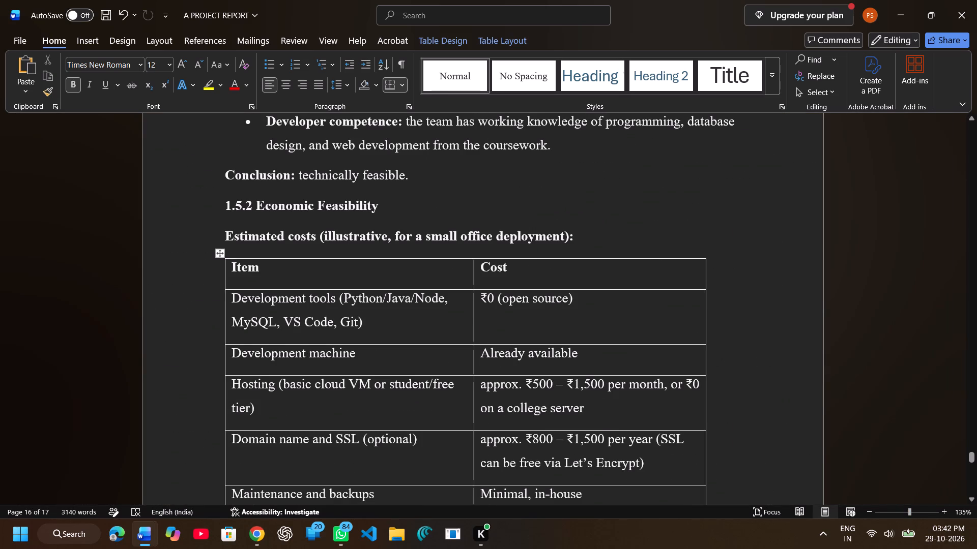
scroll(693, 424, "down", 2)
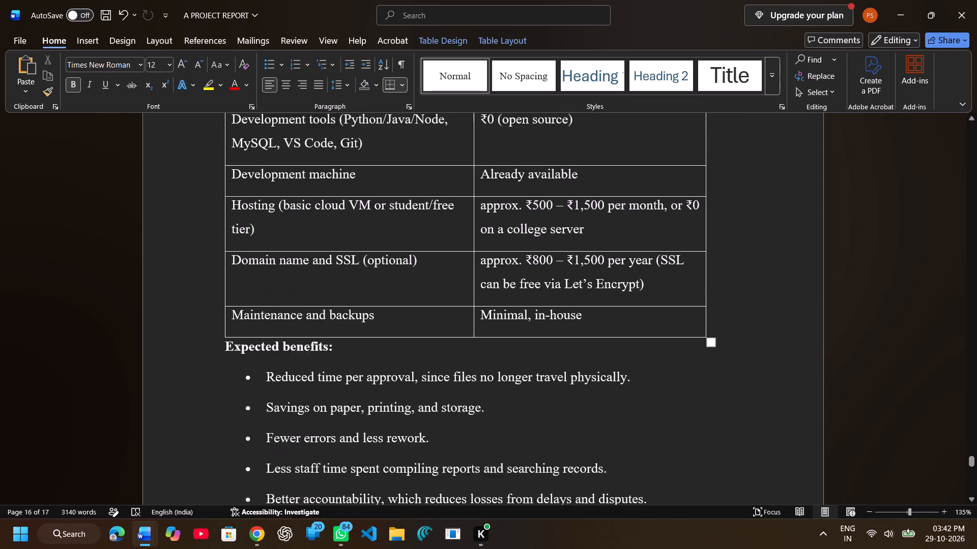
scroll(693, 424, "down", 1)
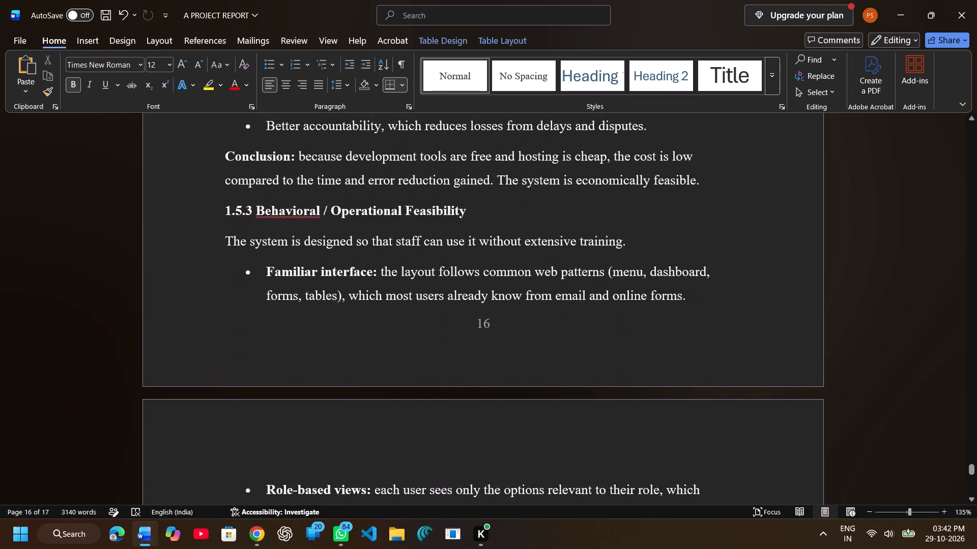
scroll(693, 424, "down", 2)
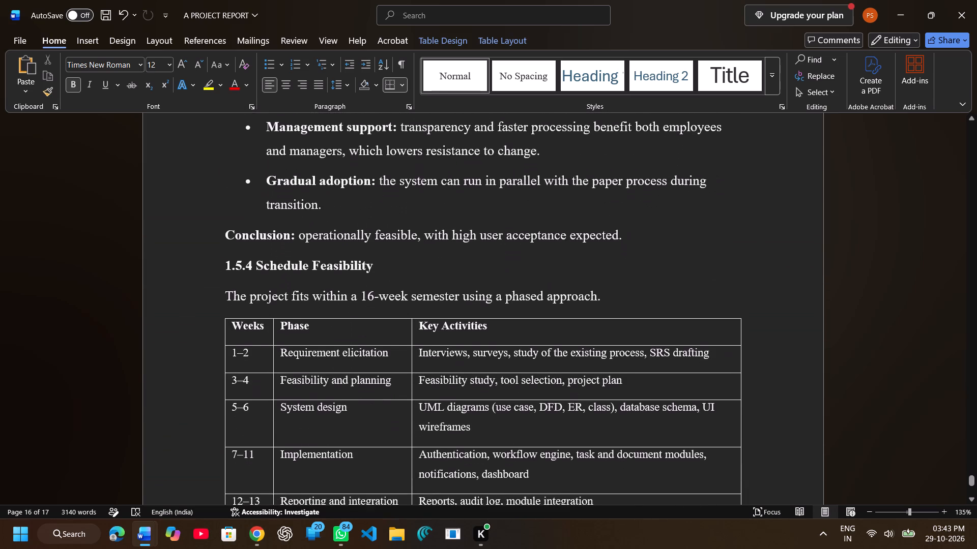
scroll(693, 424, "up", 1)
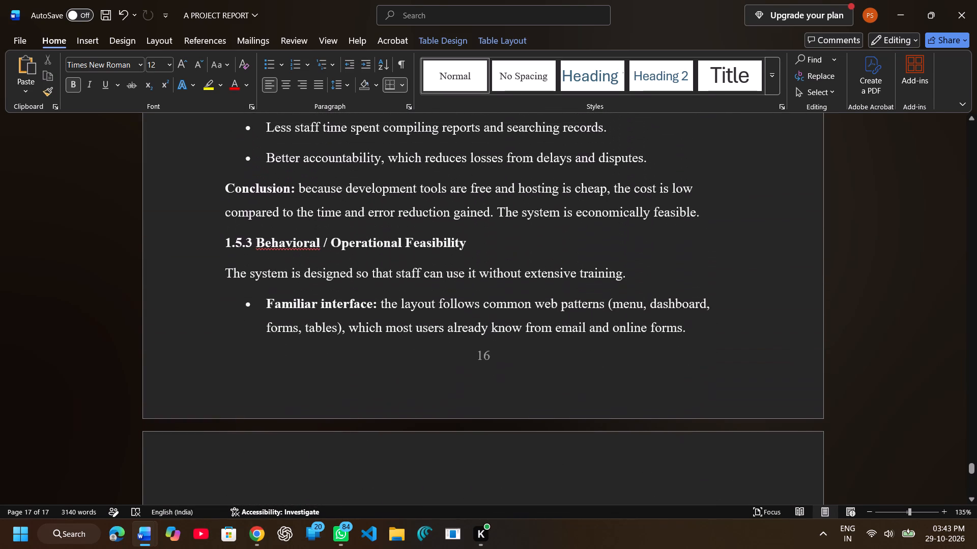
scroll(693, 424, "up", 1)
scroll(693, 424, "down", 1)
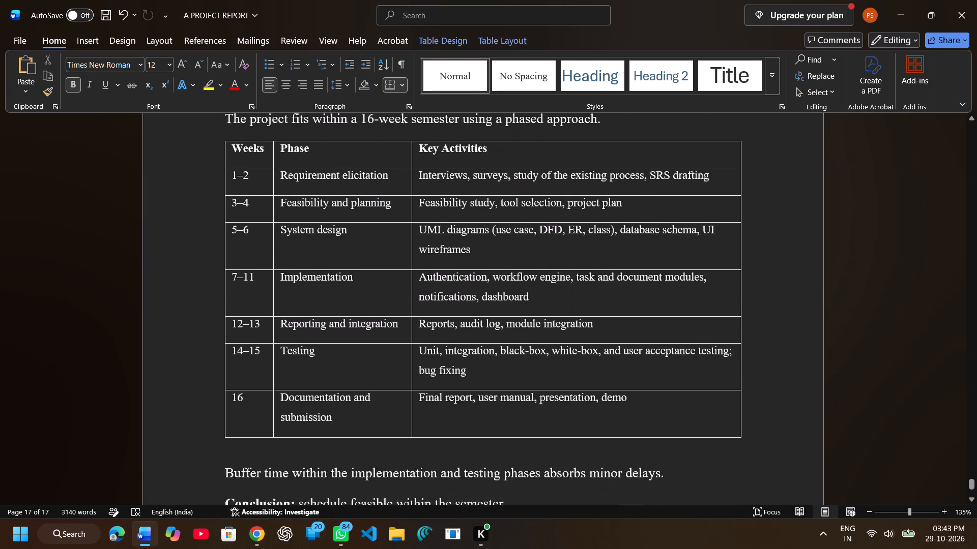
scroll(693, 424, "down", 1)
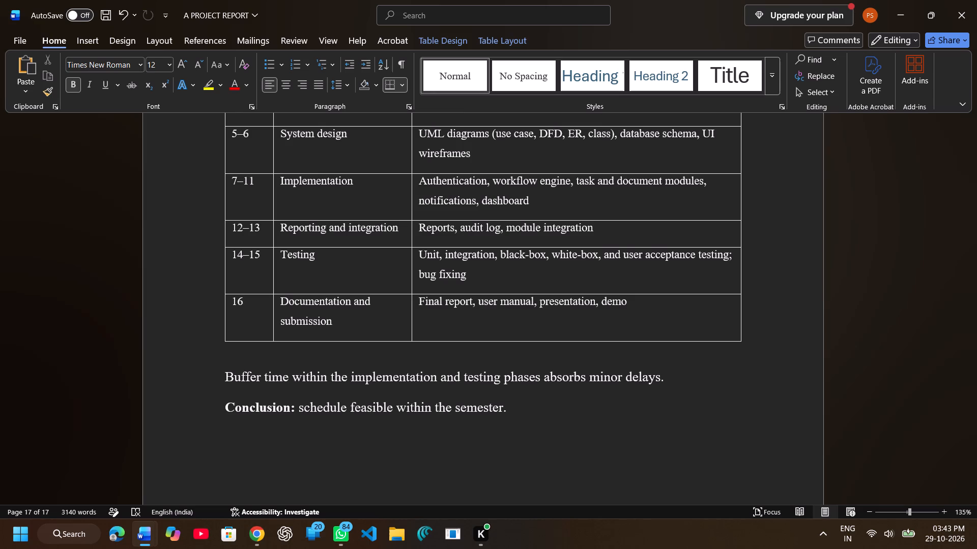
scroll(684, 406, "down", 1)
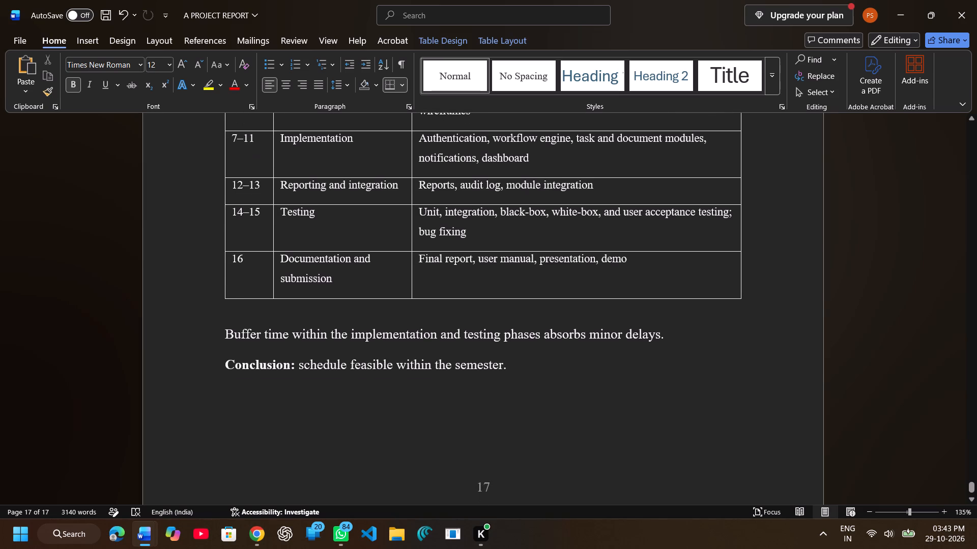
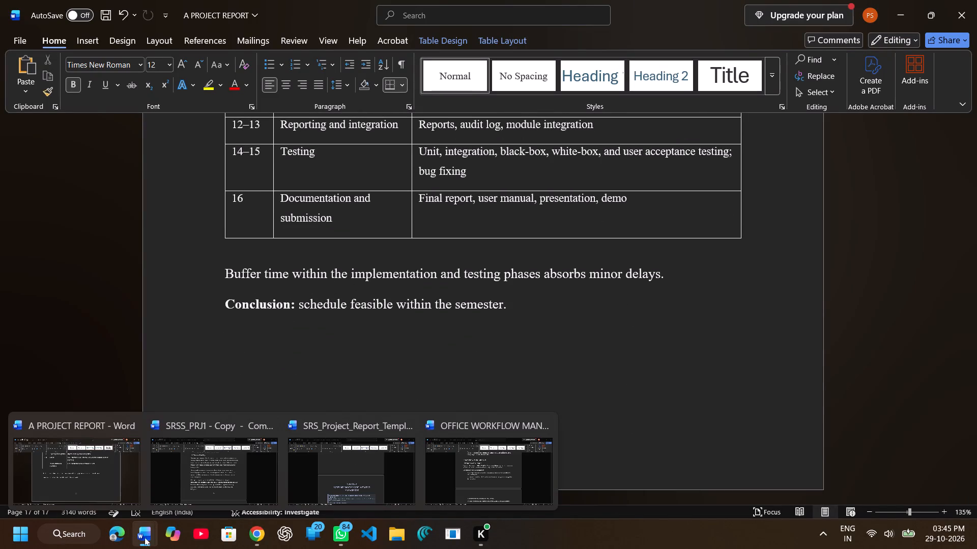
Switch to the sample report SRSS_PRJ1 - Copy to compare its feasibility section with the project report.
left_click(177, 488)
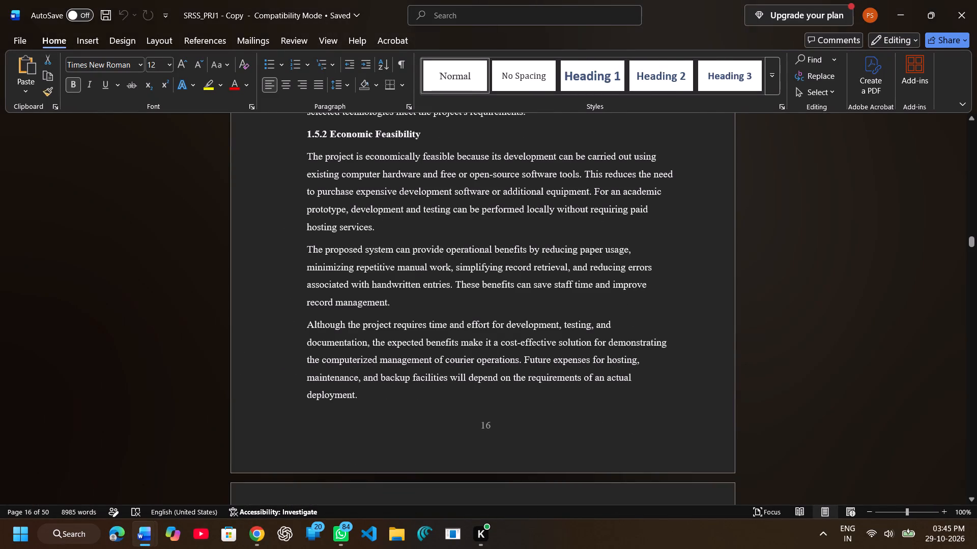
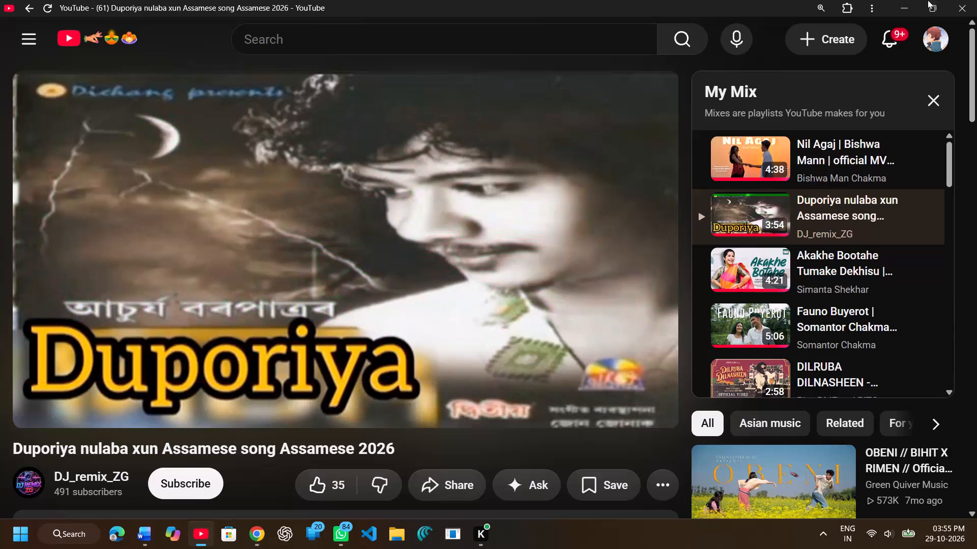
Examine the feasibility study and scope sections of the sample report SRSS_PRJ1 - Copy.
left_click(973, 10)
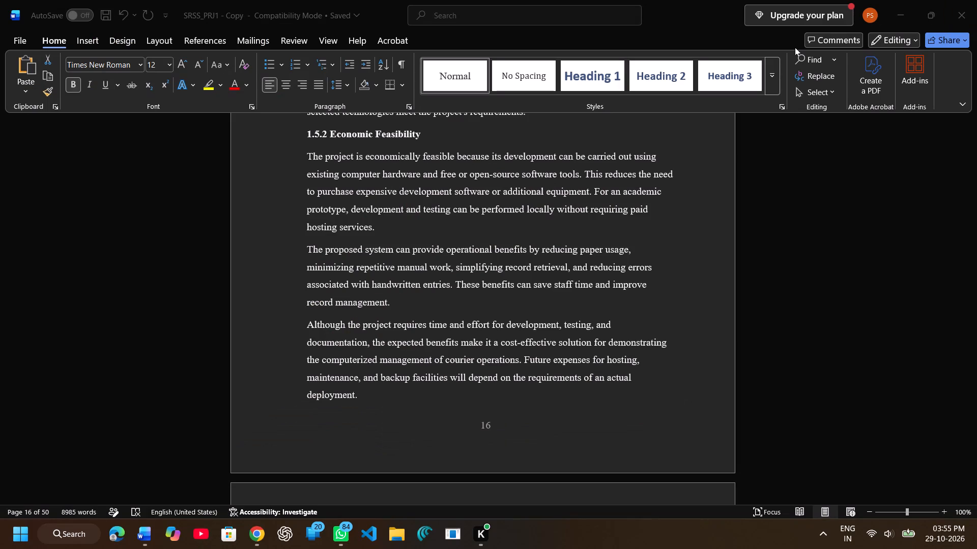
scroll(641, 194, "right", 3)
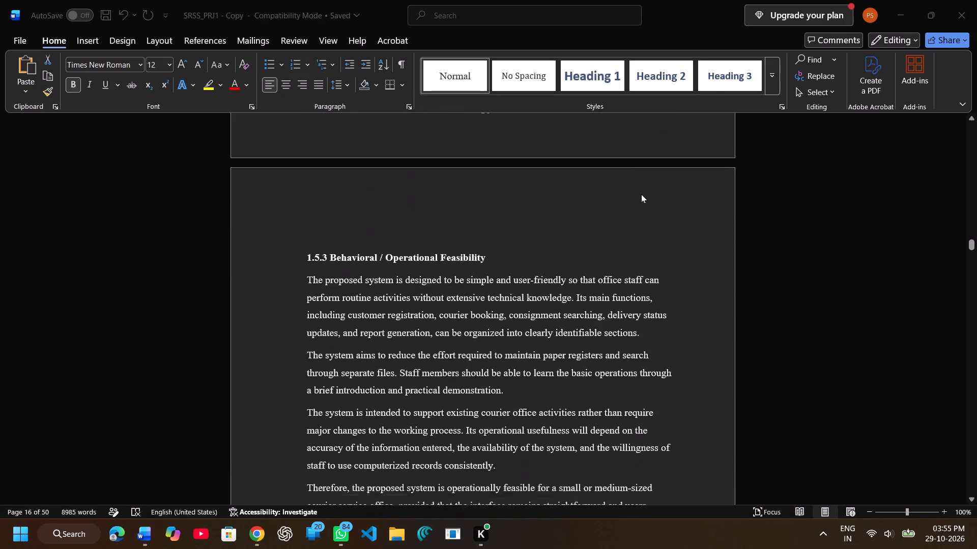
scroll(641, 194, "right", 3)
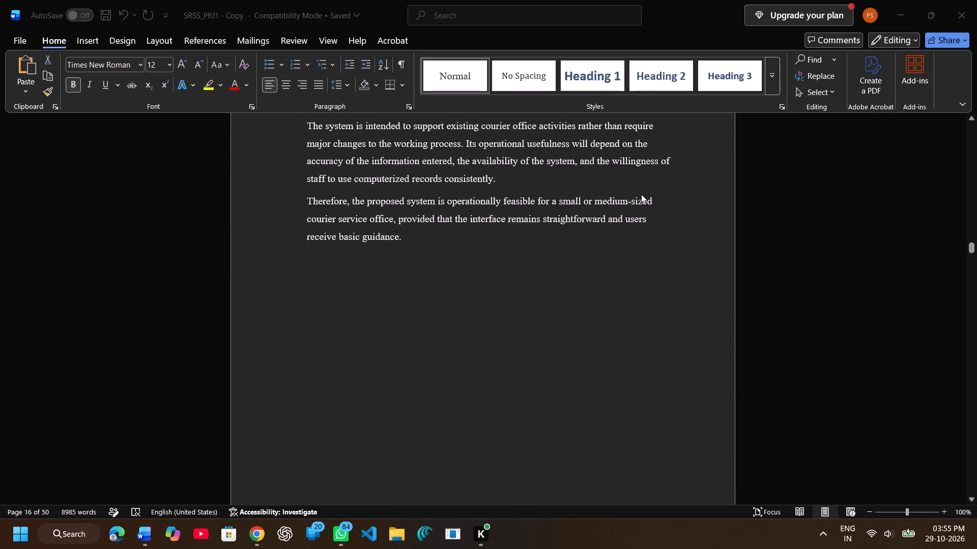
scroll(507, 274, "up", 2)
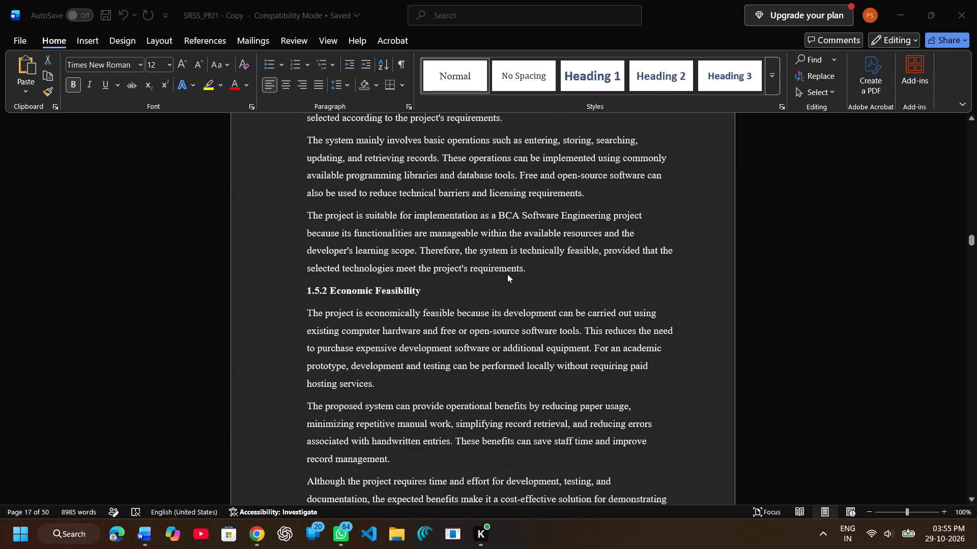
scroll(303, 406, "up", 1)
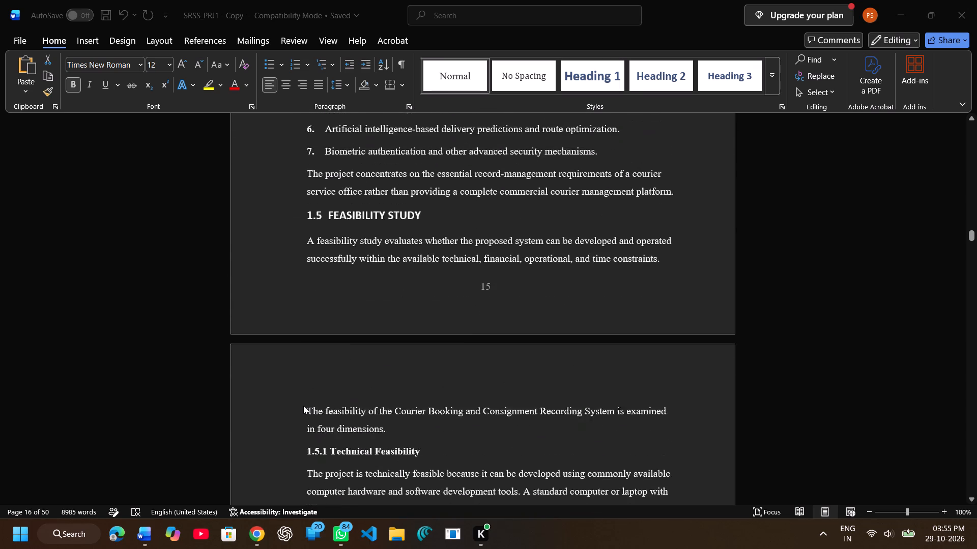
scroll(303, 406, "up", 2)
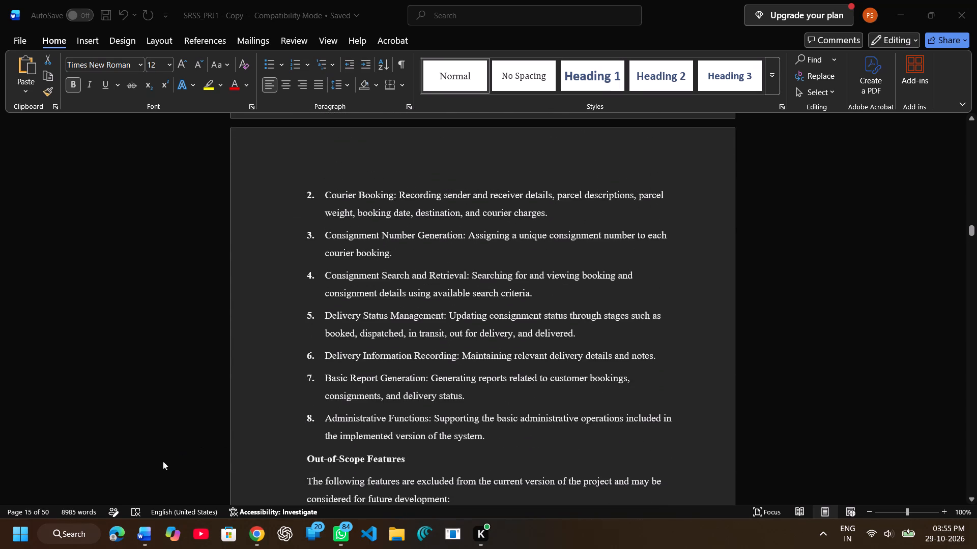
Switch to A PROJECT REPORT and review its feasibility study sections 1.5.4 back to 1.5.1 and the out-of-scope list.
left_click(120, 489)
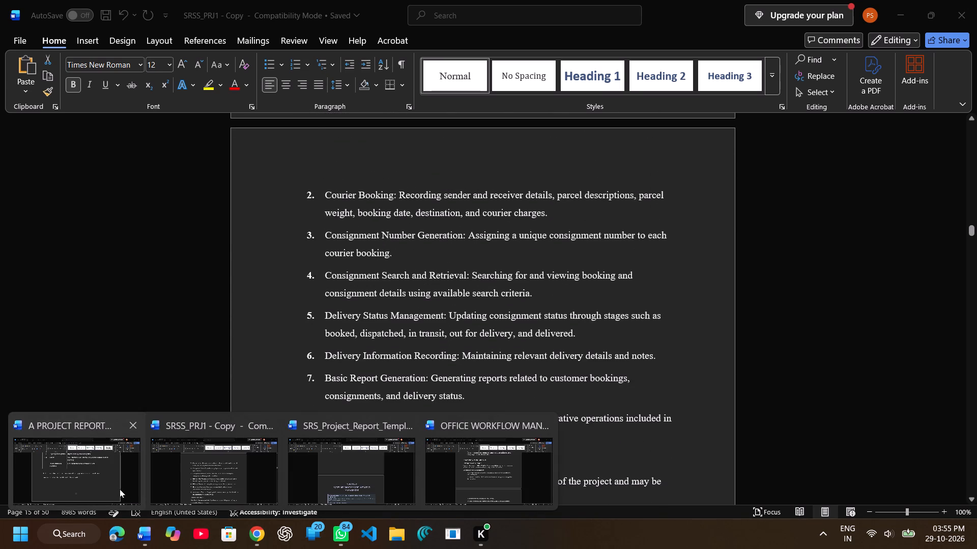
scroll(249, 420, "up", 1)
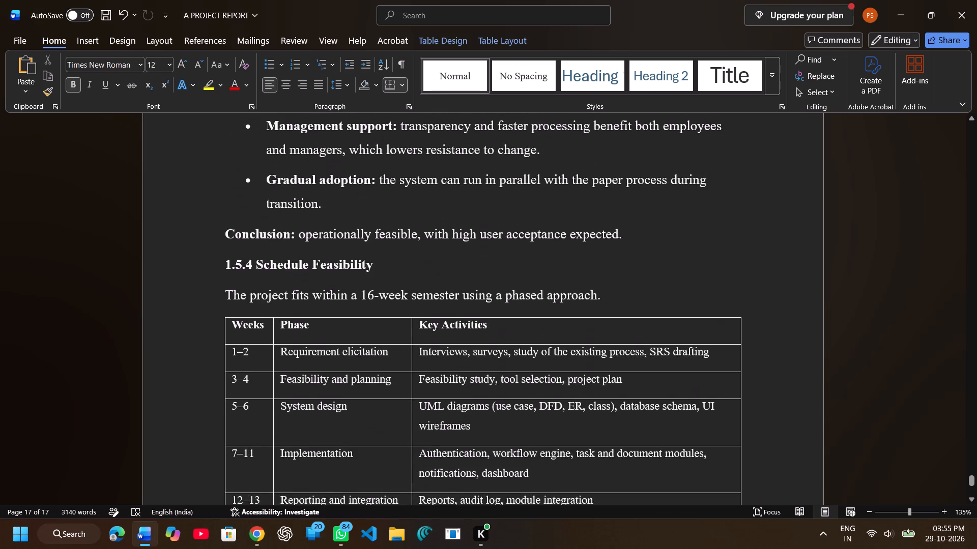
scroll(249, 420, "up", 1)
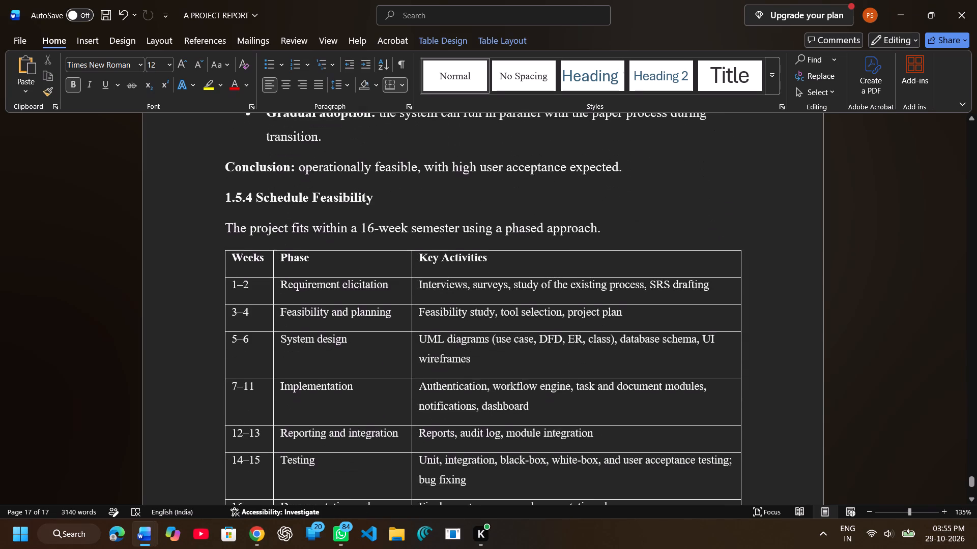
scroll(249, 420, "up", 1)
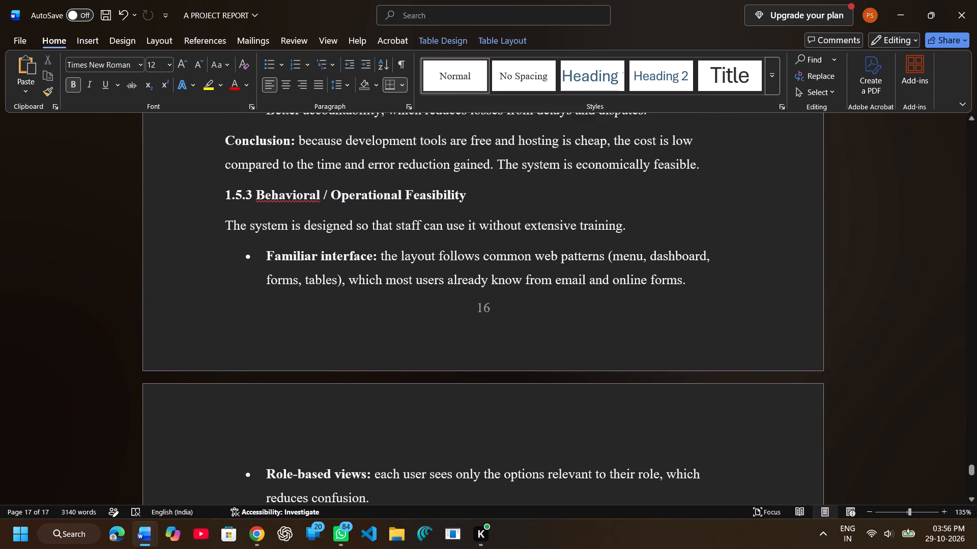
scroll(249, 420, "up", 2)
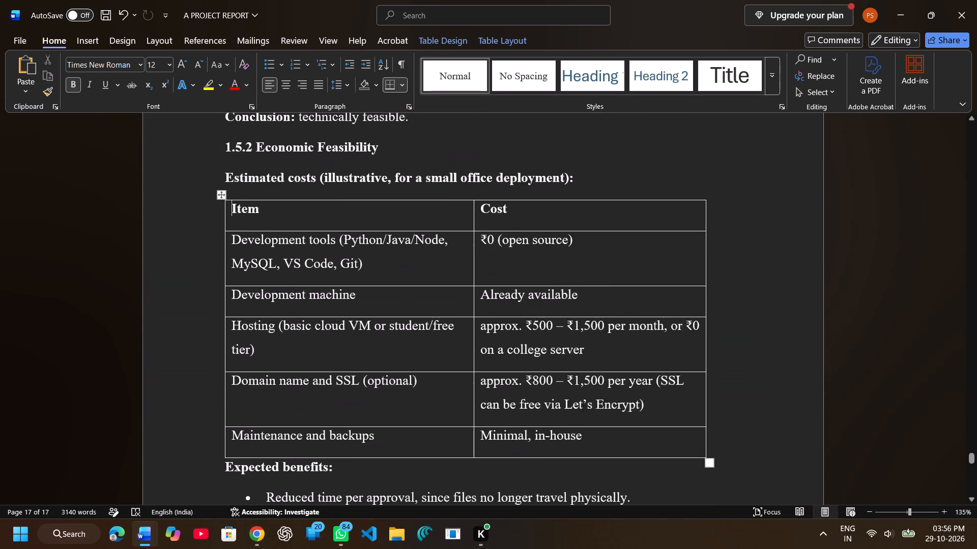
scroll(249, 420, "up", 1)
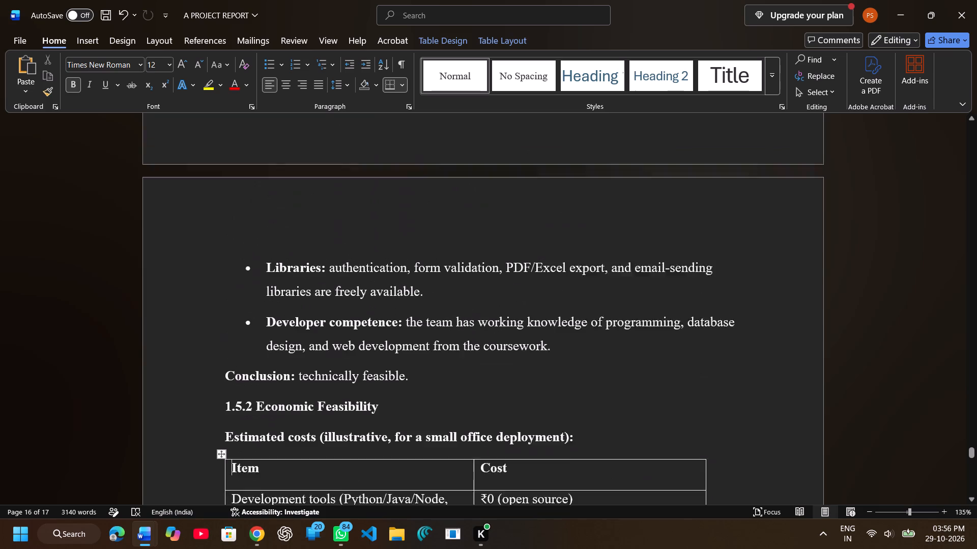
scroll(249, 420, "up", 3)
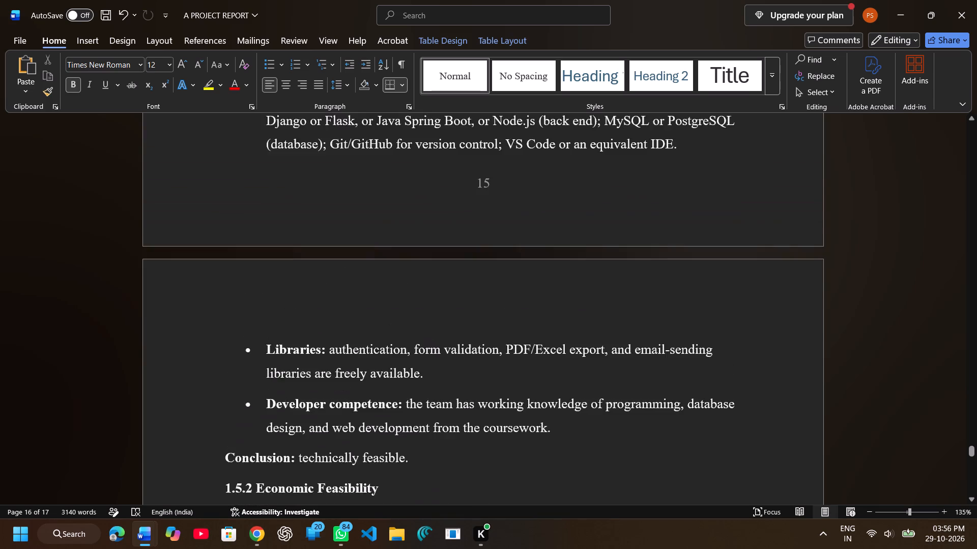
scroll(249, 420, "up", 1)
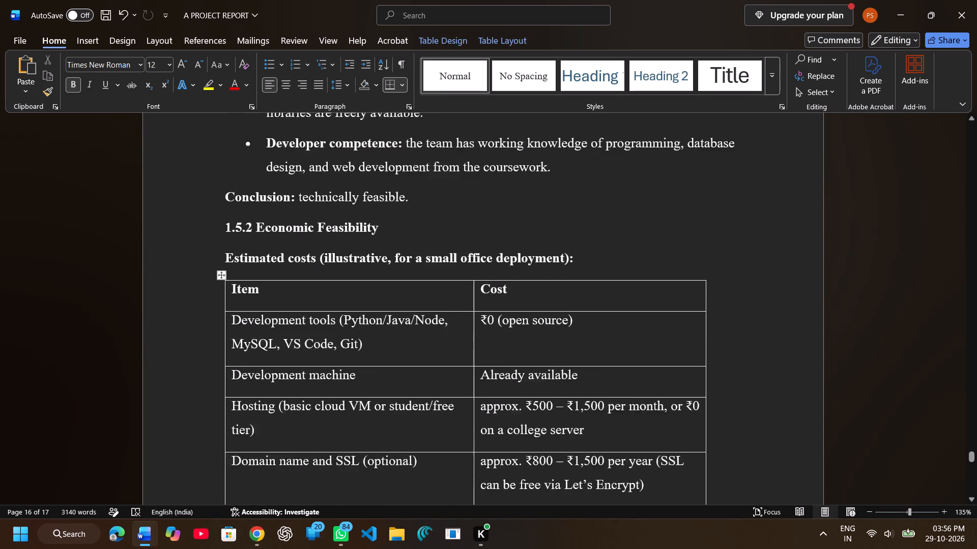
scroll(249, 420, "up", 3)
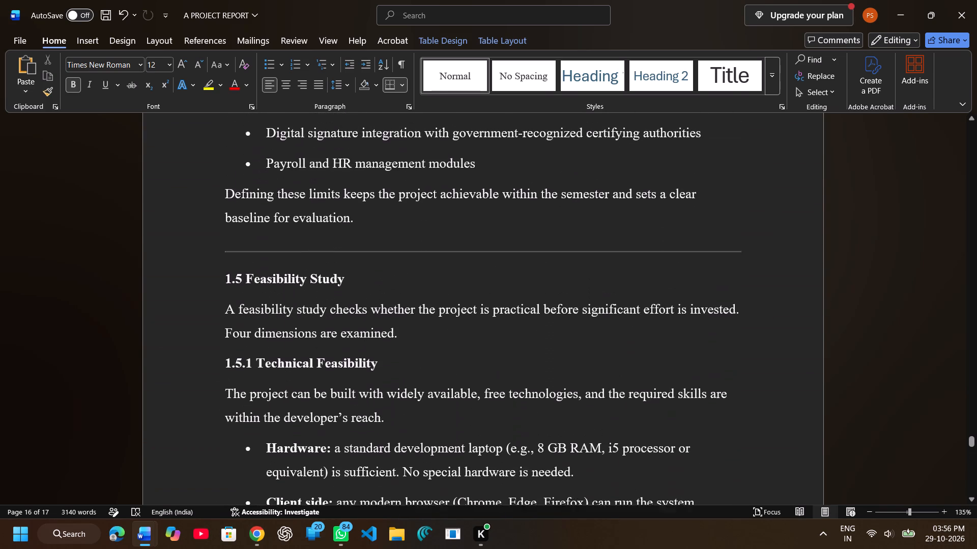
scroll(249, 420, "up", 2)
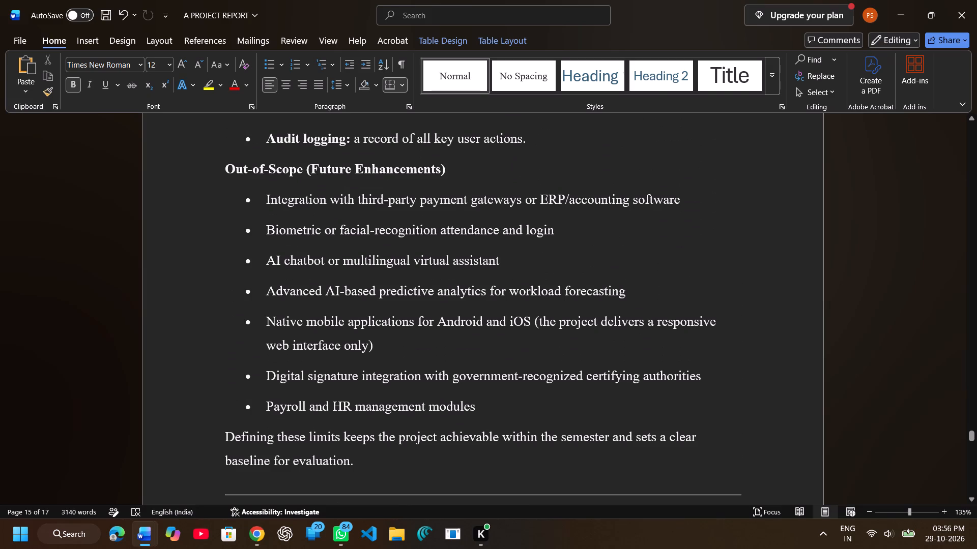
In SRS_Project_Report_Template, copy the Chapter 2 student writing guidelines from the box heading through the Viva-Voce Defense Tip.
left_click(315, 478)
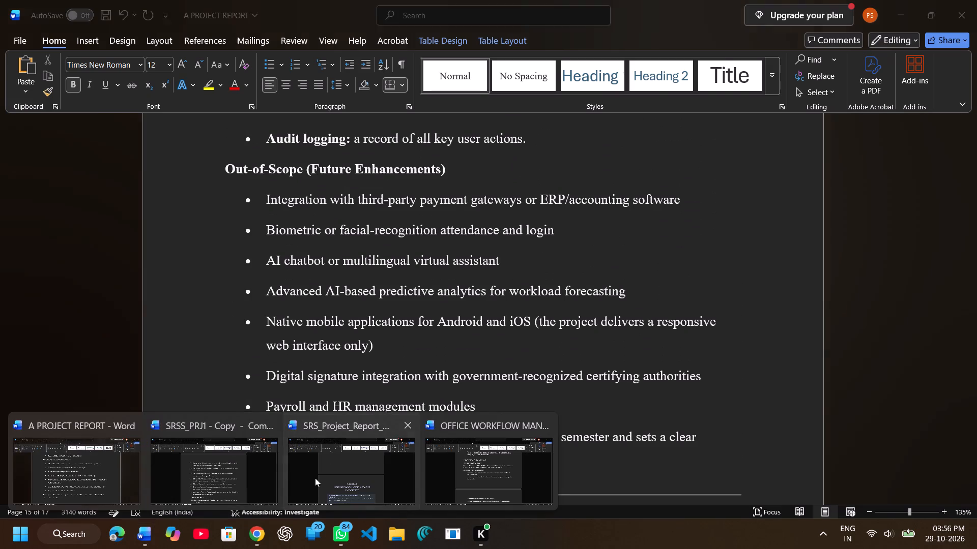
scroll(352, 441, "down", 1)
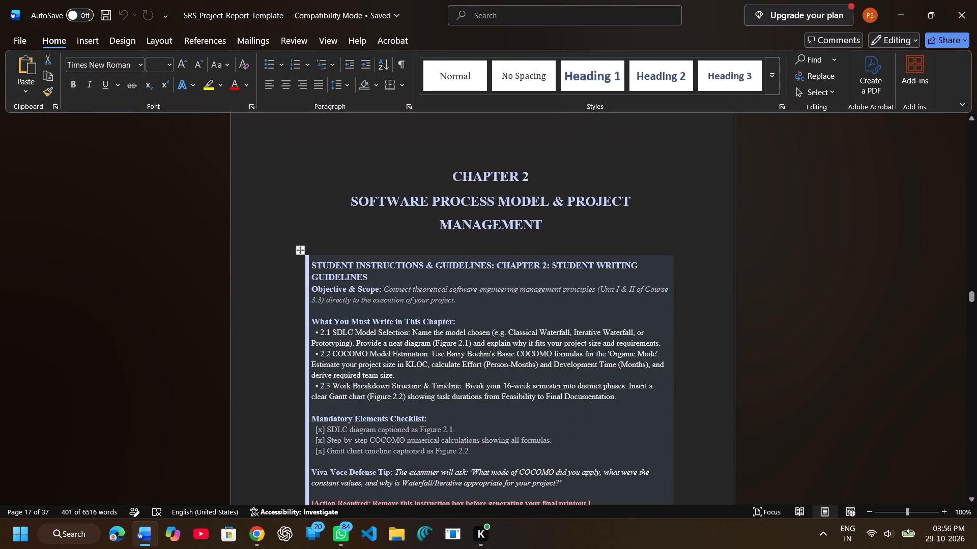
scroll(330, 298, "down", 1)
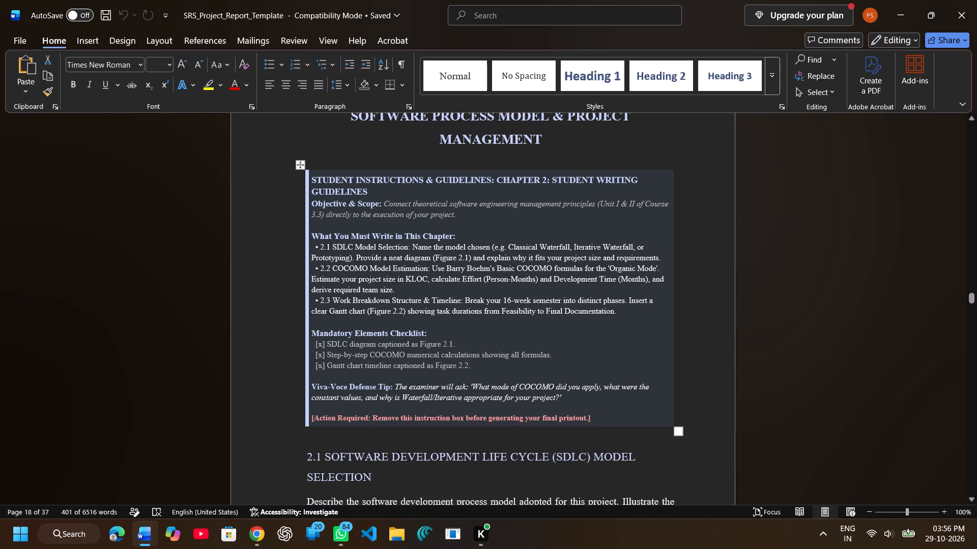
left_click_drag(311, 175, 340, 220)
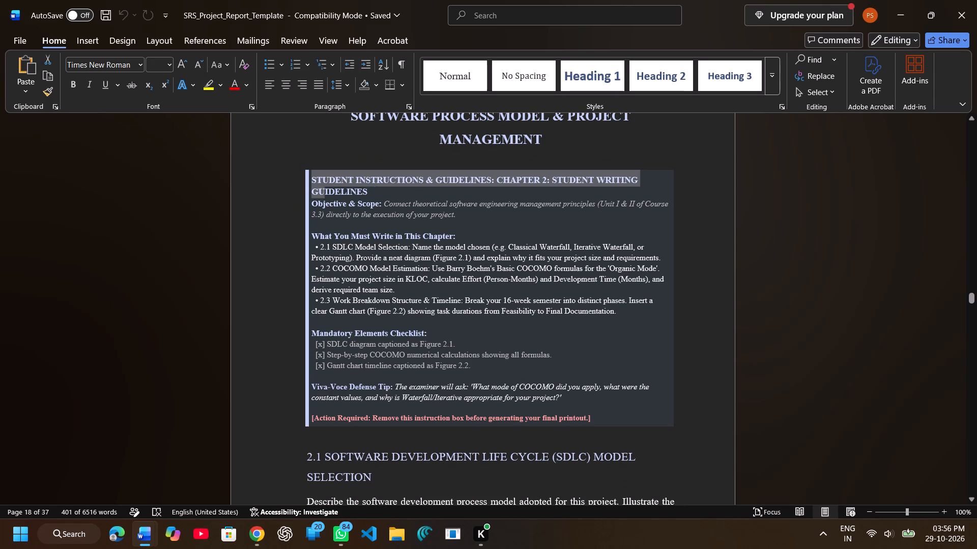
left_click_drag(340, 220, 477, 367)
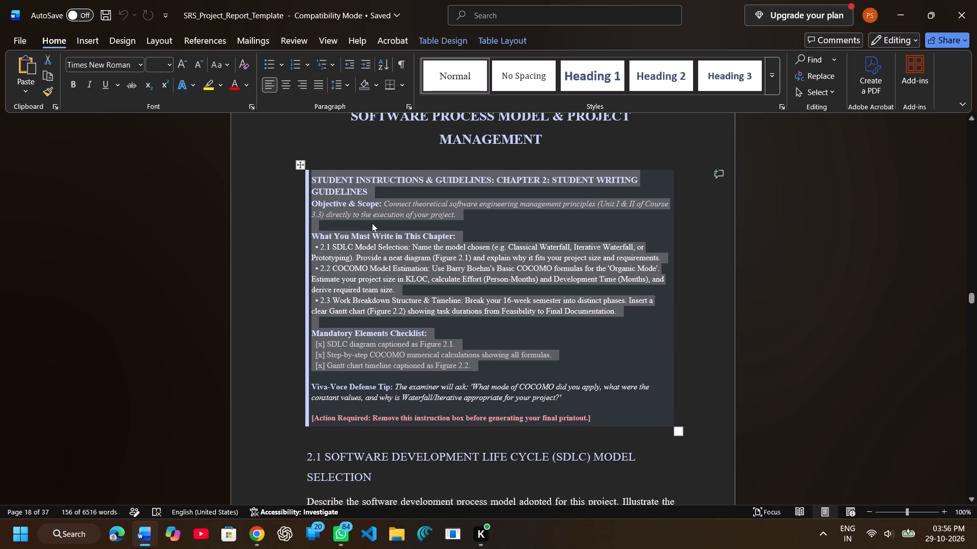
left_click(312, 177)
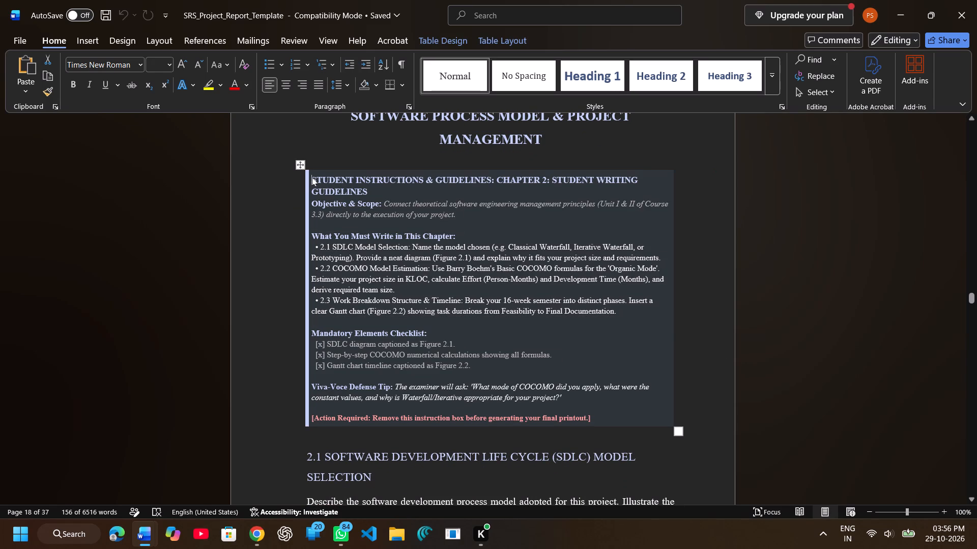
left_click_drag(312, 177, 591, 412)
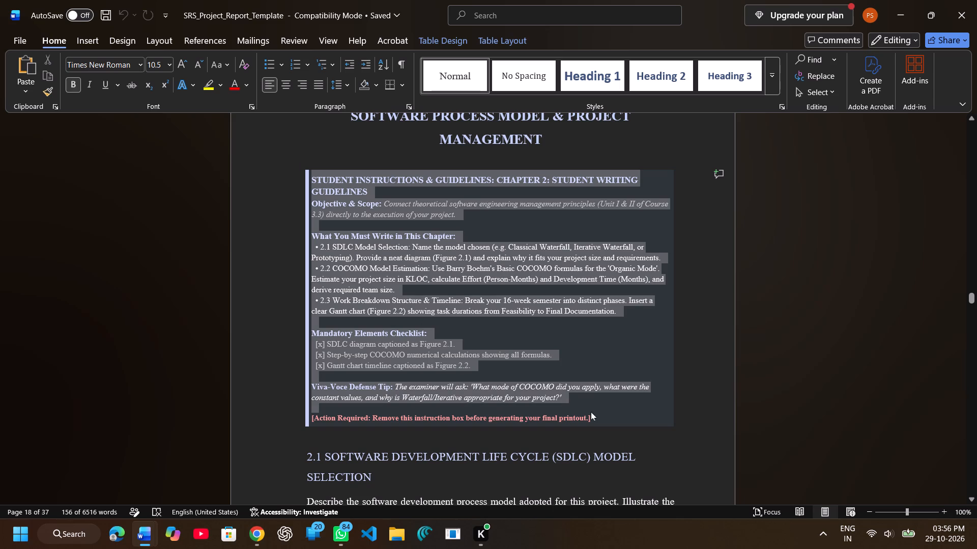
left_click_drag(591, 412, 602, 389)
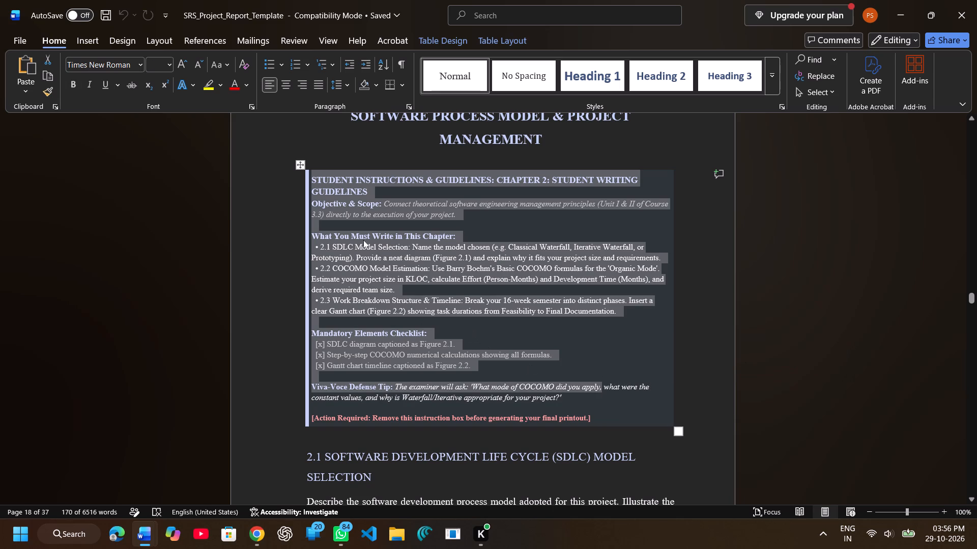
left_click(312, 176)
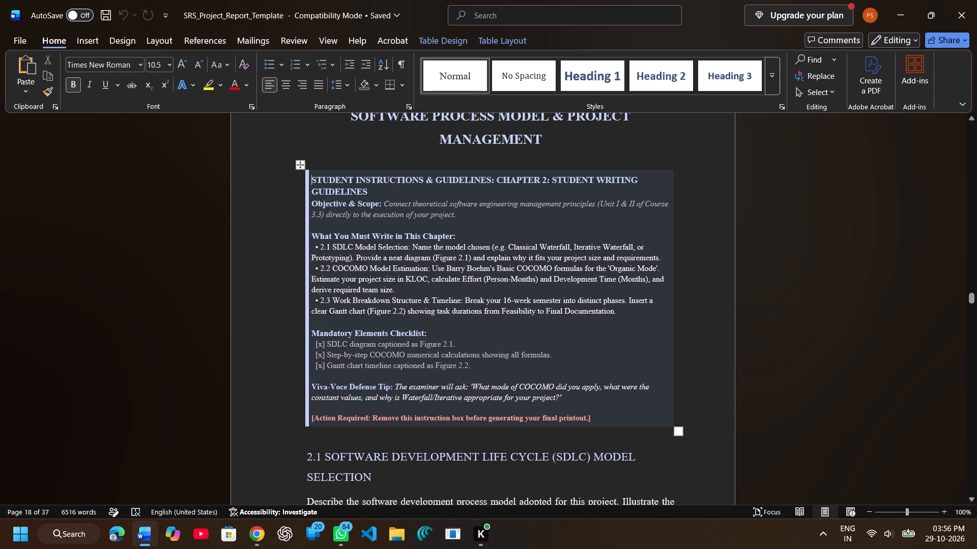
left_click_drag(312, 180, 483, 380)
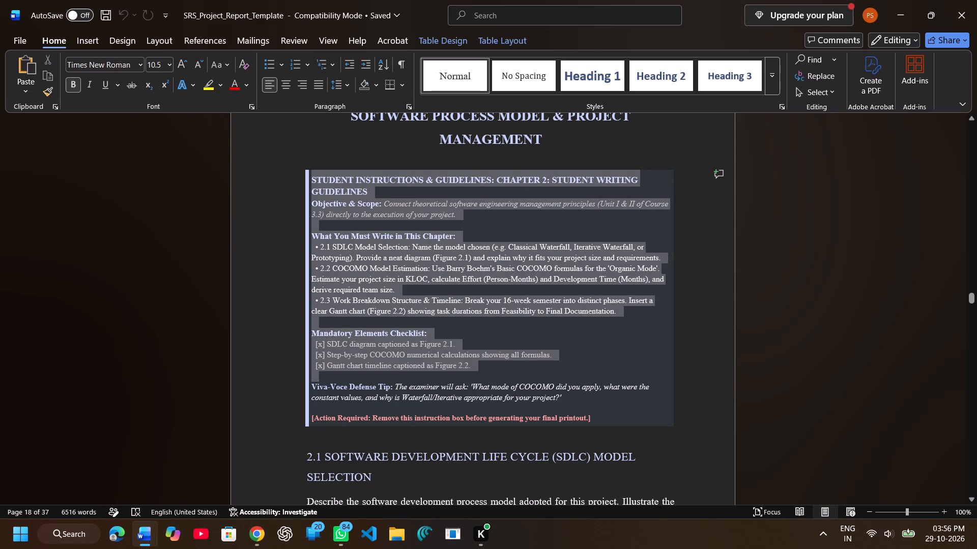
left_click_drag(483, 380, 586, 395)
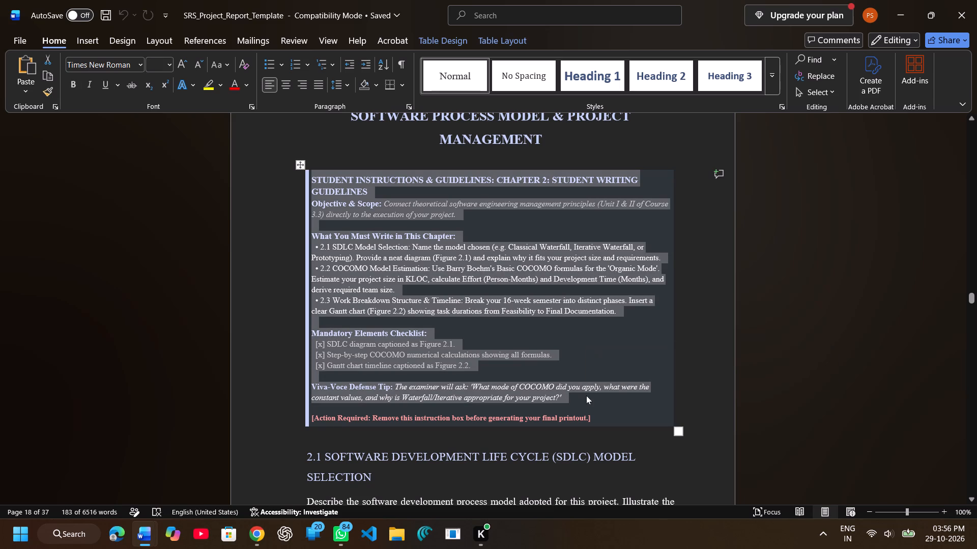
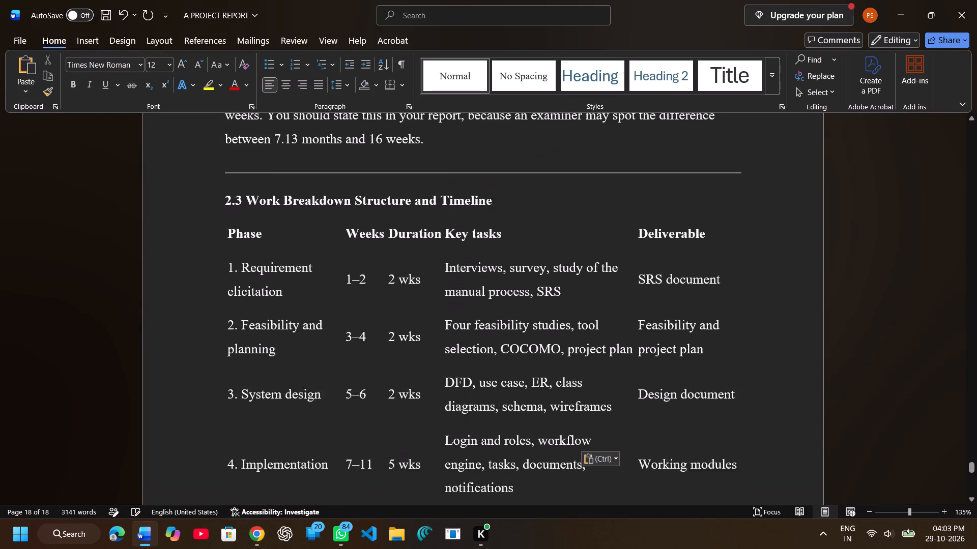
scroll(223, 342, "up", 1)
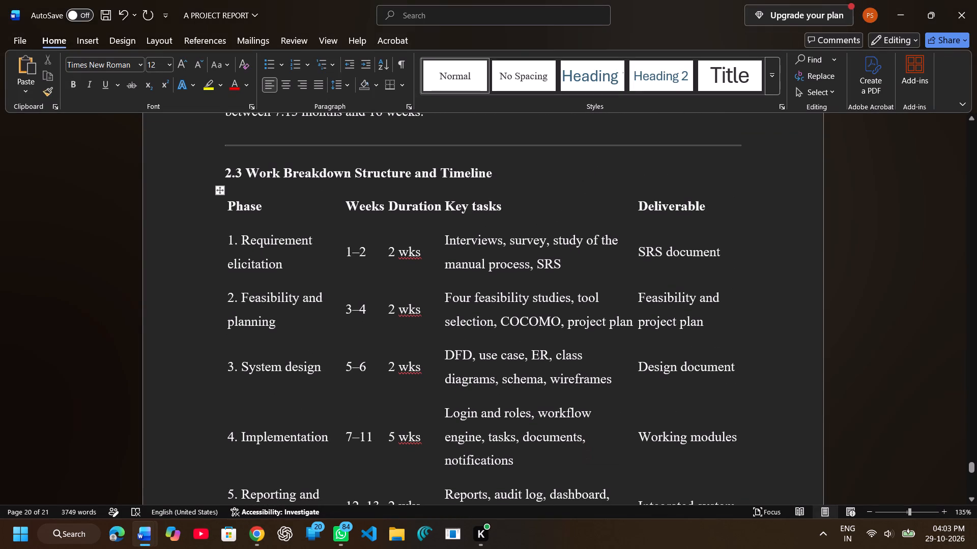
left_click_drag(228, 206, 295, 281)
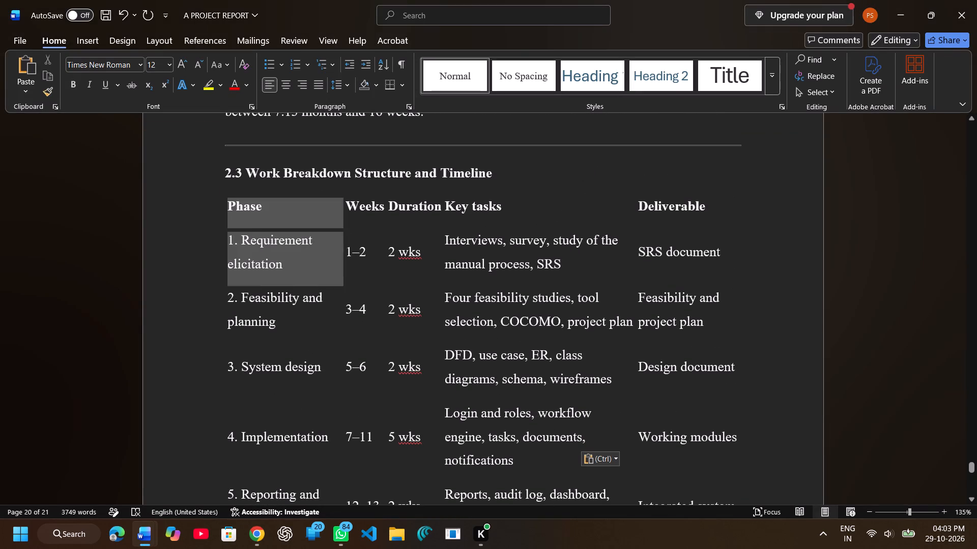
left_click_drag(295, 281, 520, 494)
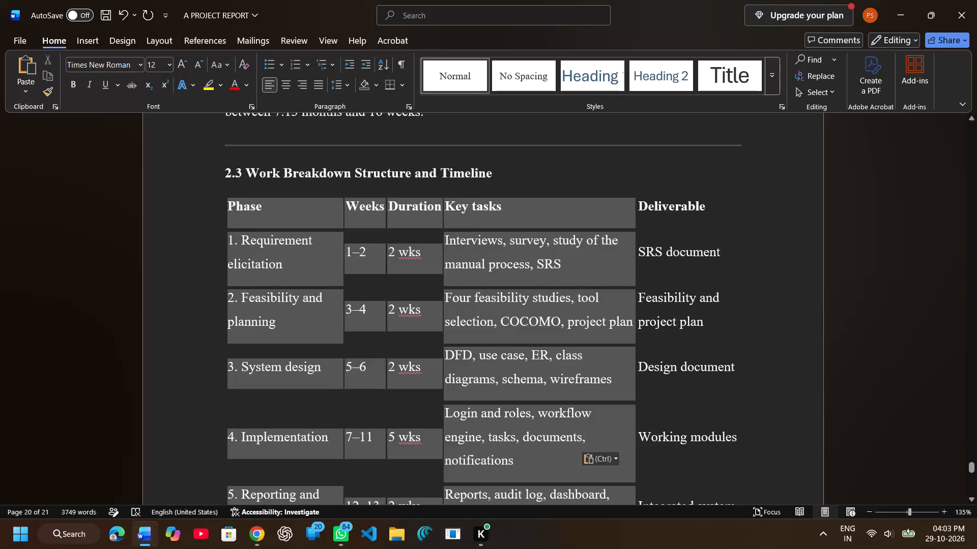
left_click_drag(520, 494, 541, 478)
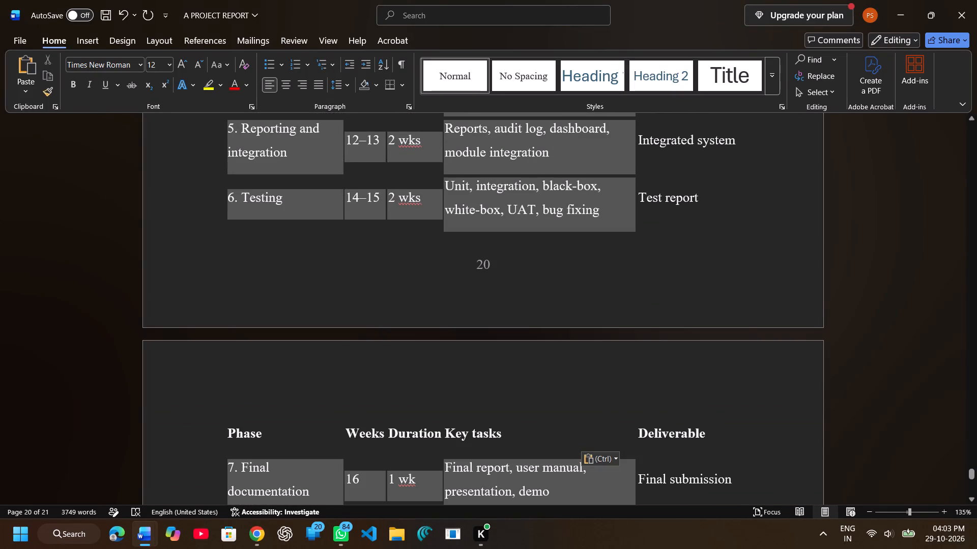
left_click_drag(541, 478, 527, 315)
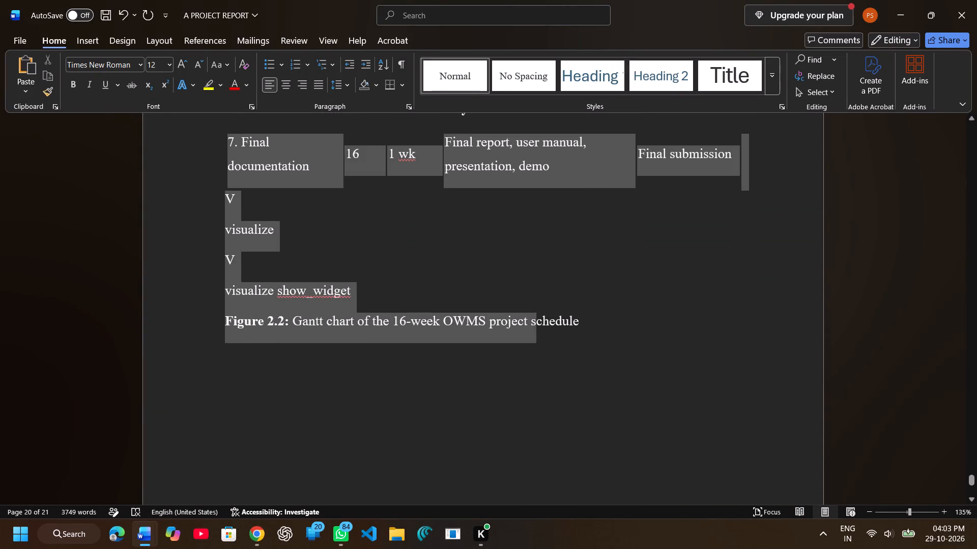
left_click_drag(527, 315, 493, 289)
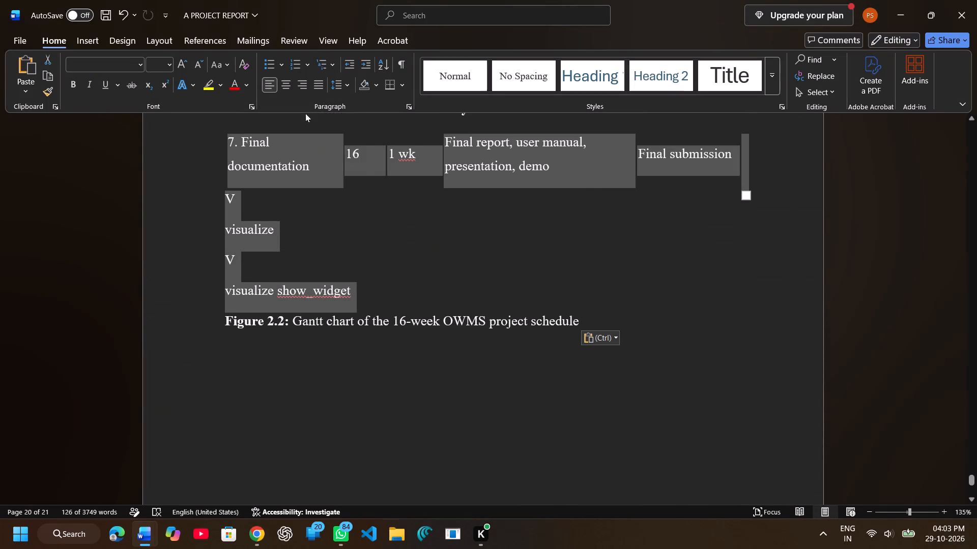
left_click(293, 86)
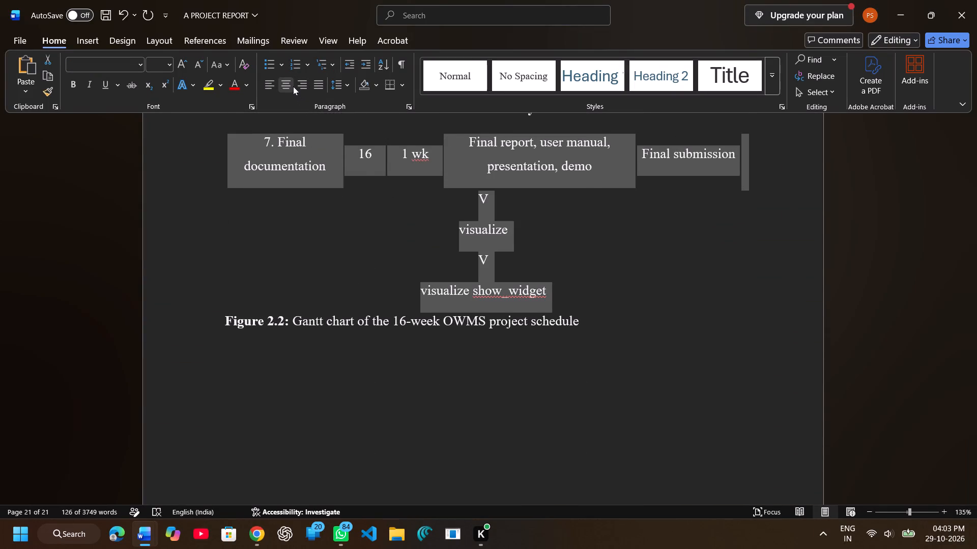
left_click(272, 83)
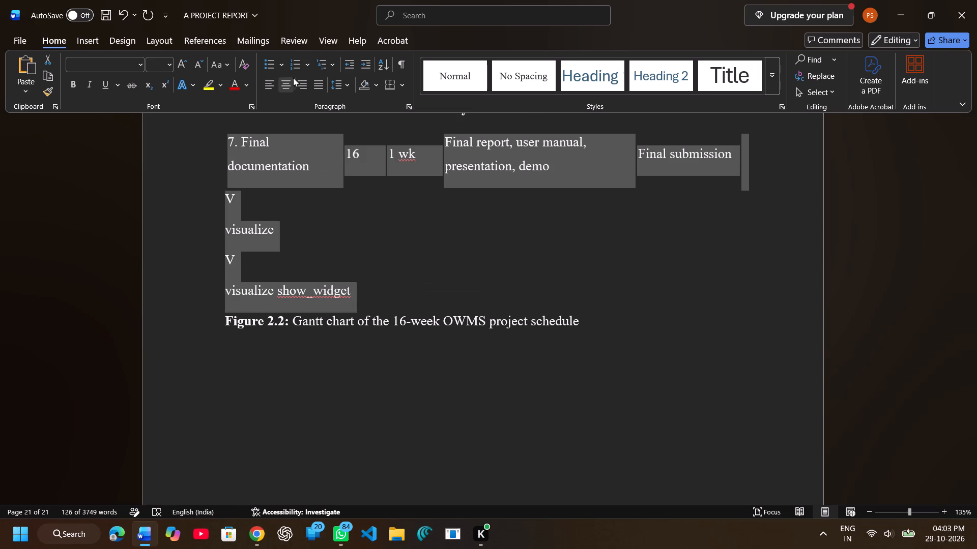
Insert a table around the selected phase table and the visualize lines above the Figure 2.2 caption.
left_click(94, 43)
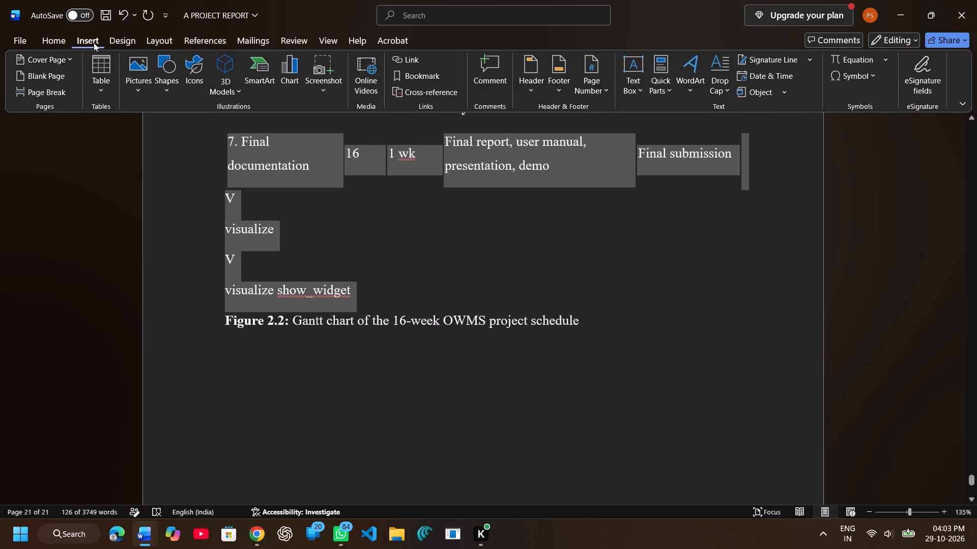
left_click(103, 69)
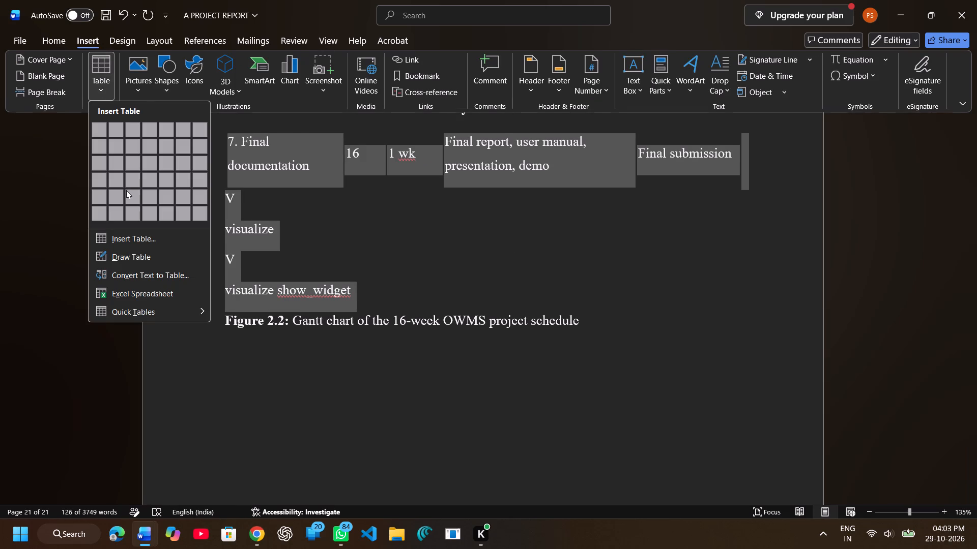
left_click(129, 106)
left_click(397, 40)
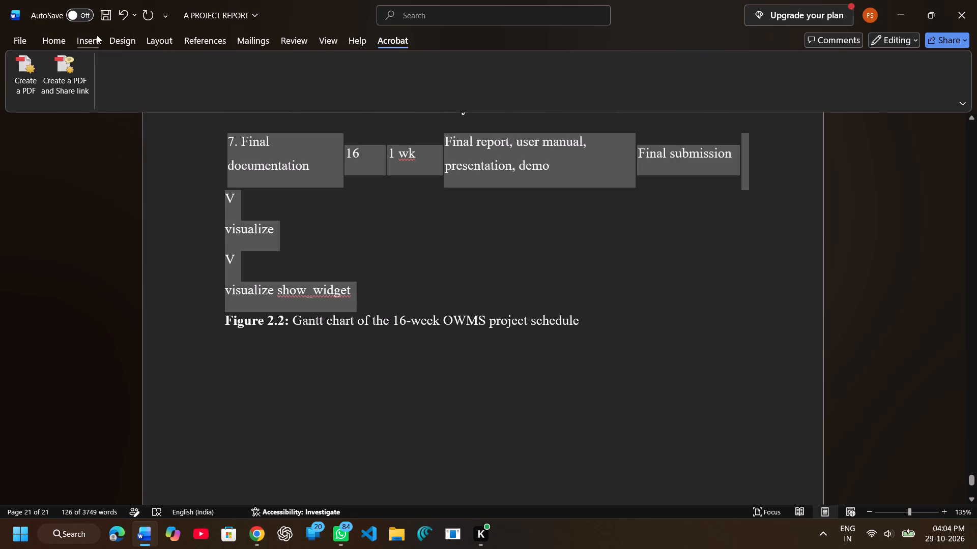
left_click(91, 37)
left_click(100, 57)
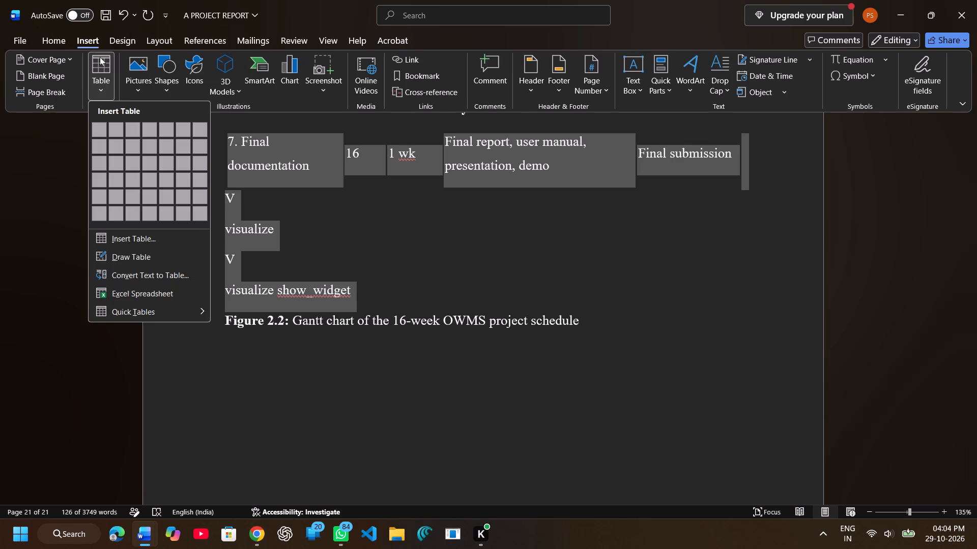
left_click(137, 237)
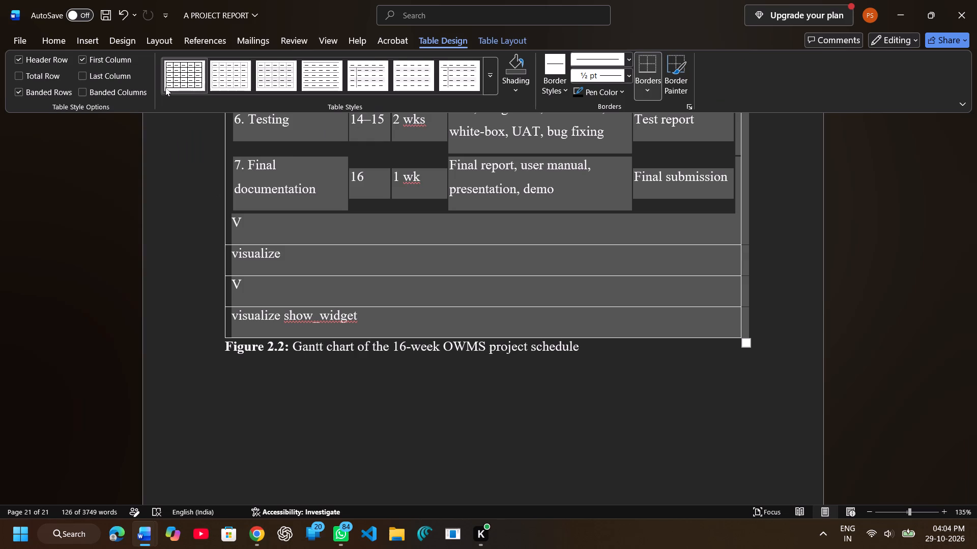
Apply the full-grid table style to the new table enclosing the phase schedule.
left_click(170, 80)
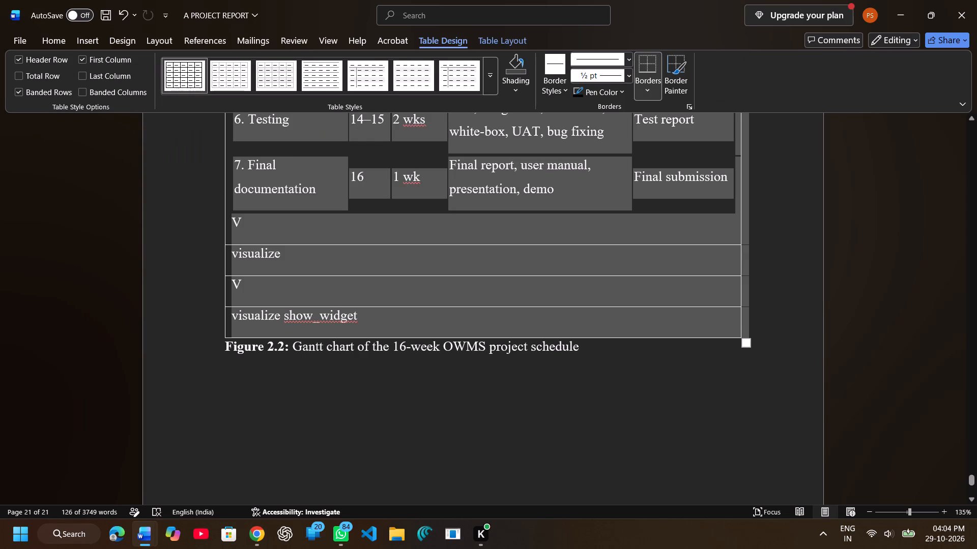
left_click(166, 196)
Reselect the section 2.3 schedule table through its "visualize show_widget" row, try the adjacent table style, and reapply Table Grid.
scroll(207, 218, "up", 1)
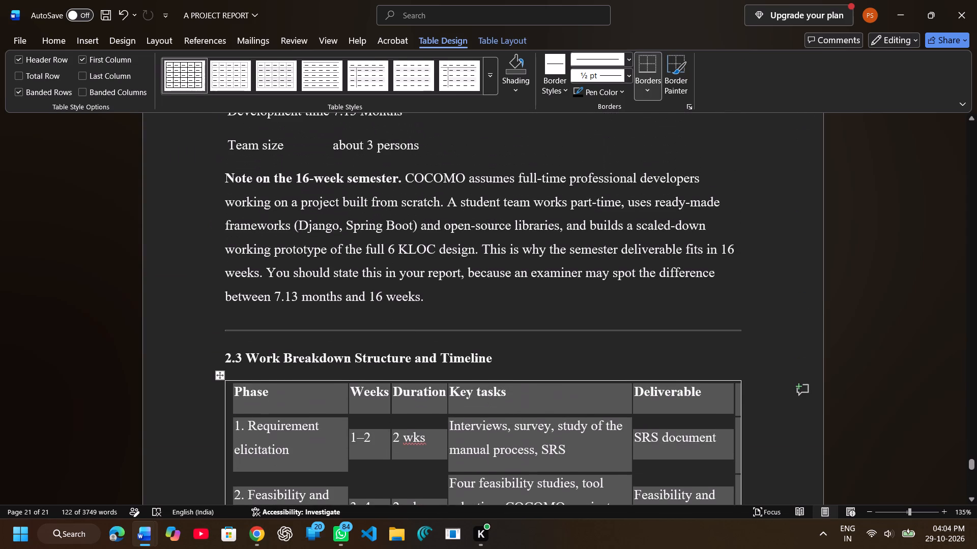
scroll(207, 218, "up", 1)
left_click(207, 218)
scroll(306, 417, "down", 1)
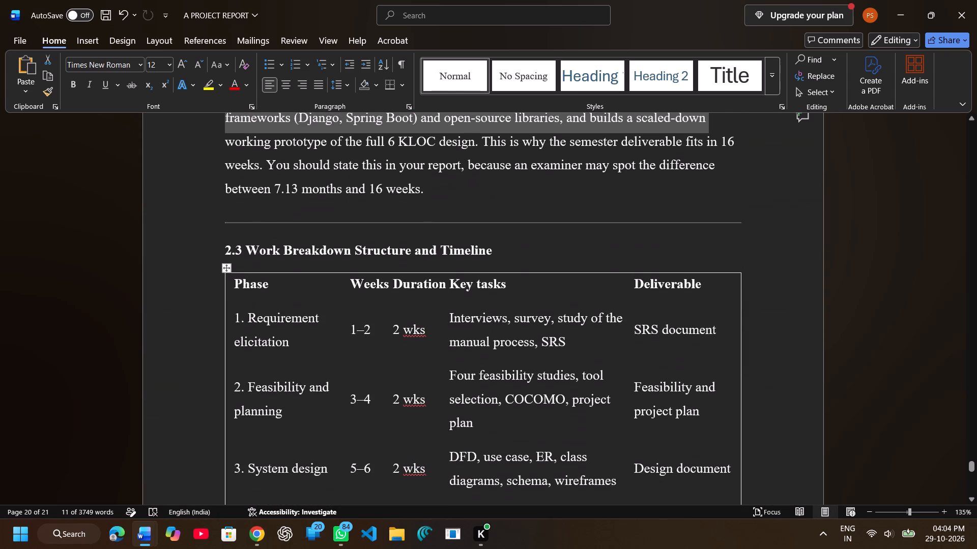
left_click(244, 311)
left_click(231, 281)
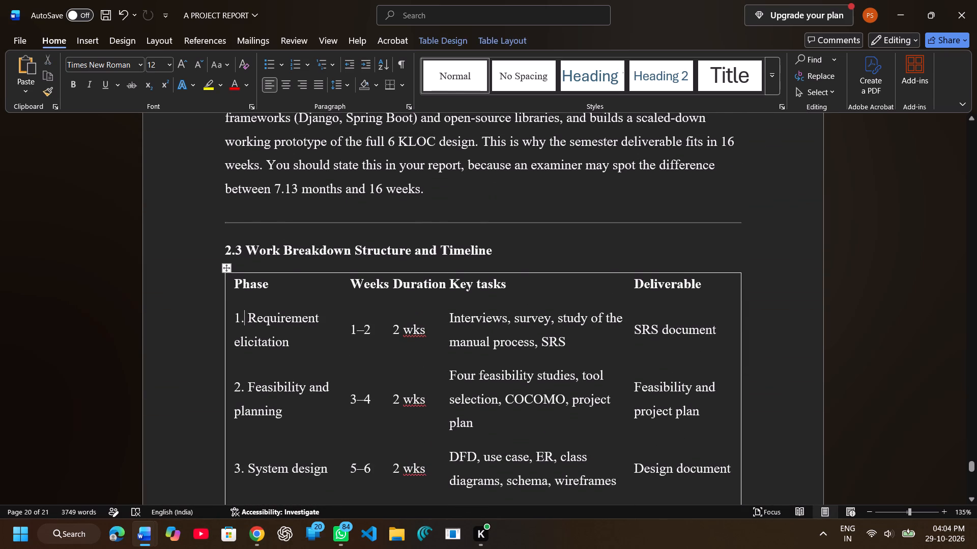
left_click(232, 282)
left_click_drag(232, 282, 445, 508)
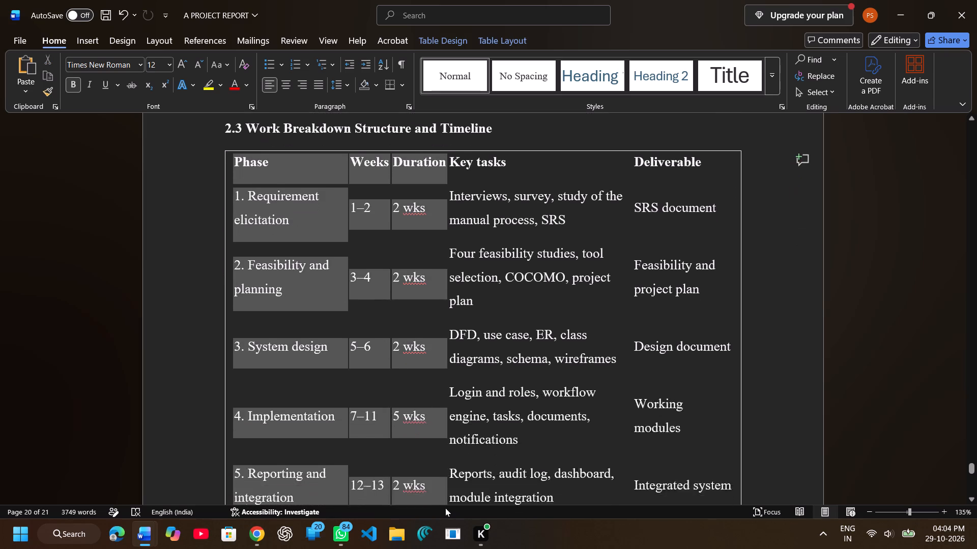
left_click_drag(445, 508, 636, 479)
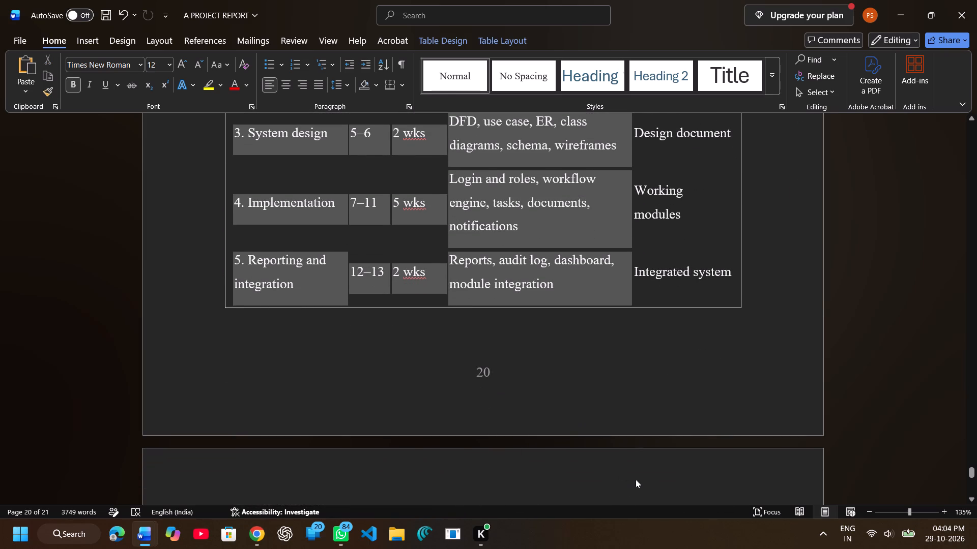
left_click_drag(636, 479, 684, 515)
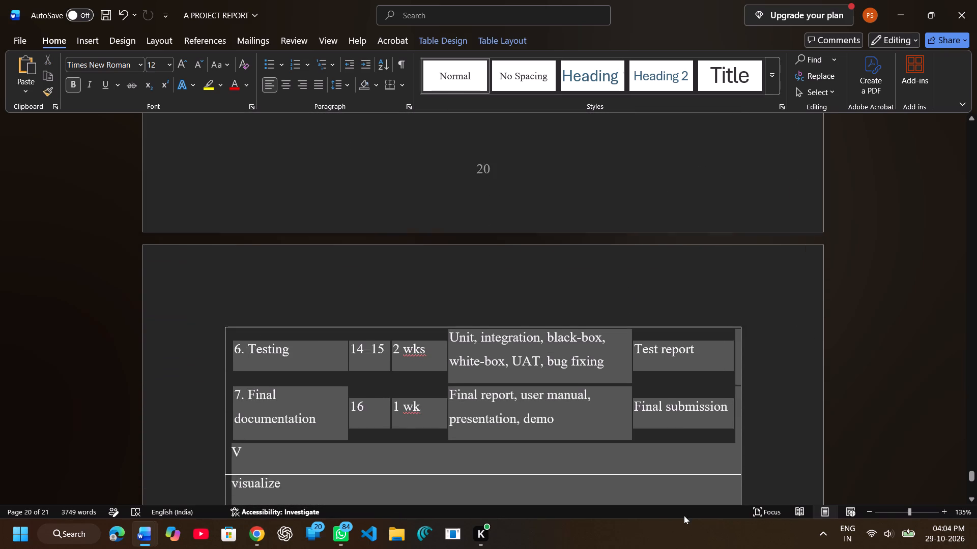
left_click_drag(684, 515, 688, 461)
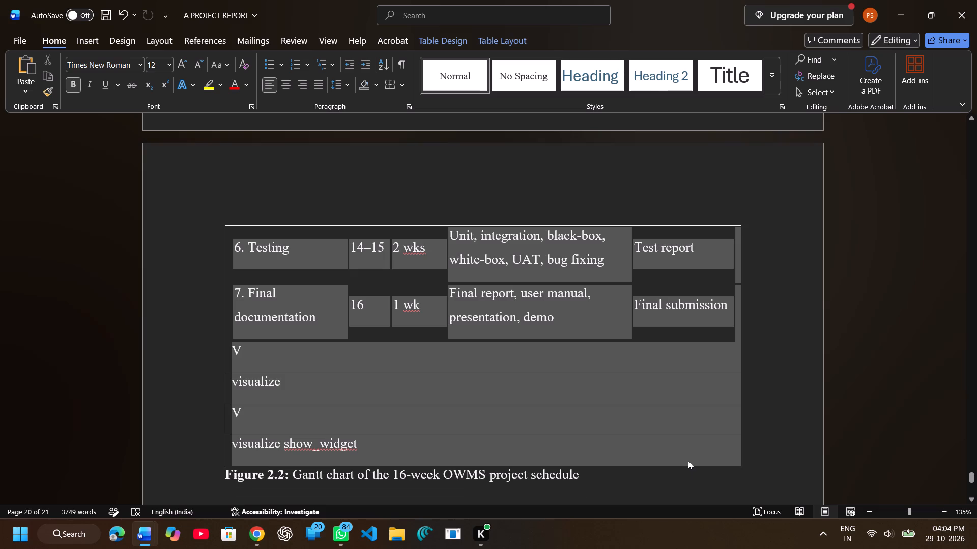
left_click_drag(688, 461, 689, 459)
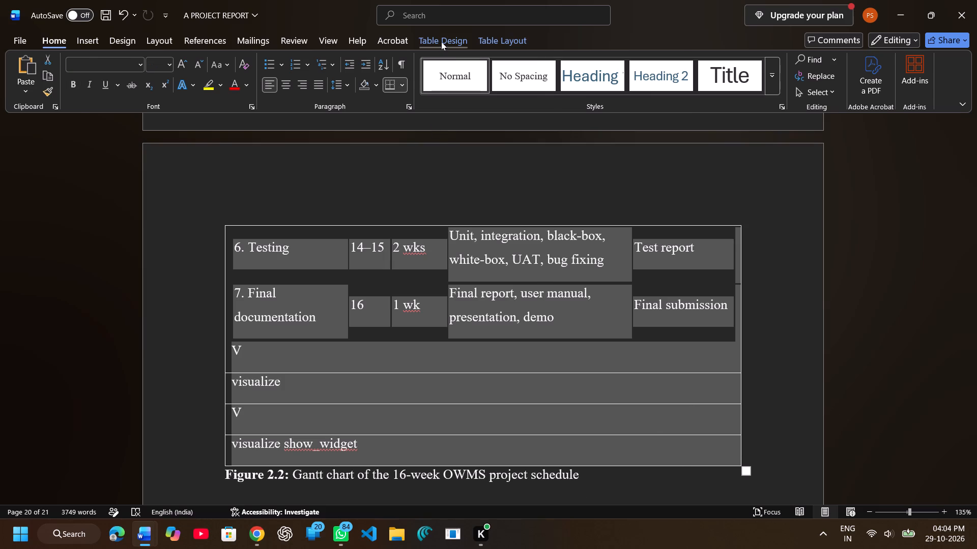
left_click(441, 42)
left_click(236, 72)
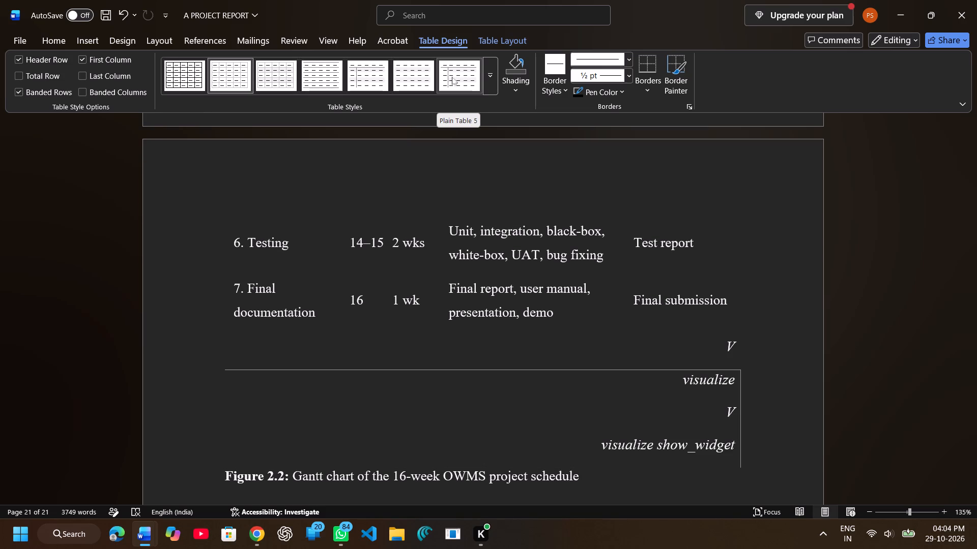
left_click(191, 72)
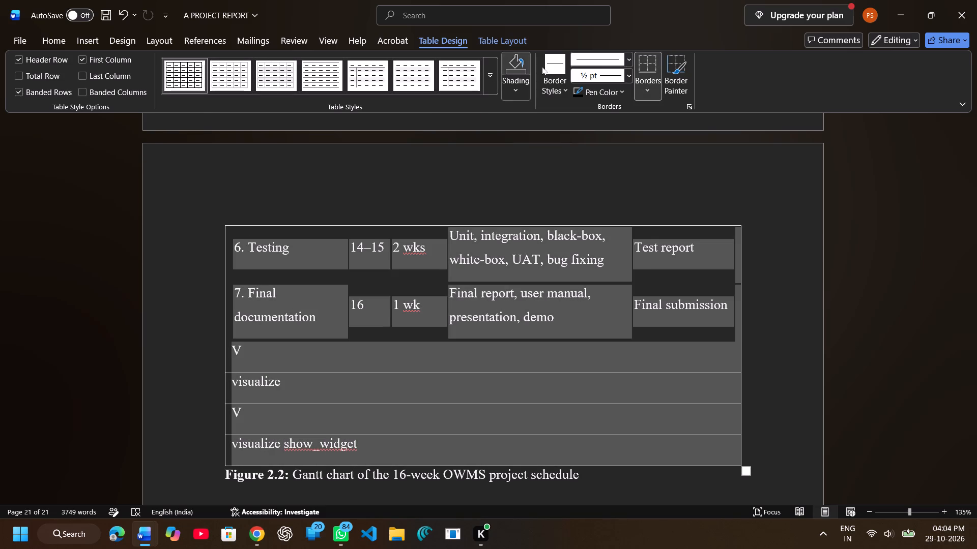
Toggle the border of the selected outer table enclosing the phase schedule and the visualize lines.
left_click(646, 66)
scroll(516, 185, "down", 1, "ctrl")
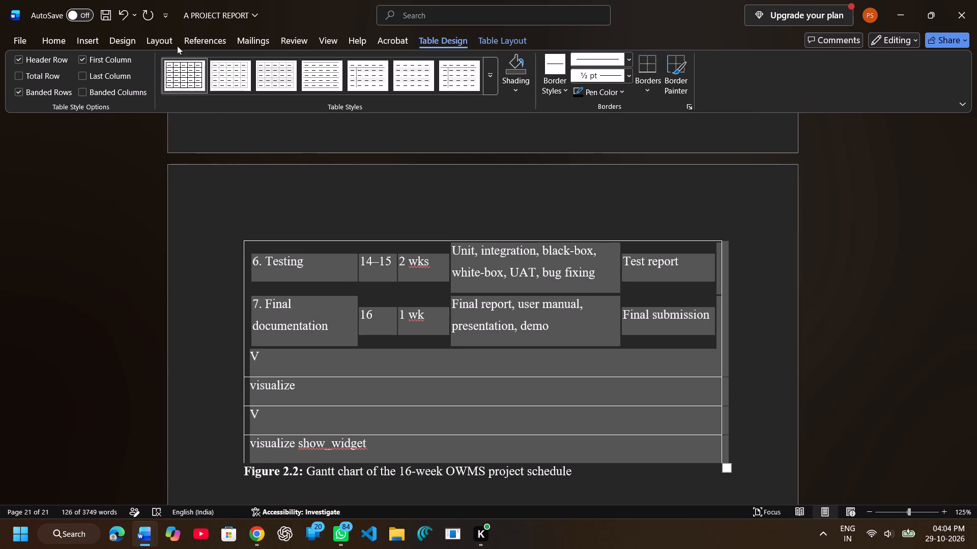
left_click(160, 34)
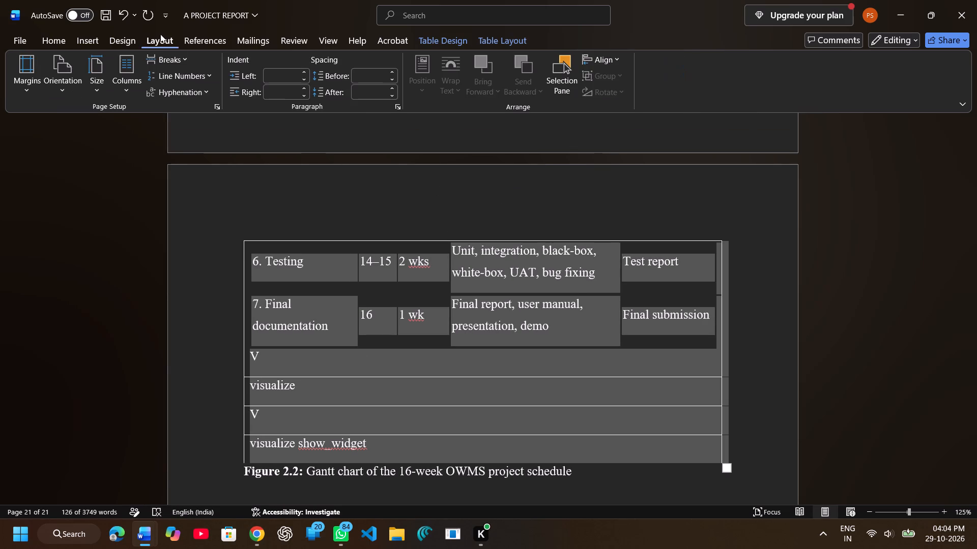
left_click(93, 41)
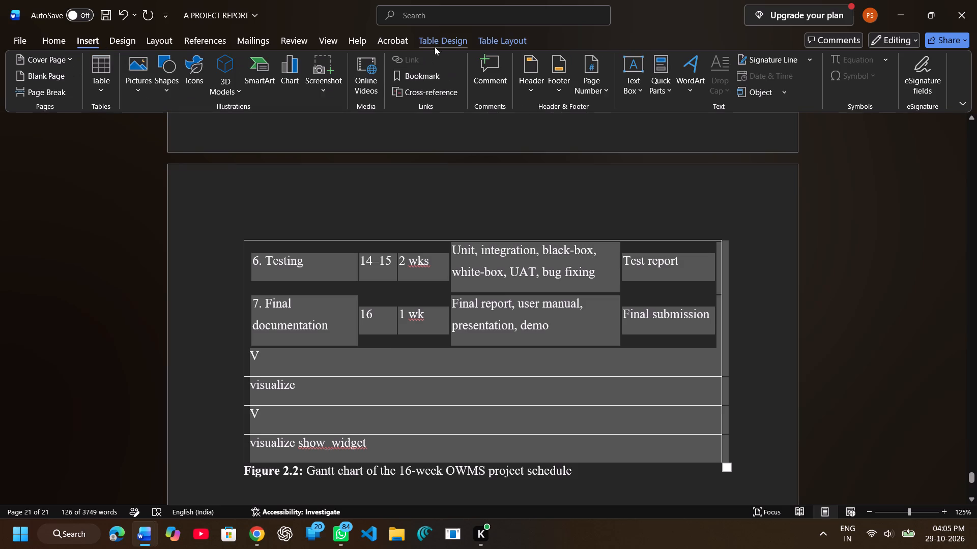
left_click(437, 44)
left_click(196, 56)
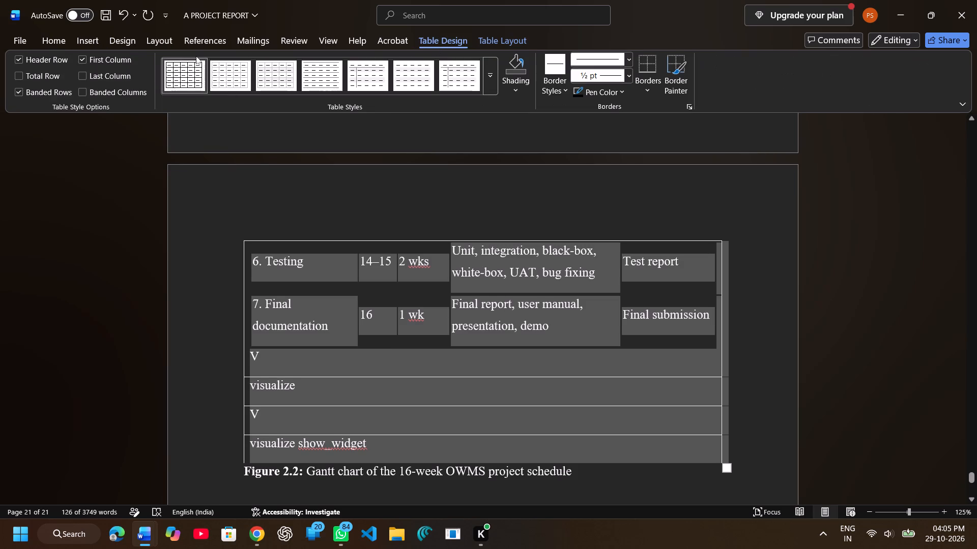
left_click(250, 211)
Resize the outer table in section 2.3 to a narrower width, ending short of the page's right text margin.
scroll(250, 211, "right", 1)
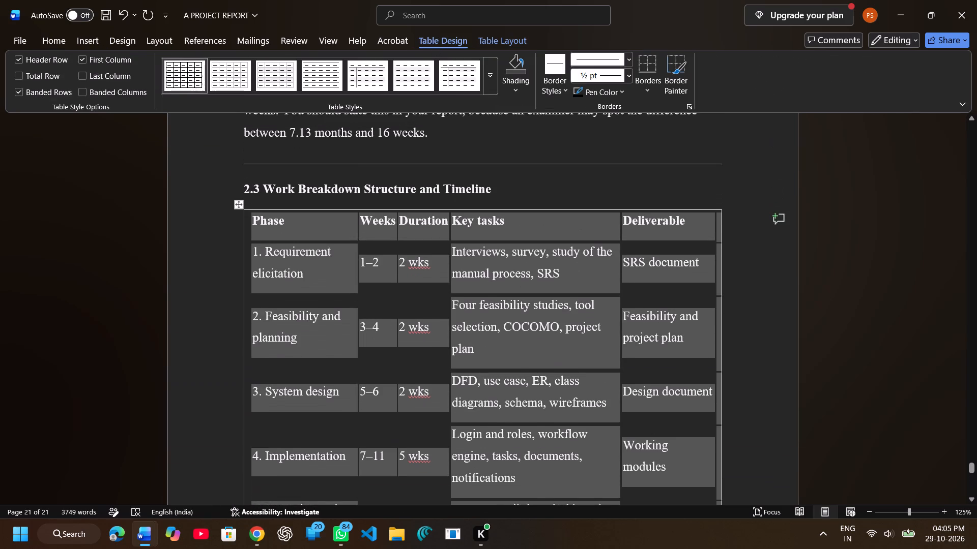
scroll(250, 211, "right", 2)
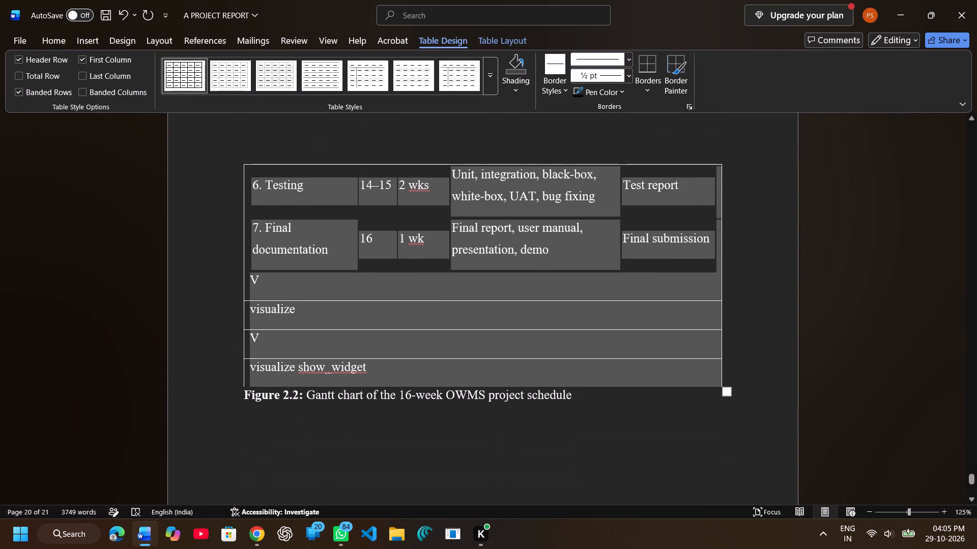
left_click_drag(725, 394, 724, 394)
left_click_drag(724, 394, 598, 131)
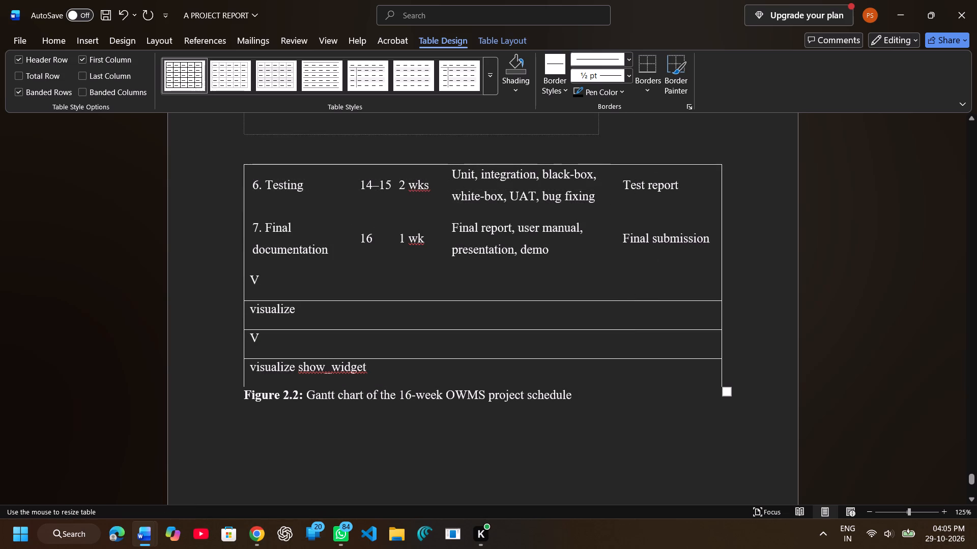
left_click_drag(598, 131, 626, 109)
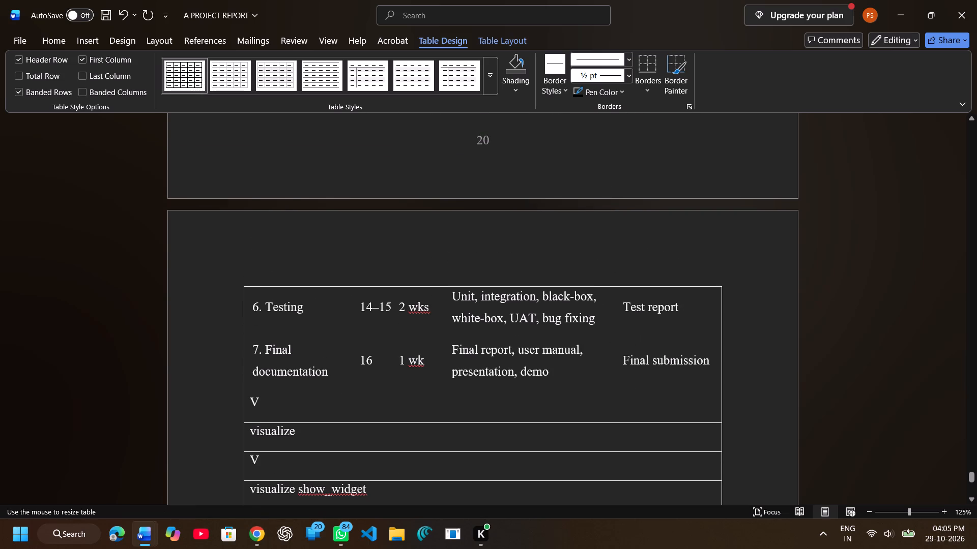
left_click_drag(626, 109, 655, 191)
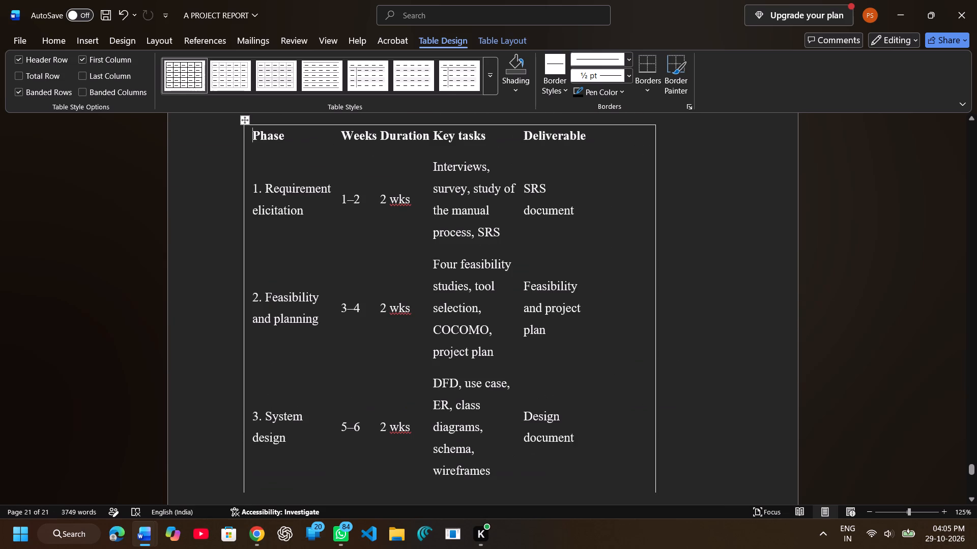
Apply the Table Grid style to the inner phase schedule table listing Phase, Weeks, Duration, Key tasks and Deliverable.
scroll(572, 235, "right", 1)
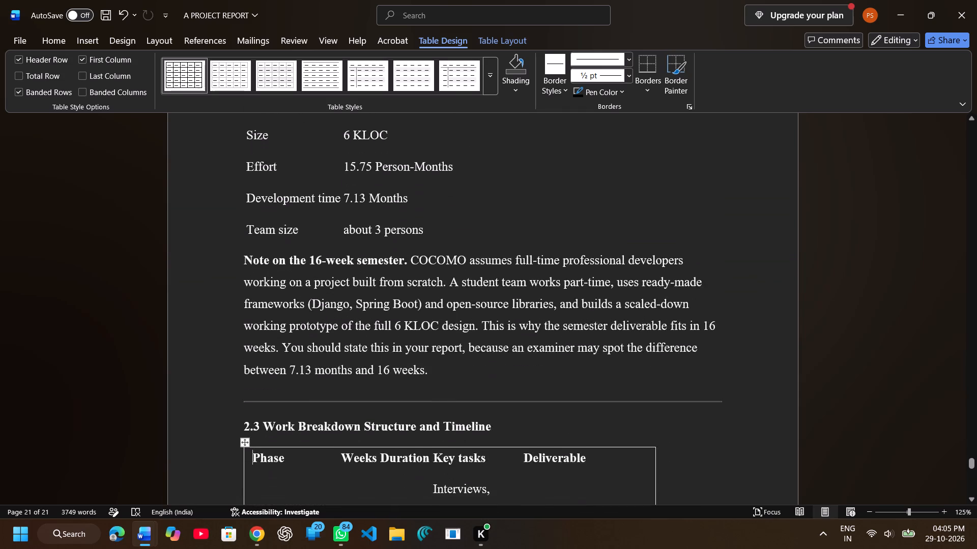
scroll(572, 235, "right", 1)
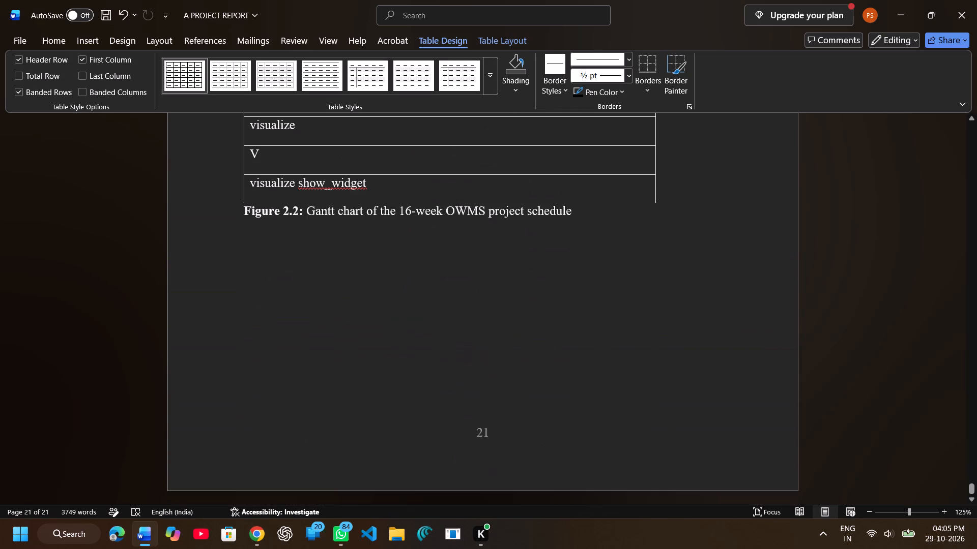
scroll(572, 235, "right", 1)
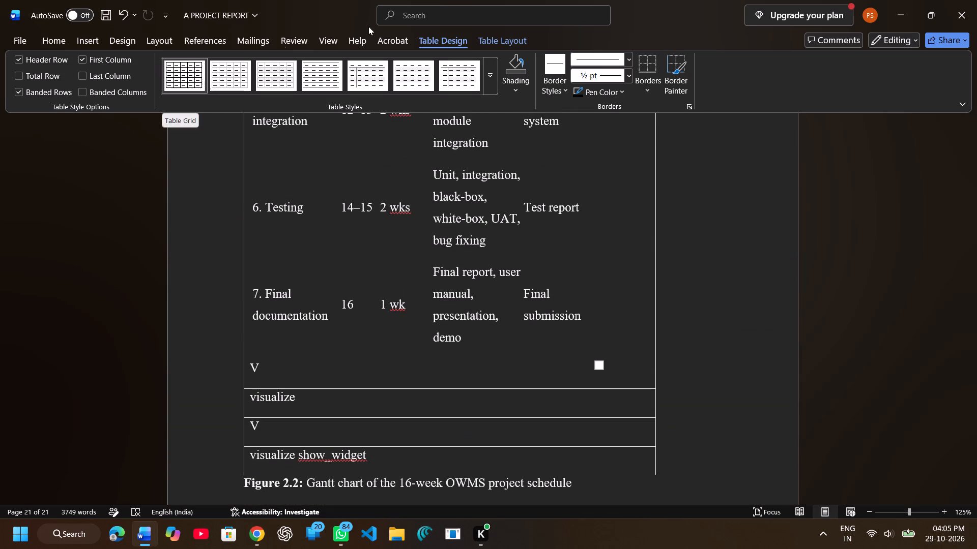
left_click(481, 35)
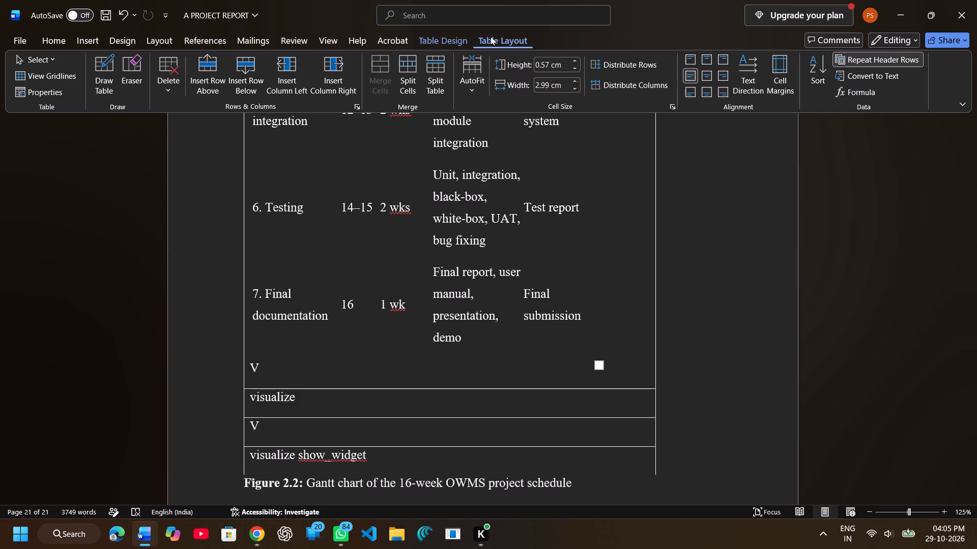
left_click(491, 37)
left_click(432, 43)
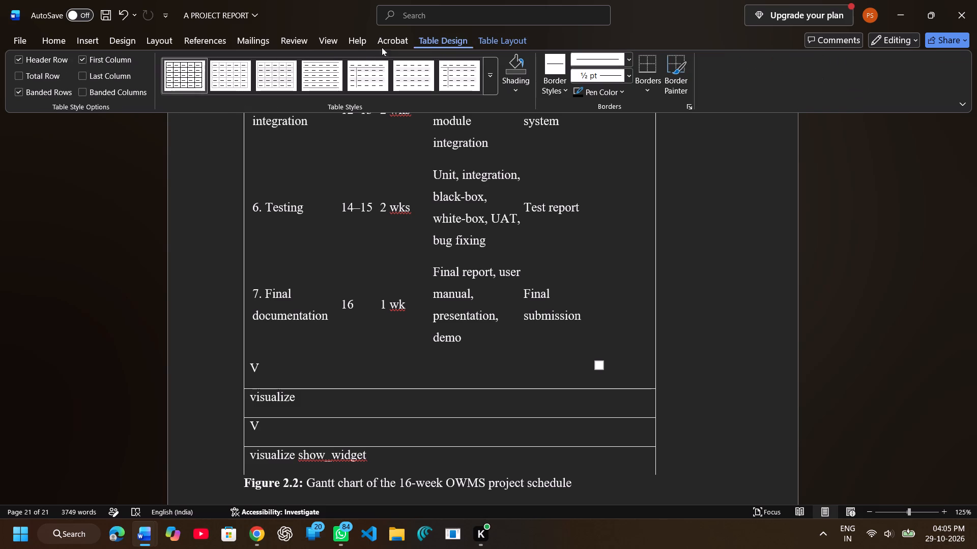
left_click(189, 70)
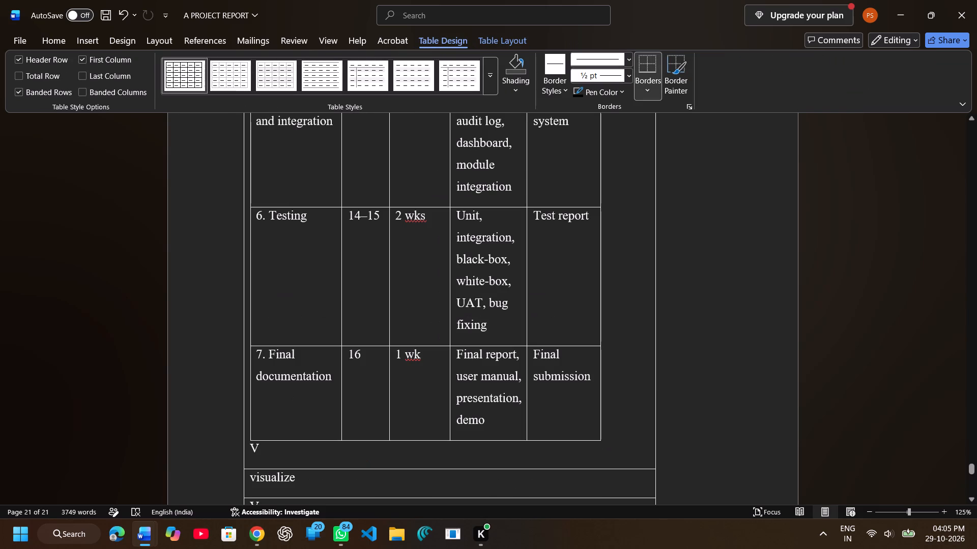
left_click(686, 250)
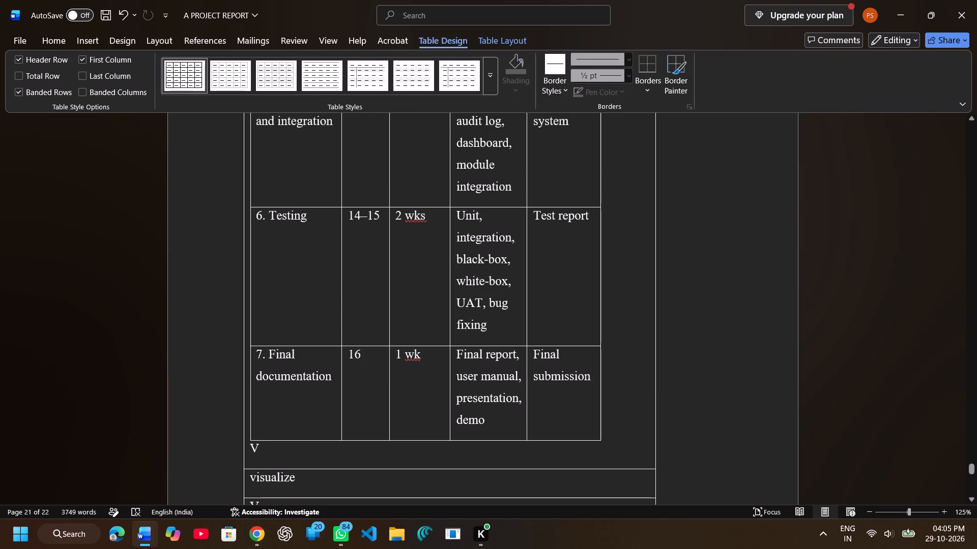
scroll(662, 261, "up", 3)
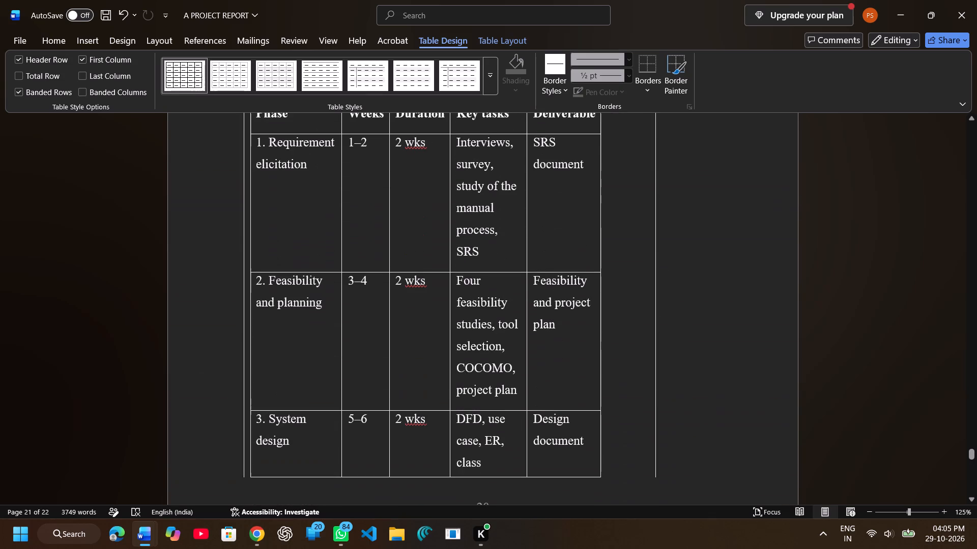
Close the browser window with the Claude chat and return to the A PROJECT REPORT document.
left_click(904, 8)
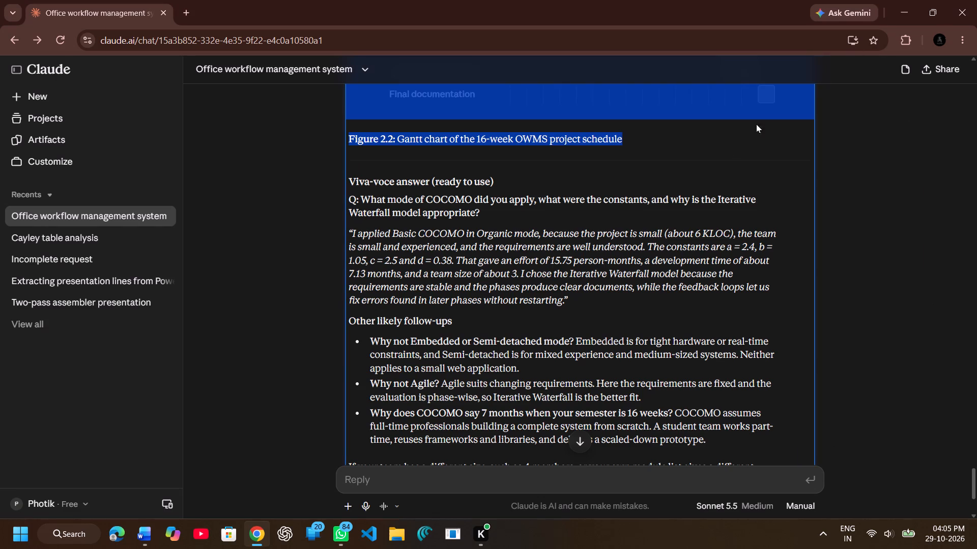
left_click(954, 13)
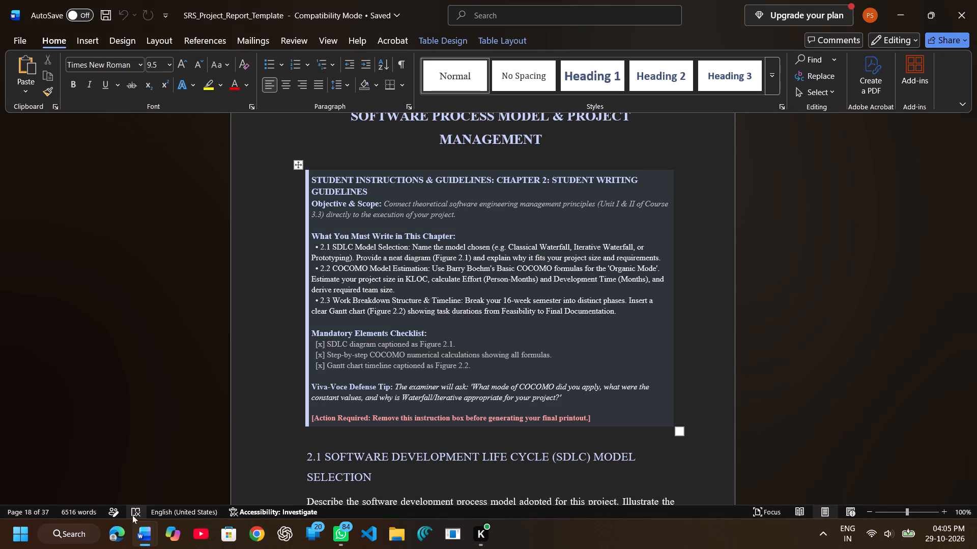
left_click(144, 527)
left_click(105, 472)
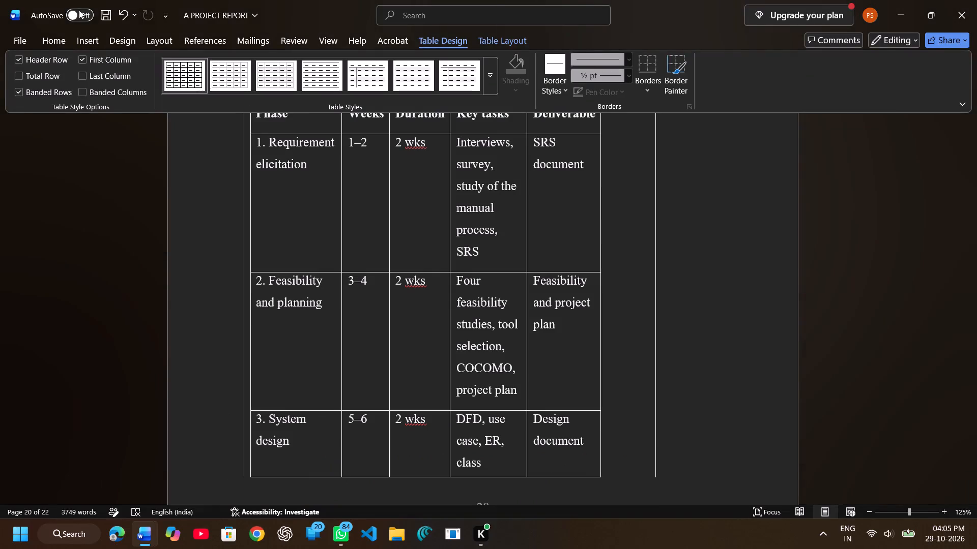
Turn on AutoSave for the A PROJECT REPORT document by uploading it to the personal OneDrive.
left_click(79, 10)
left_click(438, 218)
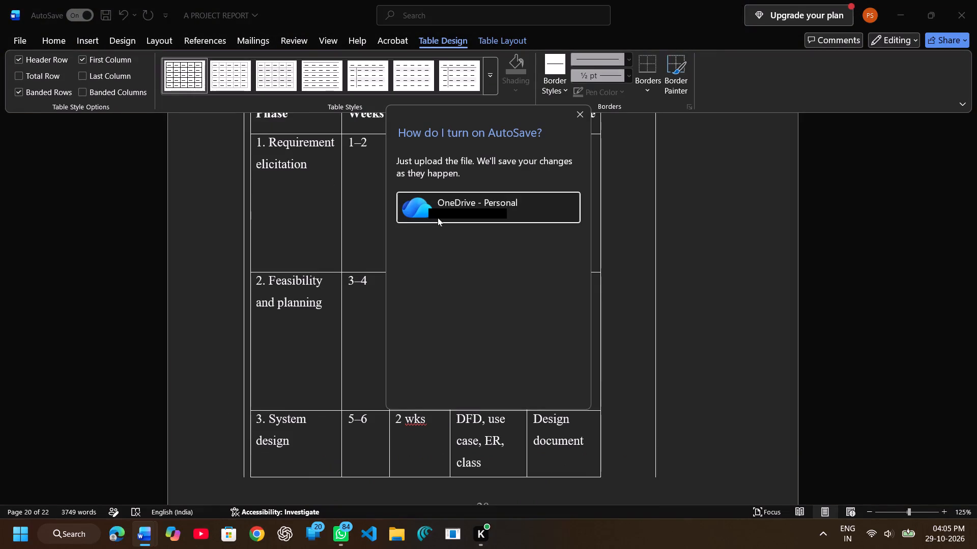
double_click(484, 206)
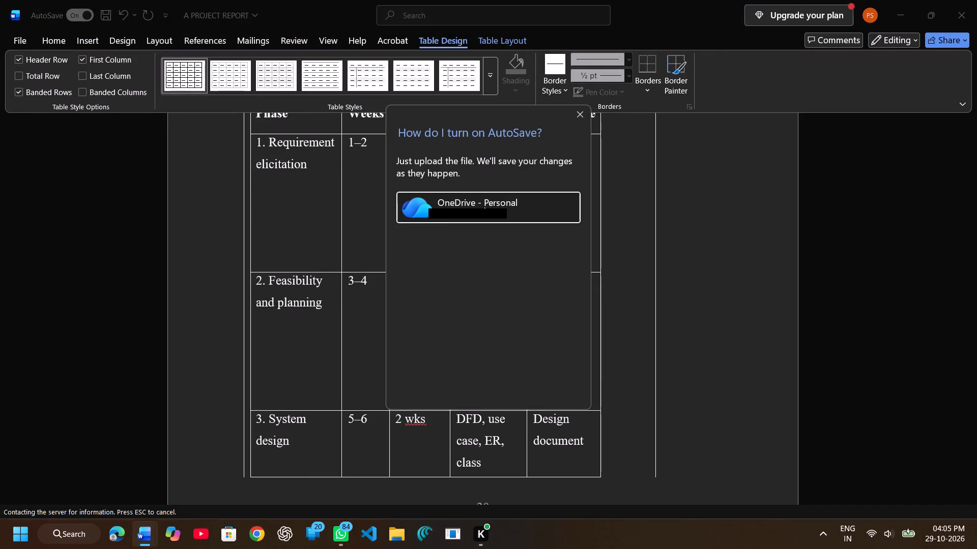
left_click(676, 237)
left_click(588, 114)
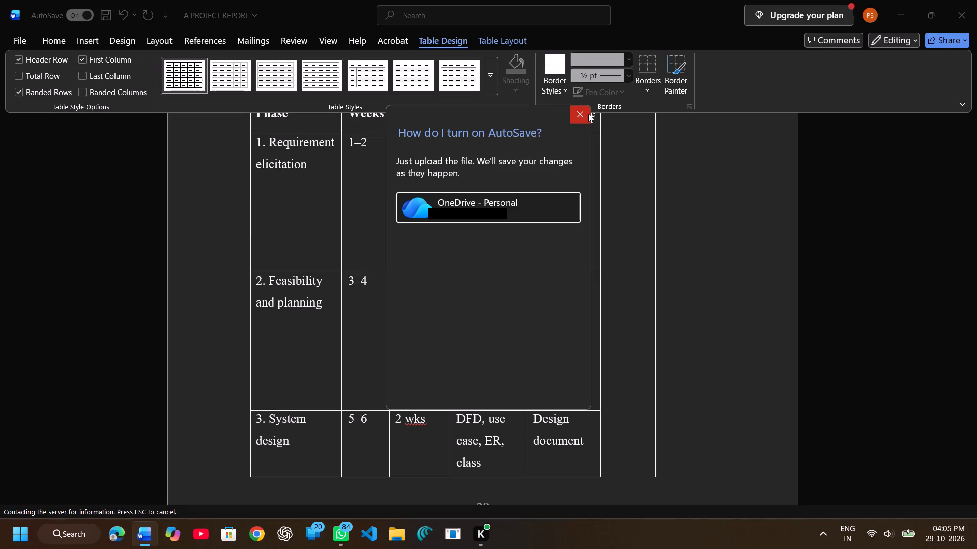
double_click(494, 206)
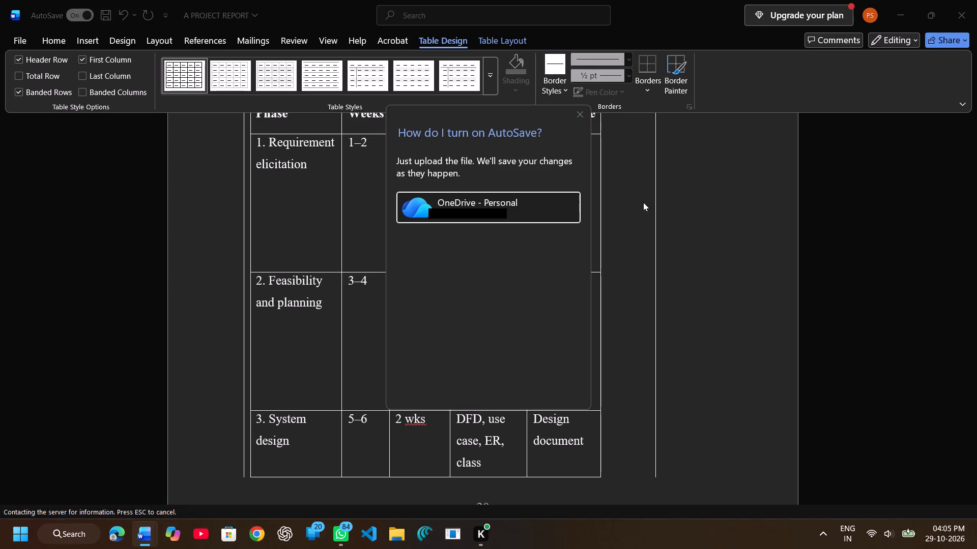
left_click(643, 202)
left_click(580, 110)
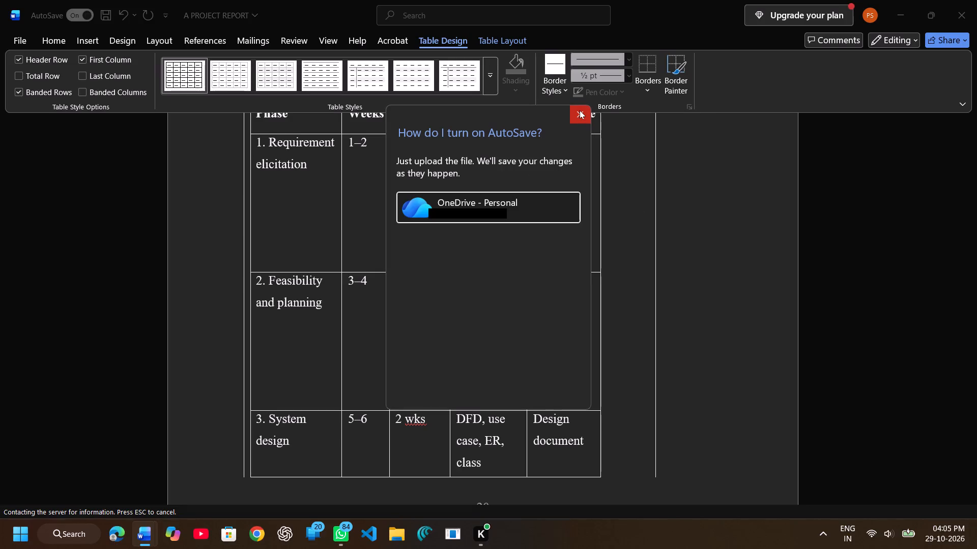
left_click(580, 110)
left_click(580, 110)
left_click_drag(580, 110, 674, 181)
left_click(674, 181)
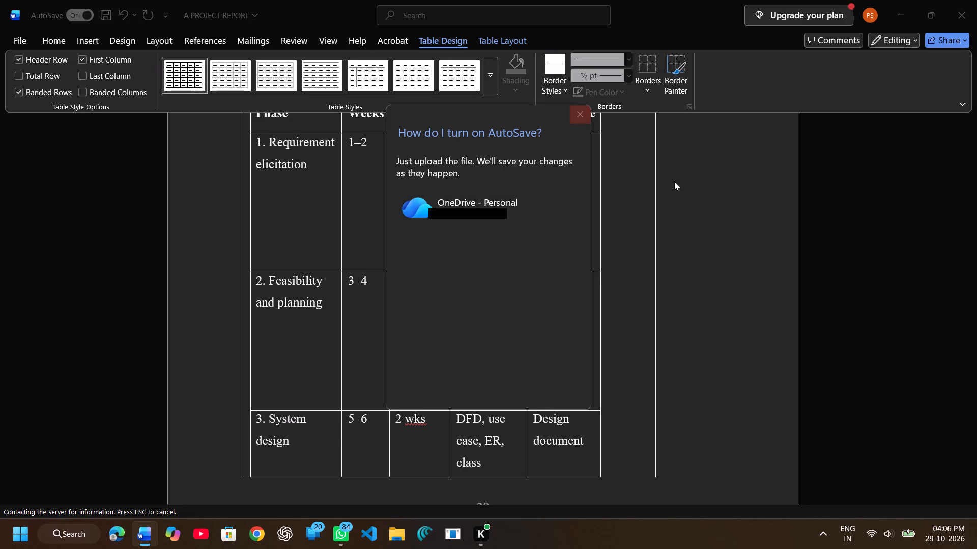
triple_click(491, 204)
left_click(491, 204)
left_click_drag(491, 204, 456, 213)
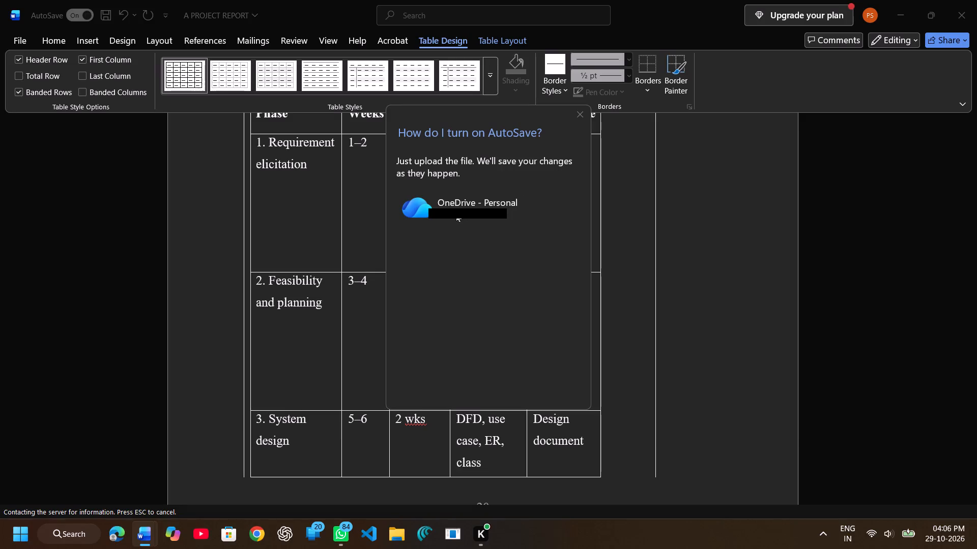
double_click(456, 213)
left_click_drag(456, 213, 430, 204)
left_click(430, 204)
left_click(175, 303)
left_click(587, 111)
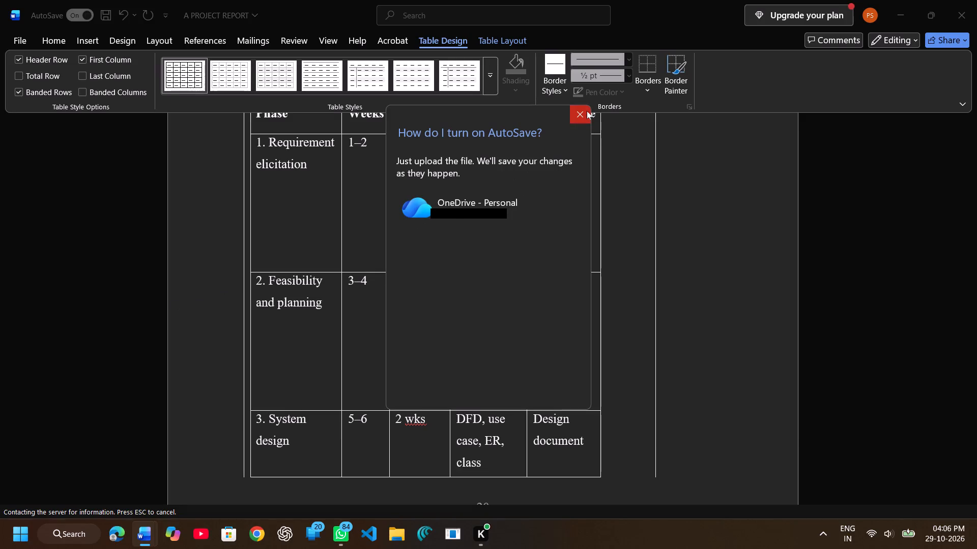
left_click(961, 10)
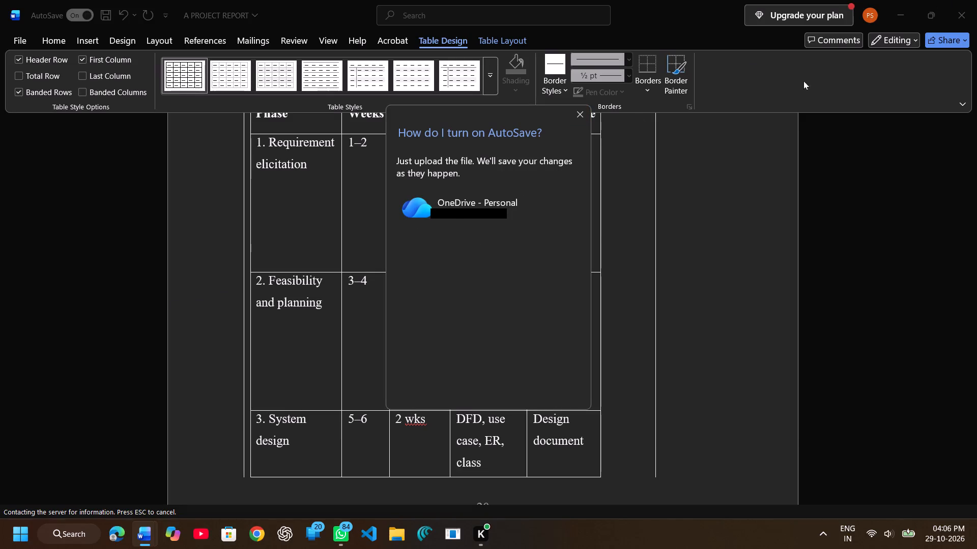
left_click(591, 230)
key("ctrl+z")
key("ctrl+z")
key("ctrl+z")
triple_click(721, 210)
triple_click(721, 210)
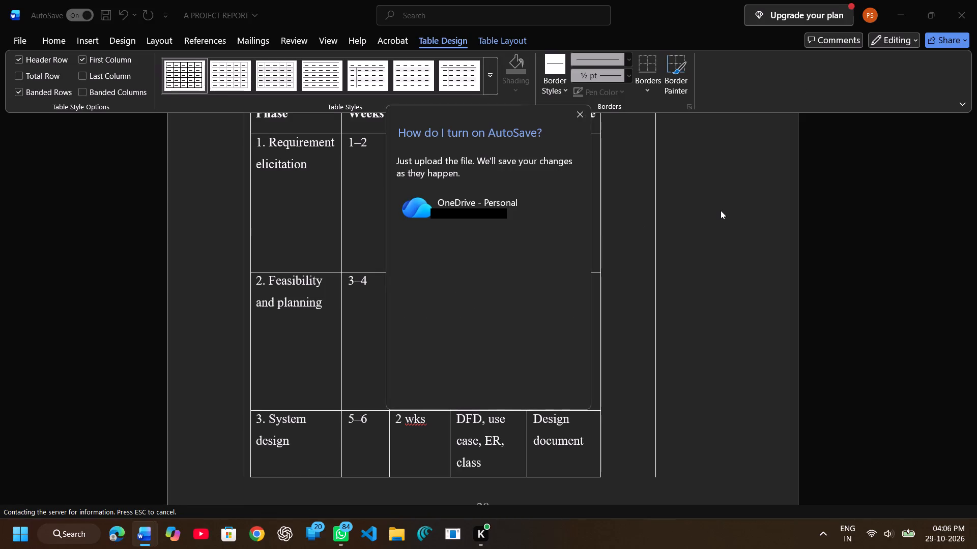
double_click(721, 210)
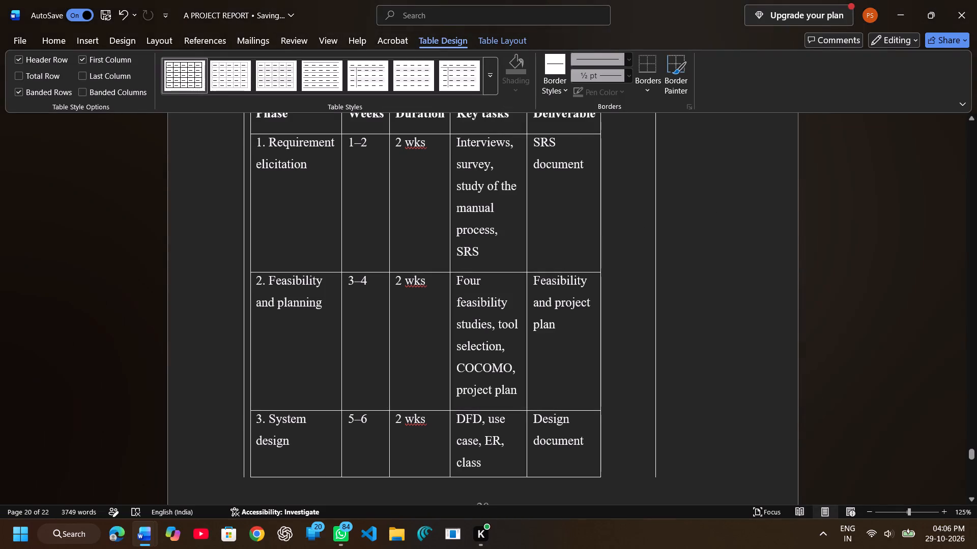
Close the A PROJECT REPORT document.
left_click(947, 13)
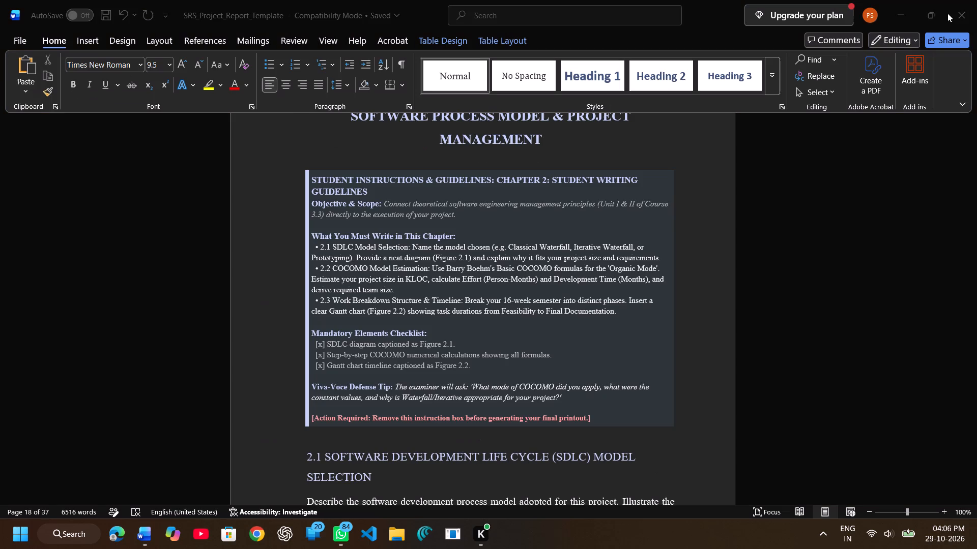